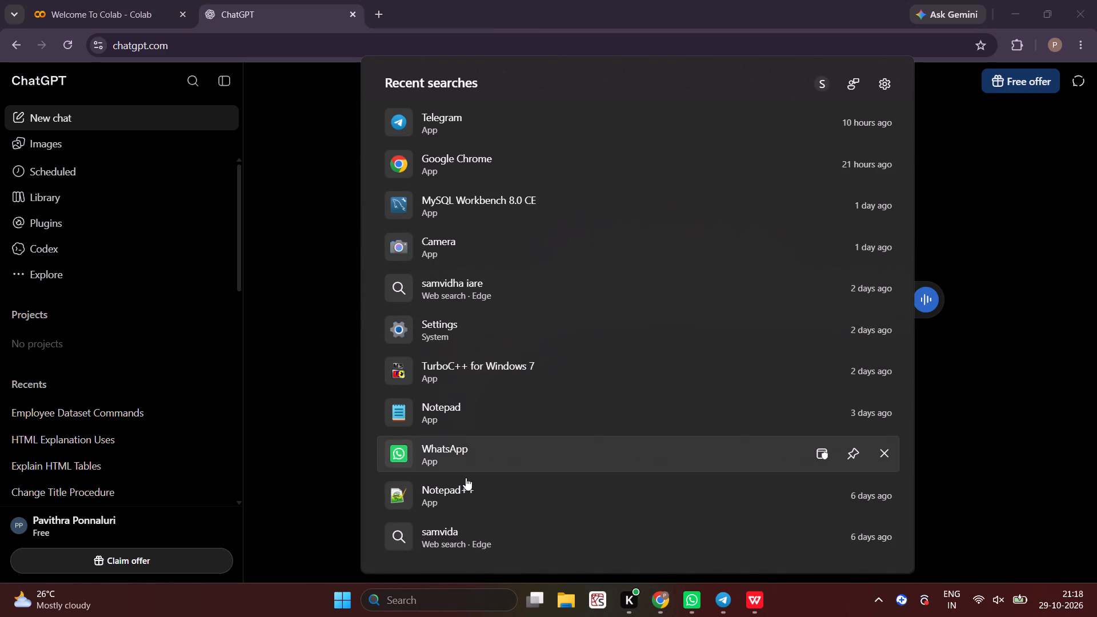
key("m")
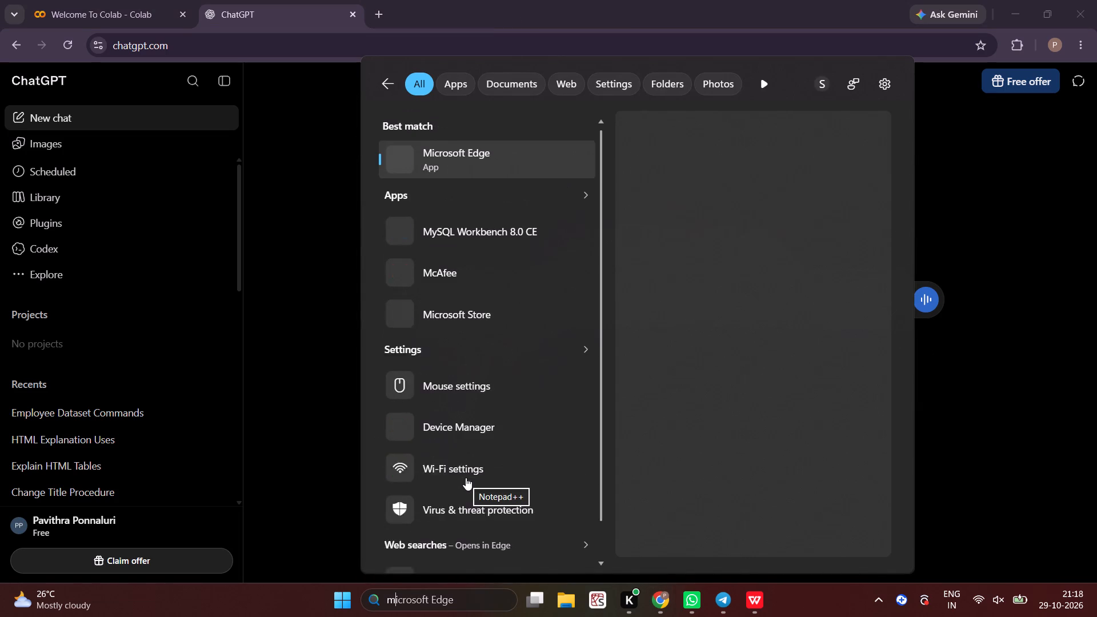
double_click(454, 158)
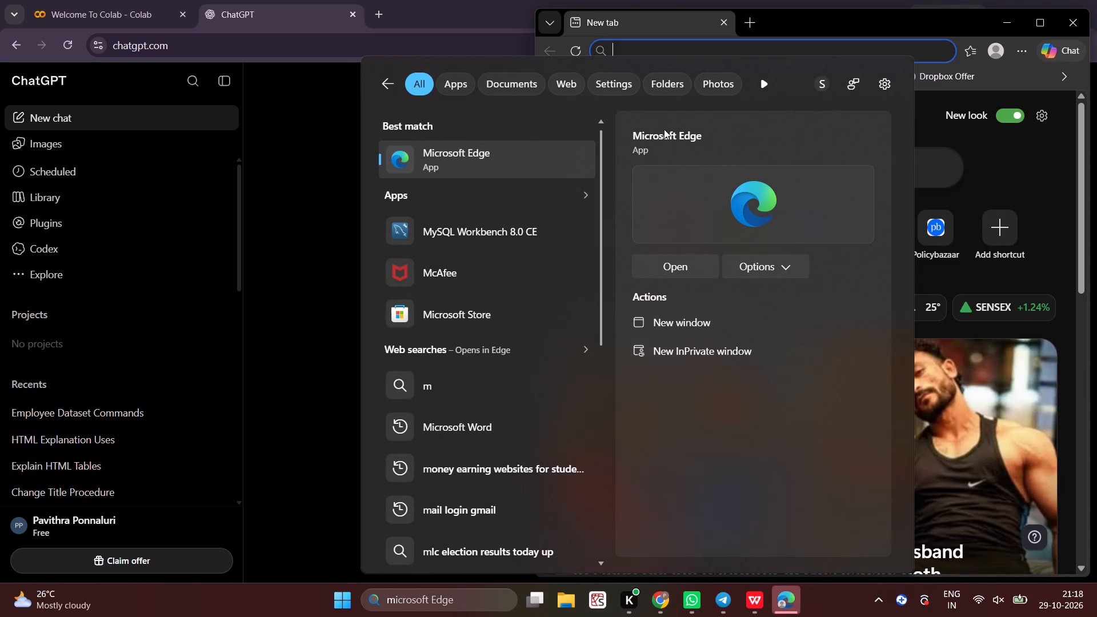
left_click(924, 133)
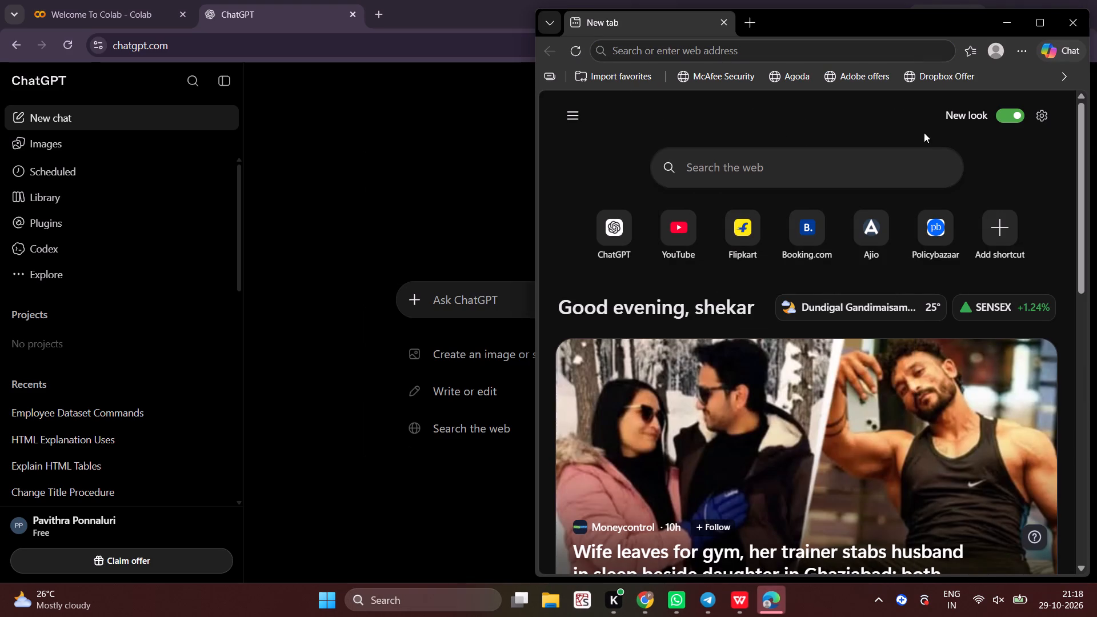
Search the web for samvidha iare, maximize the window, and open the IARE portal's login page from the results.
left_click(841, 168)
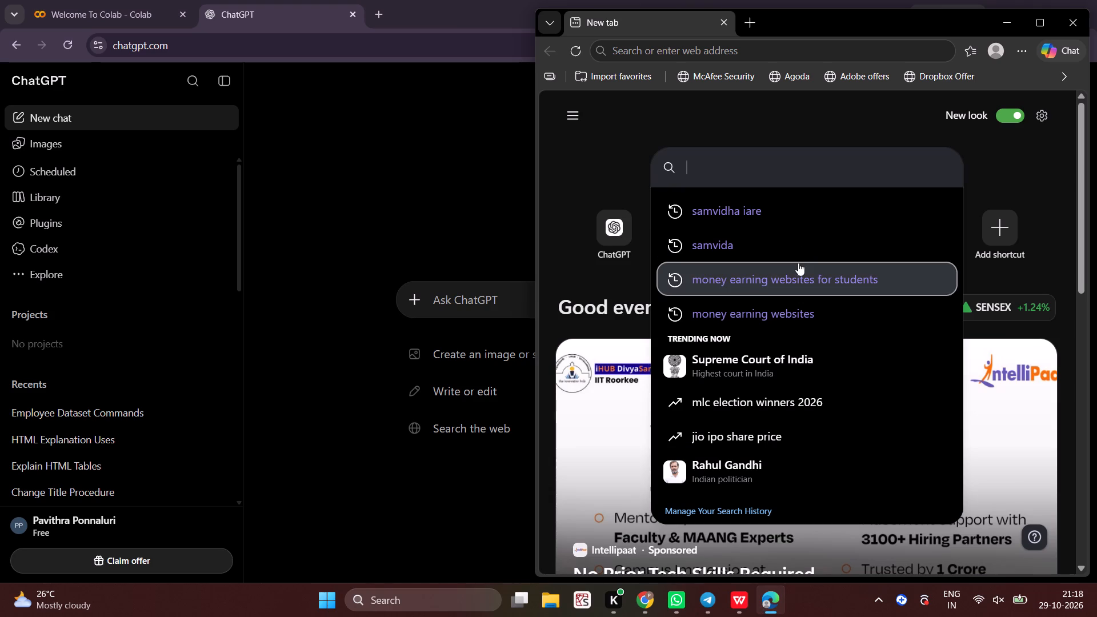
left_click(789, 218)
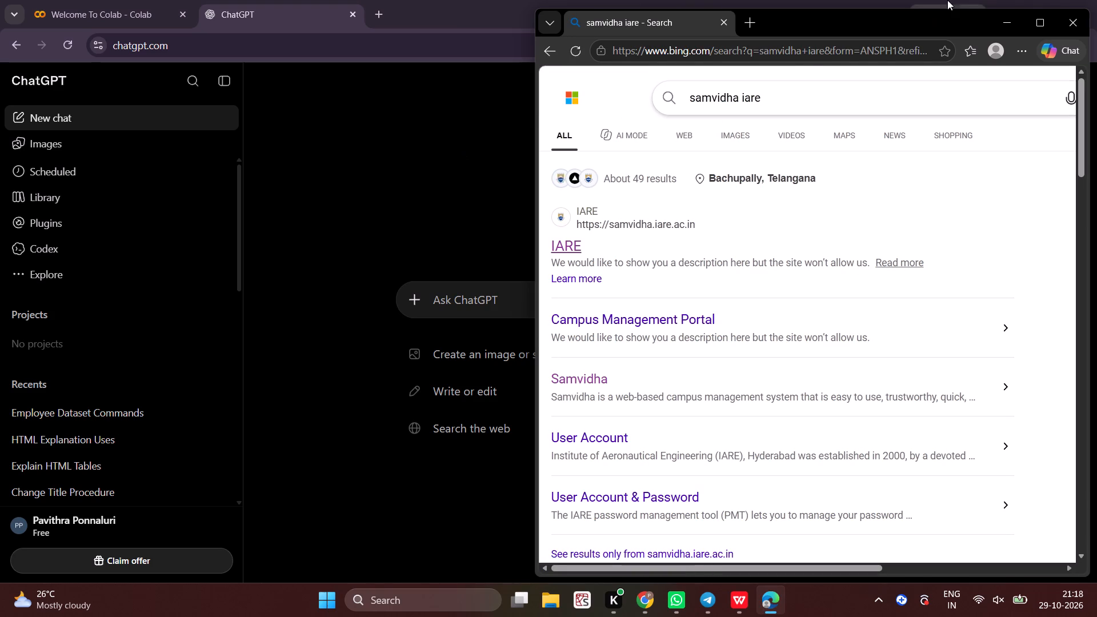
left_click(1032, 22)
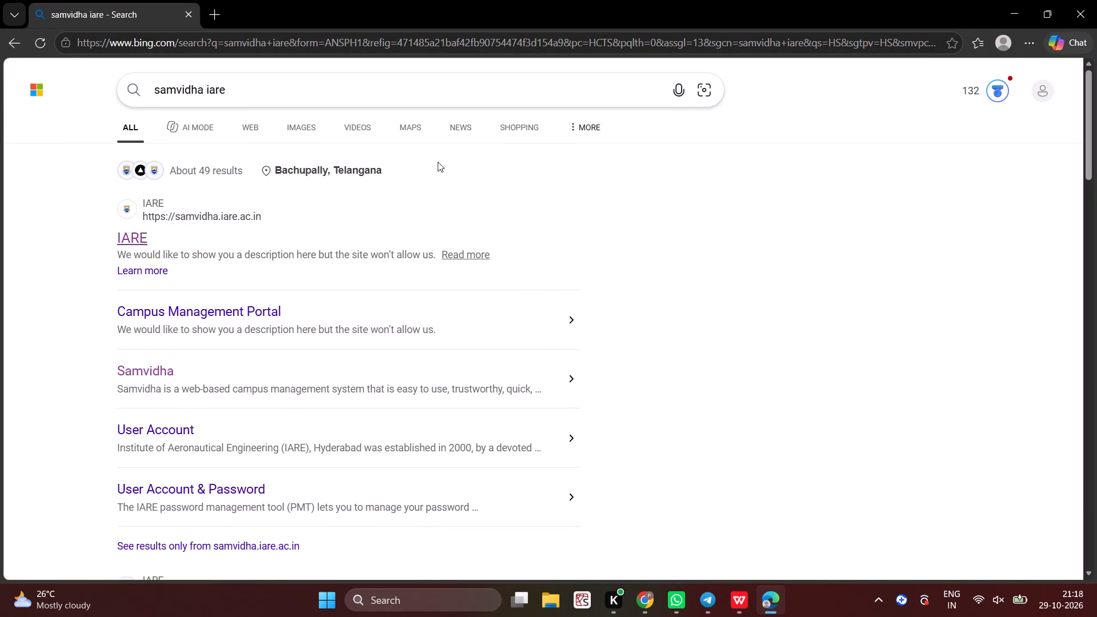
left_click(123, 239)
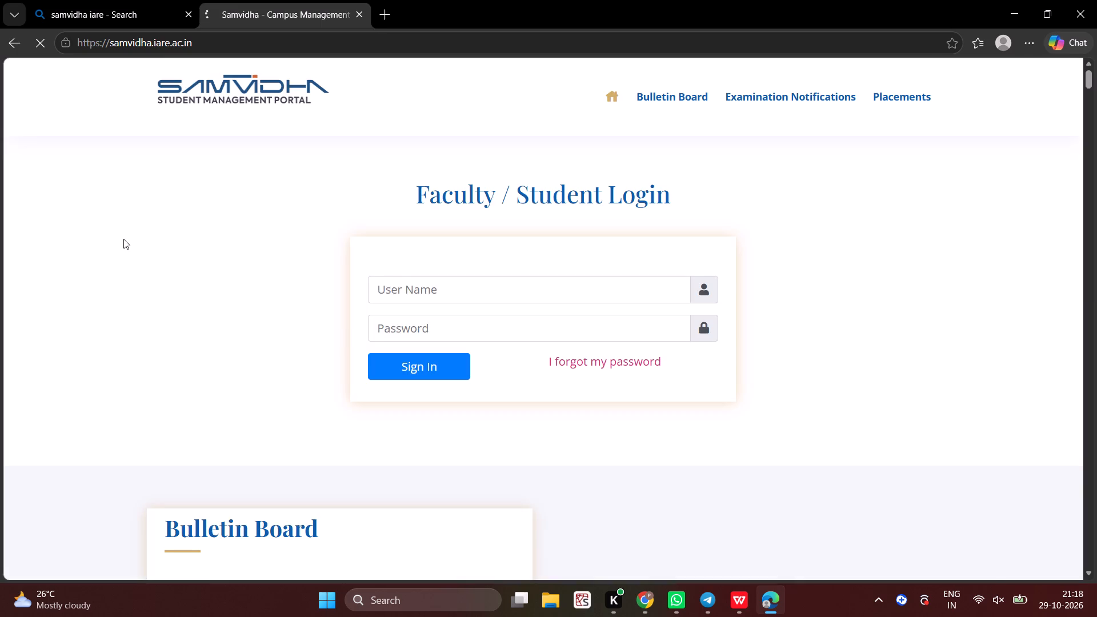
Sign in to the Samvidha portal with the saved account credentials, repeating the sign-in if the login page returns.
left_click(423, 362)
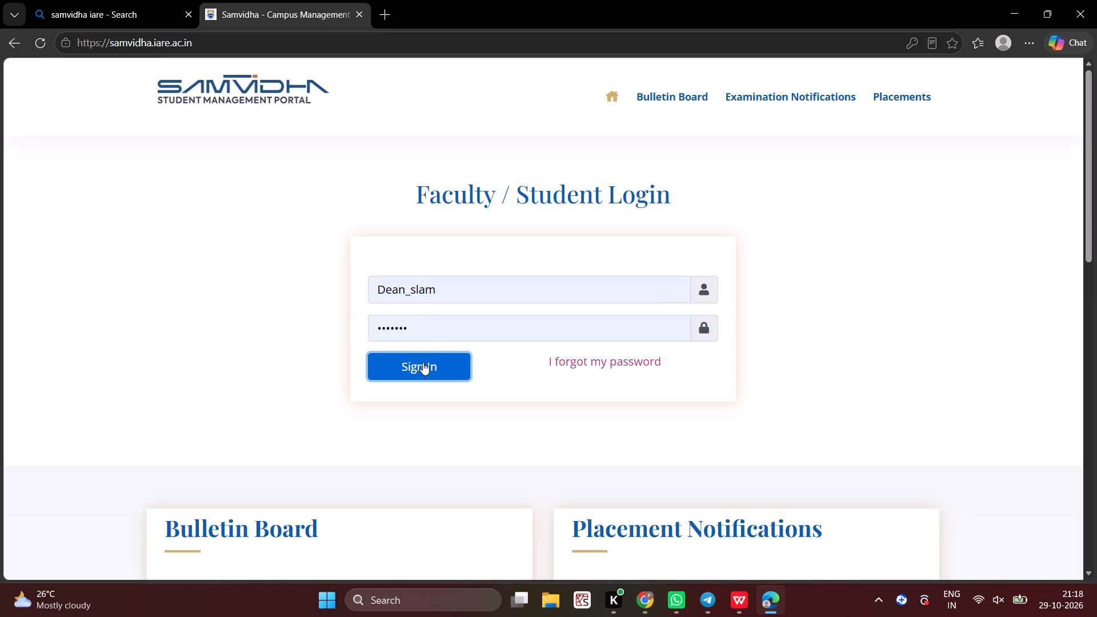
scroll(423, 362, "down", 1)
scroll(423, 362, "left", 3)
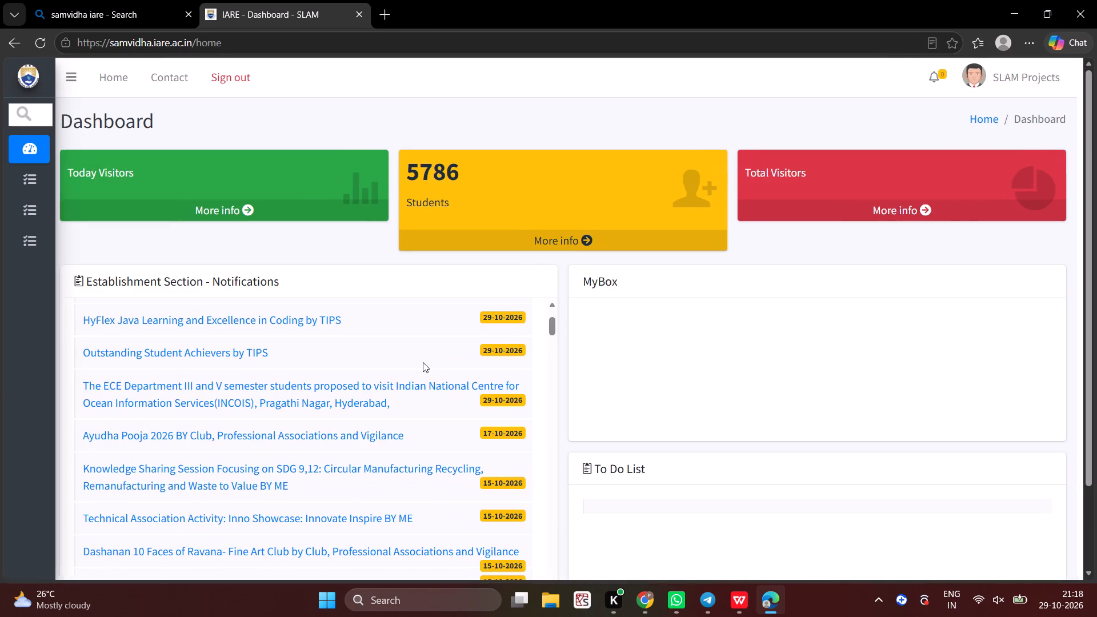
scroll(423, 362, "right", 6)
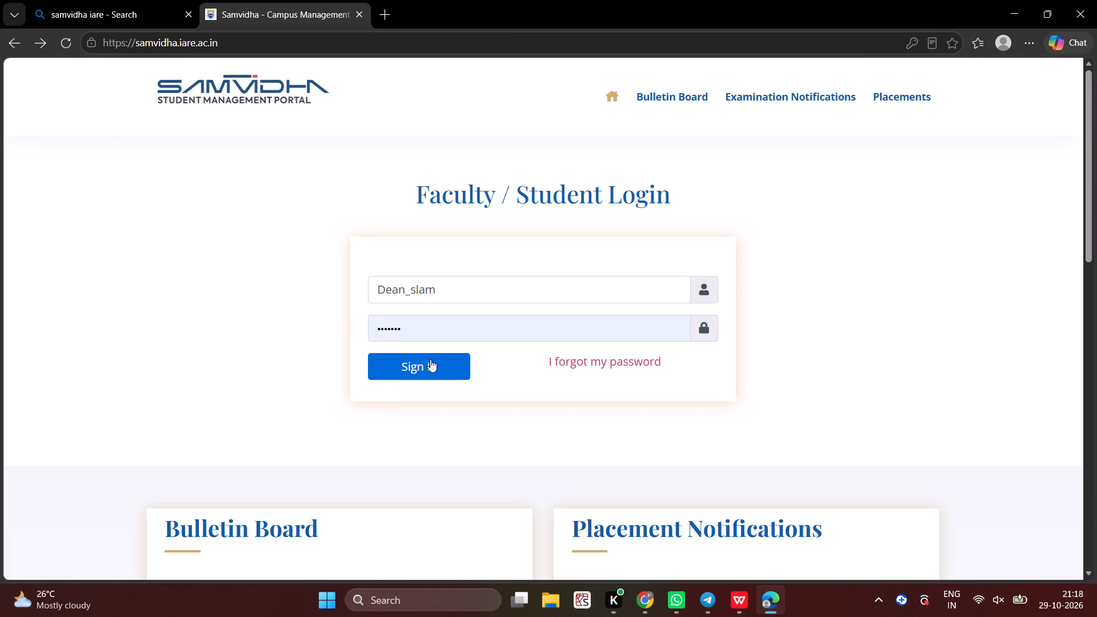
left_click(430, 359)
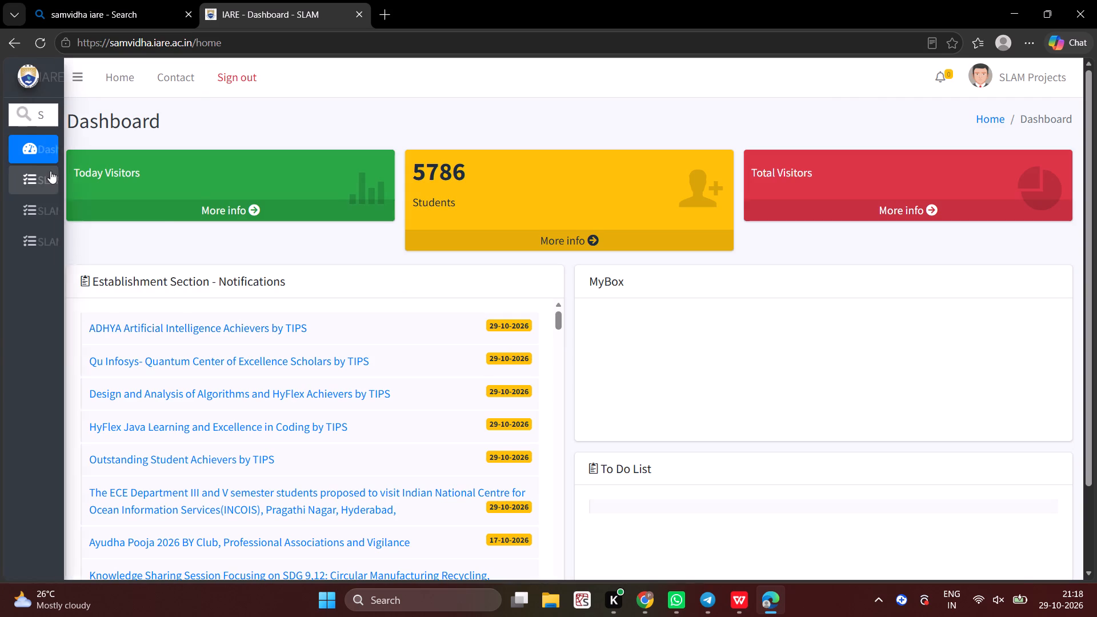
Open the SLAM Projects list page from the dashboard.
left_click(94, 214)
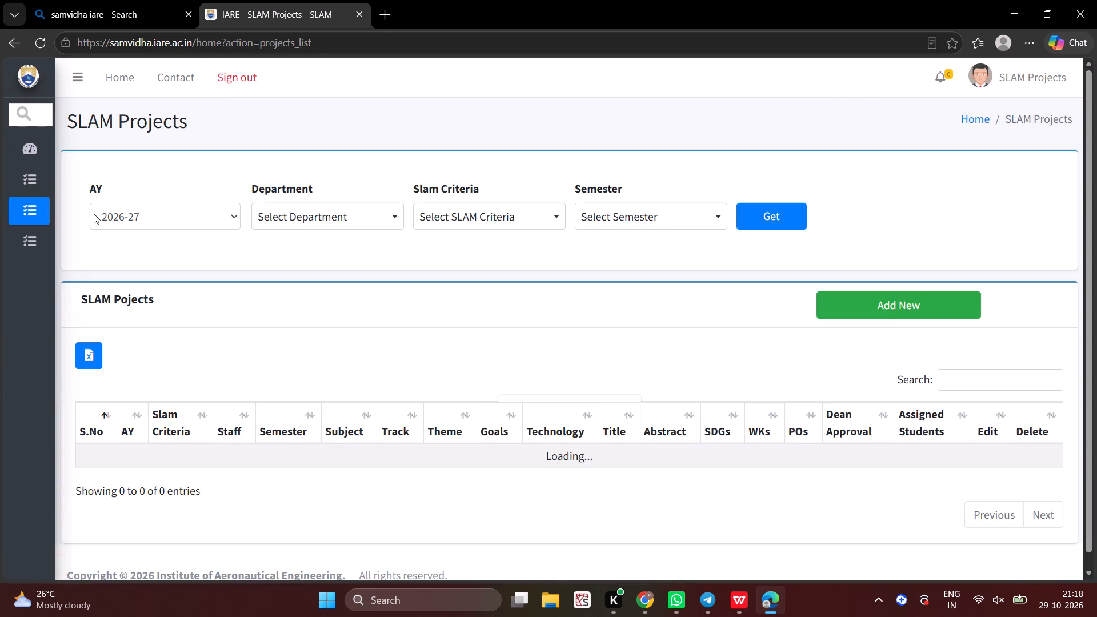
Filter the SLAM Projects table by the staff member's ID number.
scroll(735, 419, "left", 2)
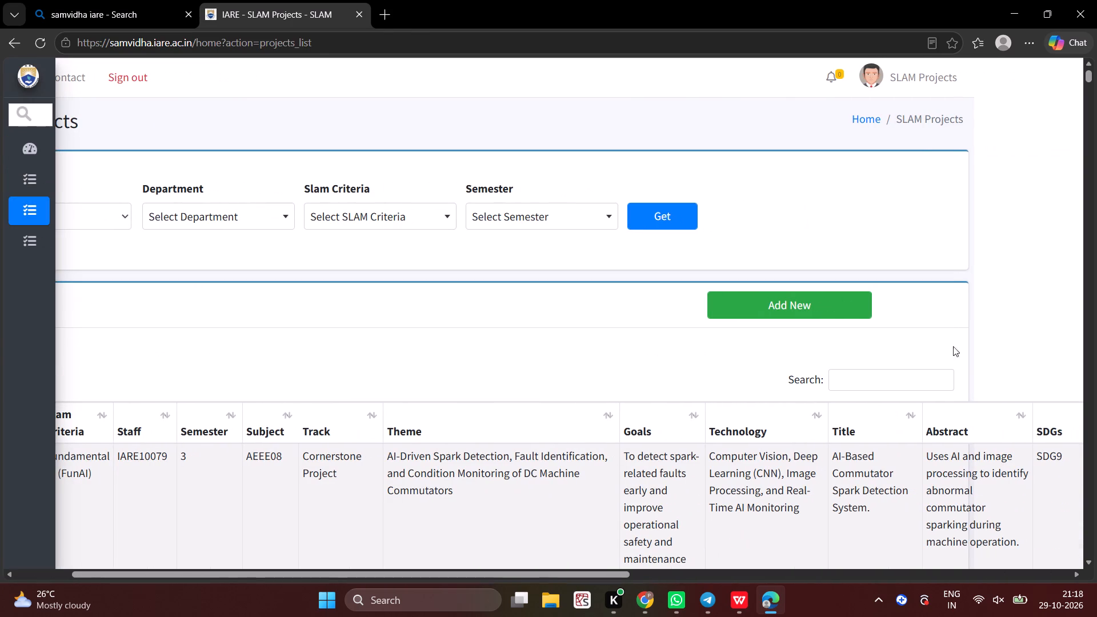
left_click(877, 377)
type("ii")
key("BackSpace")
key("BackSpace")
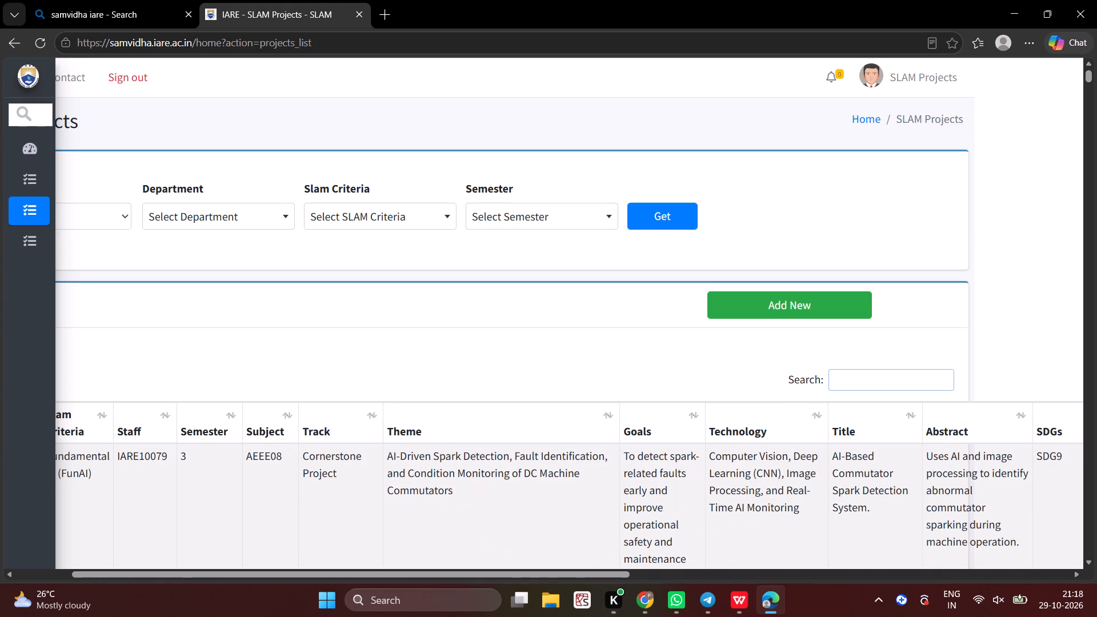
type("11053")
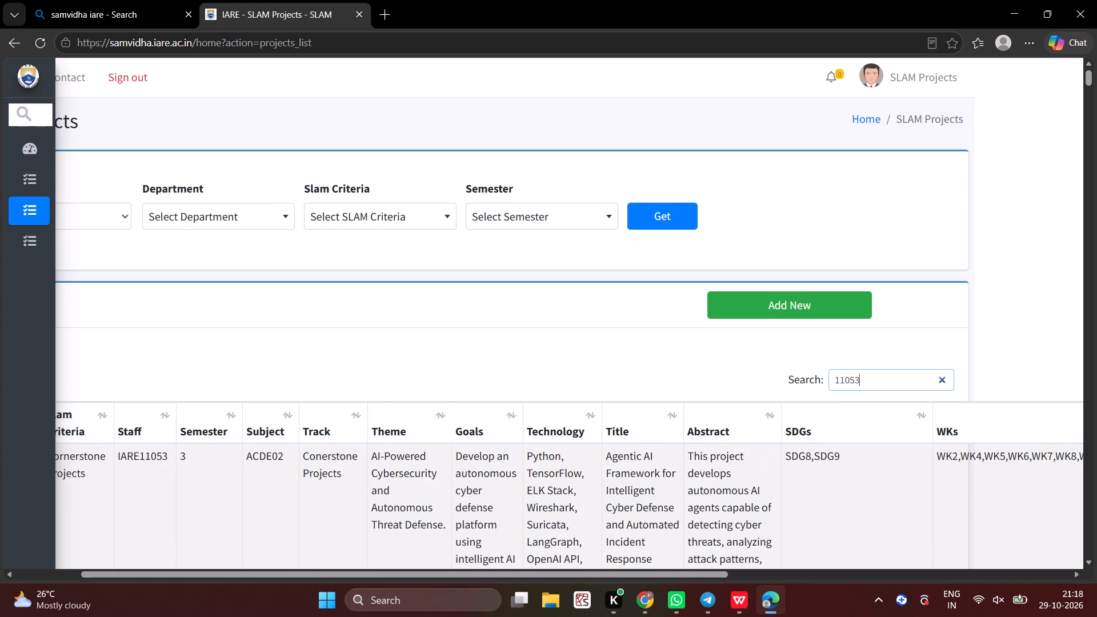
Examine the filtered projects' titles, abstracts, SDGs, WKs, POs, dean approval status and assigned students.
scroll(921, 490, "down", 2)
scroll(921, 490, "left", 7)
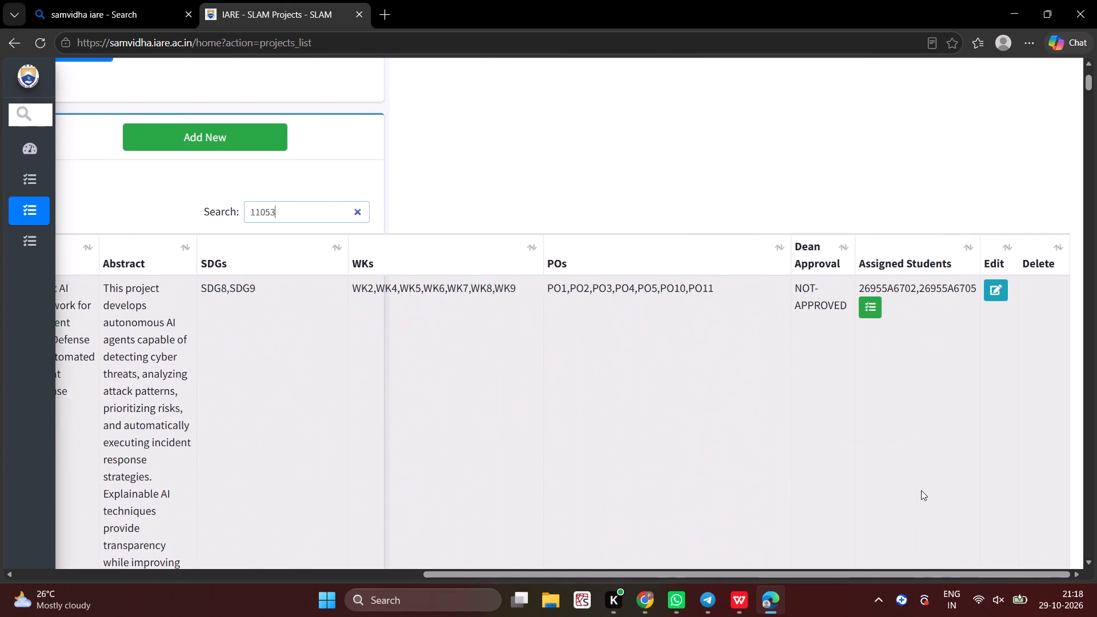
scroll(921, 490, "down", 2)
scroll(921, 490, "up", 2)
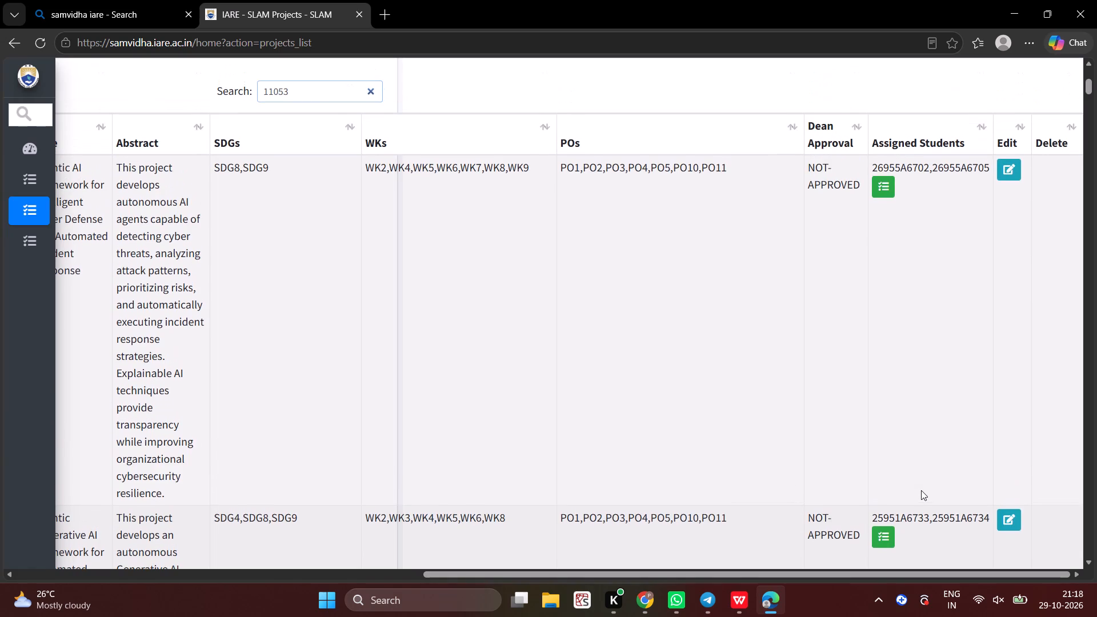
scroll(921, 490, "up", 1)
scroll(921, 490, "down", 9)
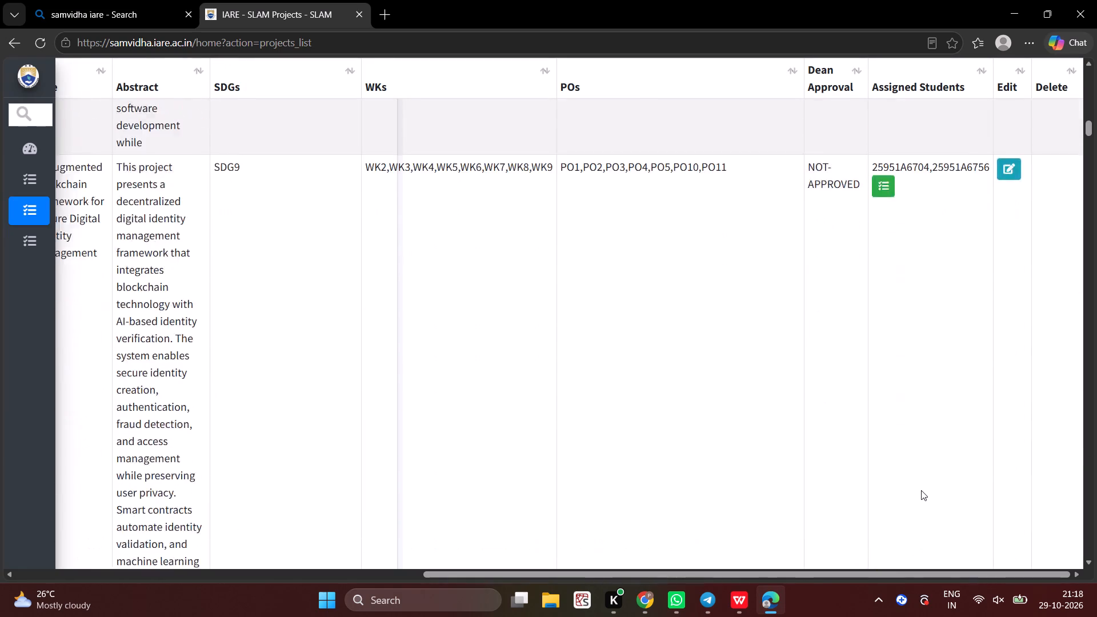
scroll(921, 490, "up", 2)
scroll(921, 490, "down", 5)
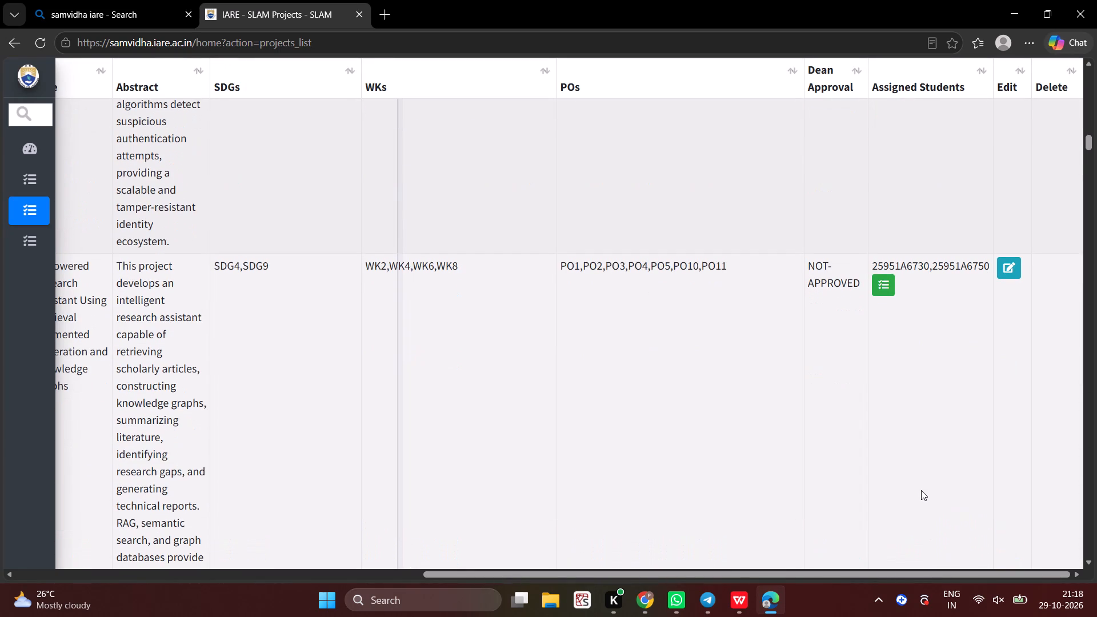
scroll(921, 490, "left", 2)
scroll(921, 490, "down", 5)
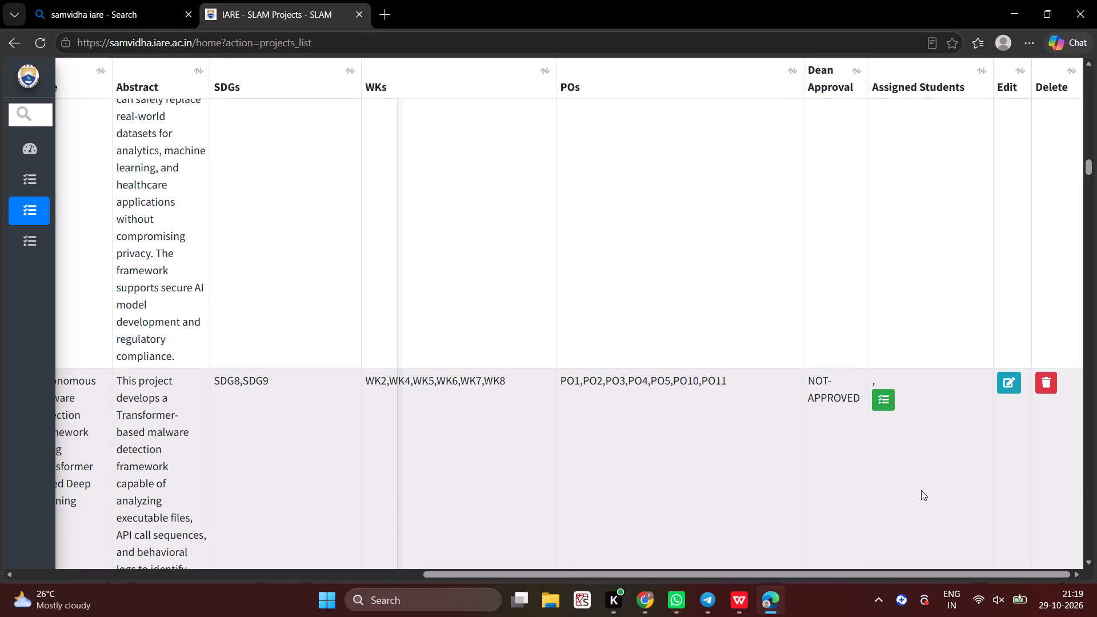
left_click(806, 616)
scroll(757, 380, "right", 3)
scroll(757, 380, "down", 1)
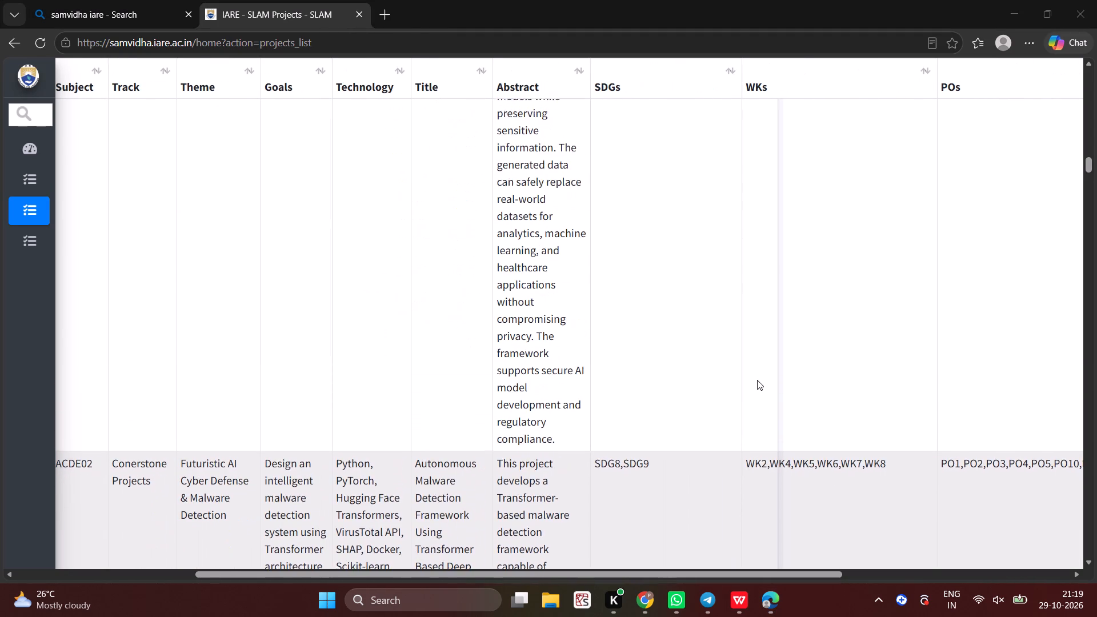
scroll(757, 380, "down", 1)
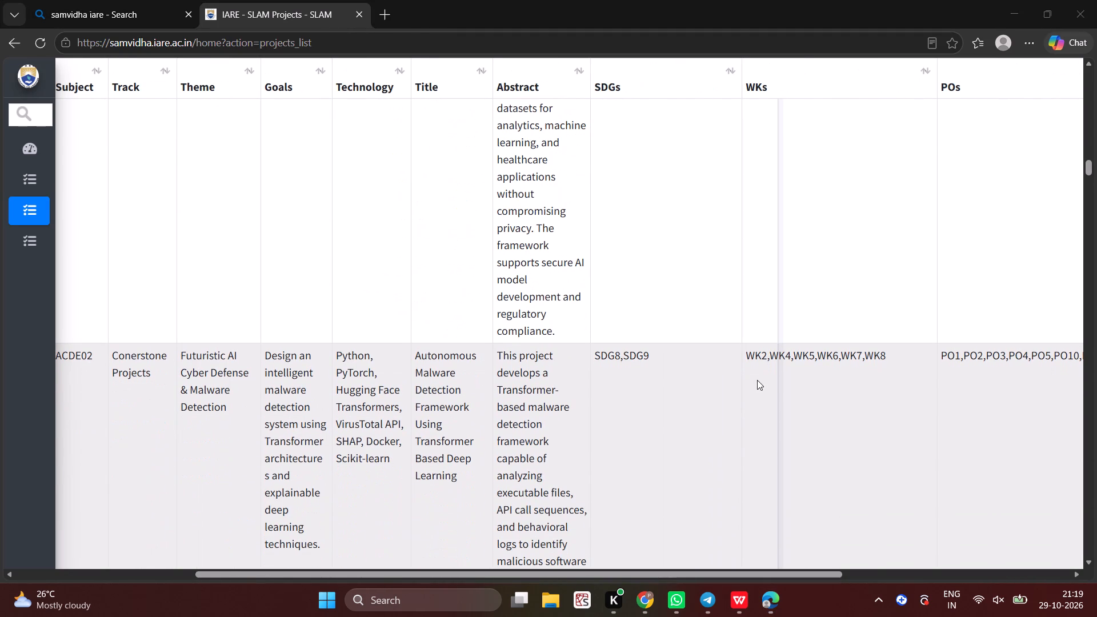
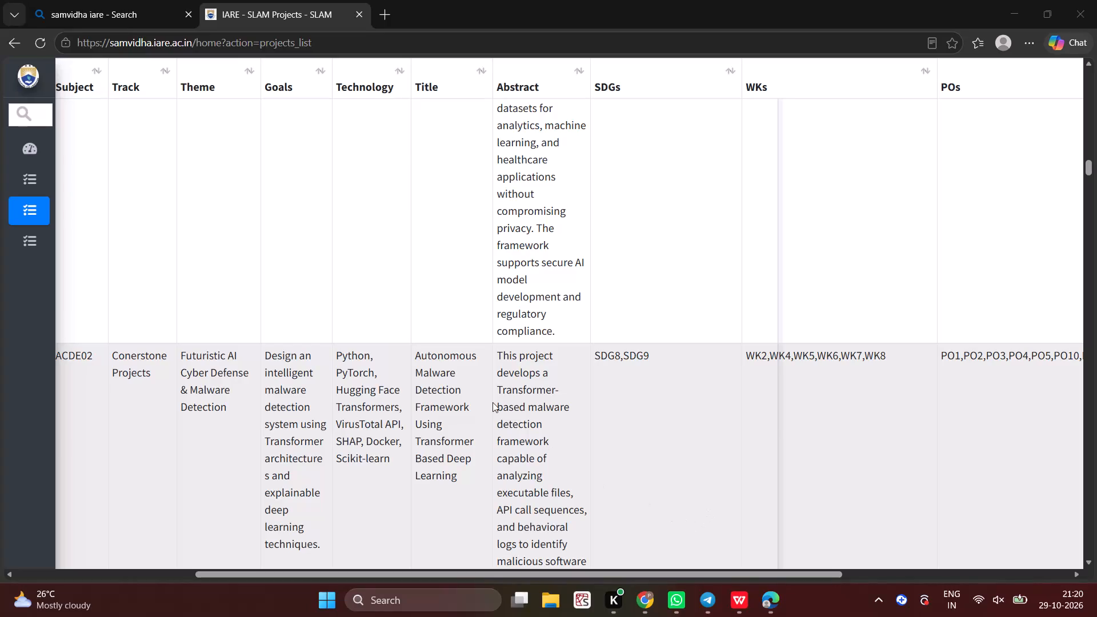
Examine the staff member's listed projects from DevPilot AI through malware detection, comparing their outcome mappings, dean approval and assigned students.
scroll(362, 360, "down", 1)
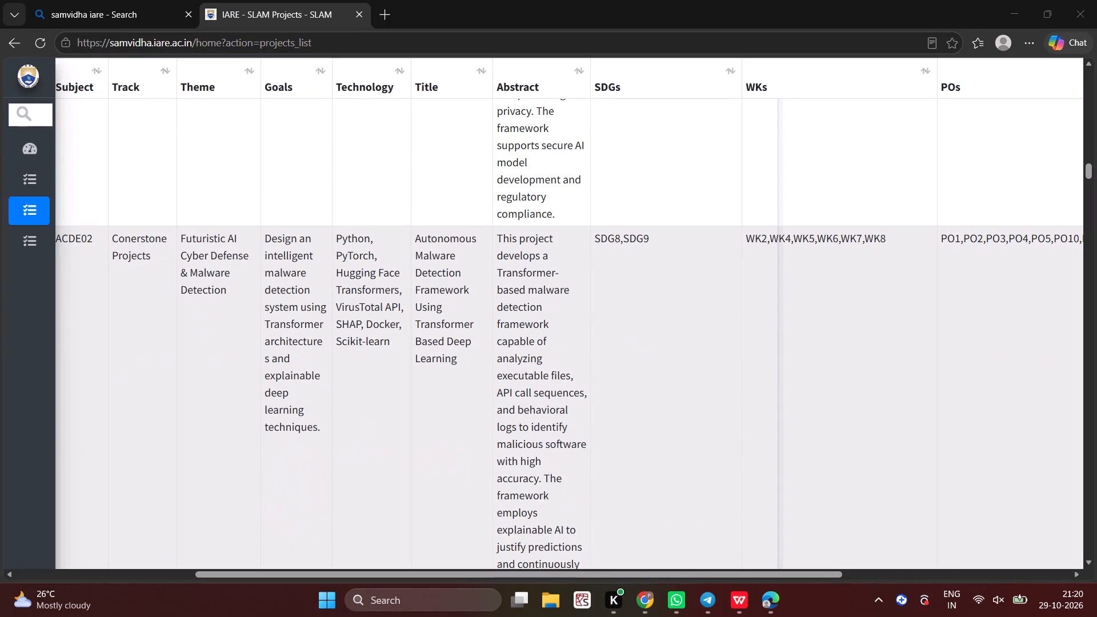
scroll(362, 360, "down", 1)
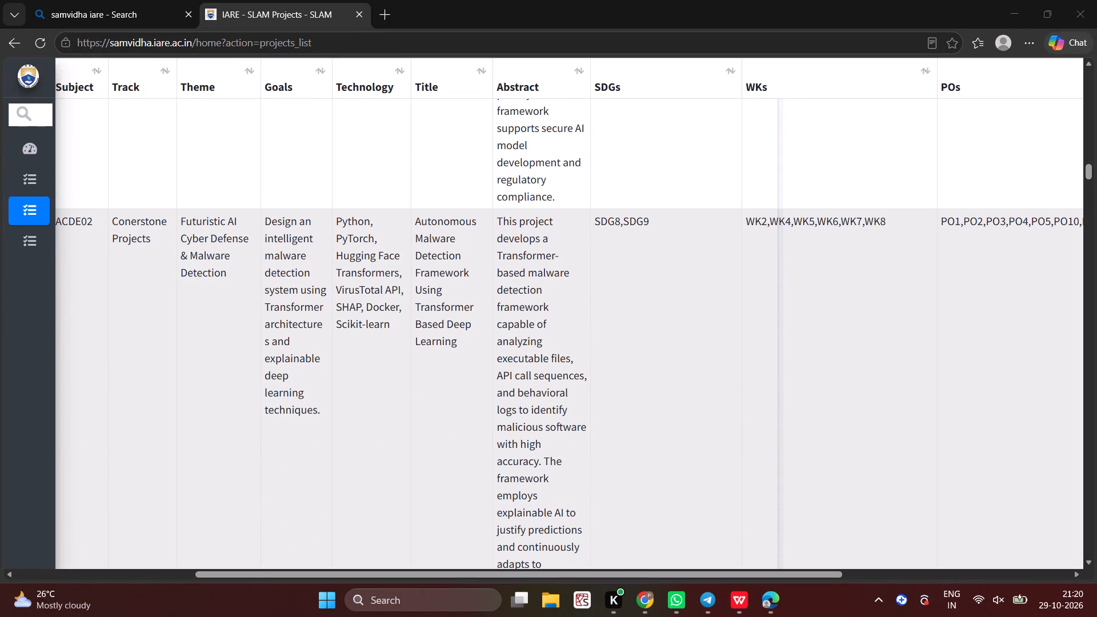
scroll(362, 360, "right", 4)
scroll(362, 360, "up", 8)
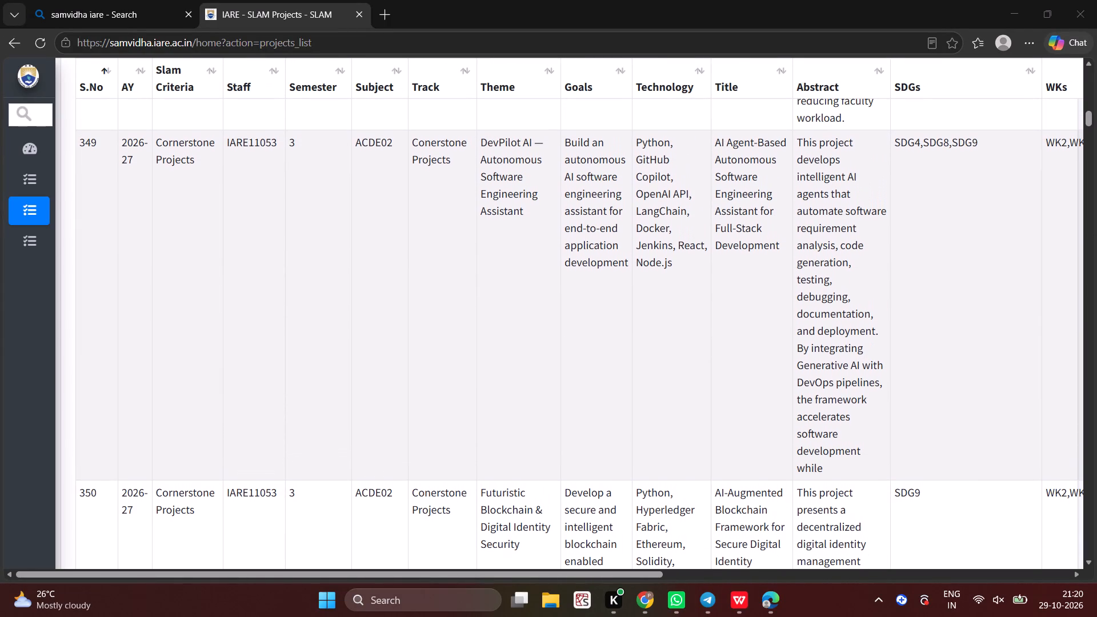
scroll(362, 360, "down", 2)
scroll(362, 360, "left", 2)
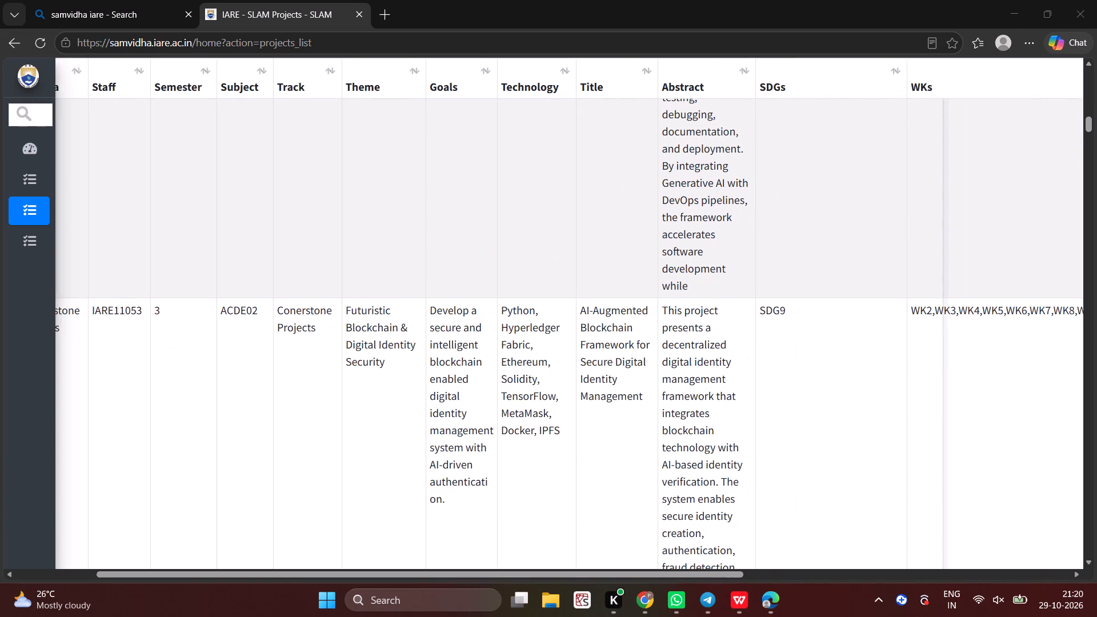
scroll(362, 360, "left", 7)
scroll(362, 360, "down", 1)
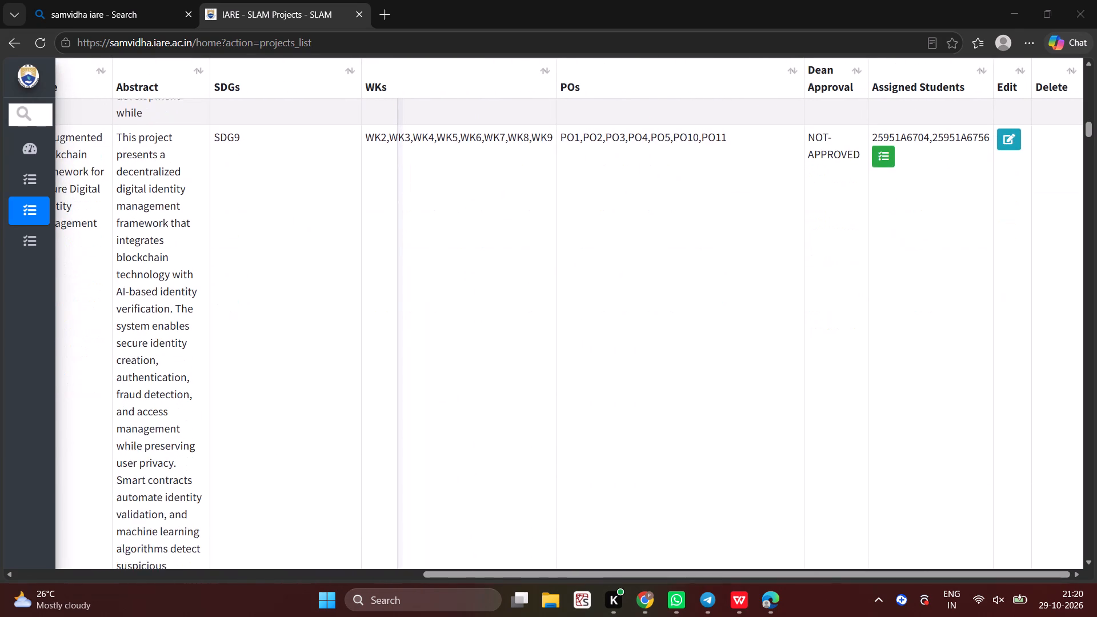
scroll(362, 360, "down", 7)
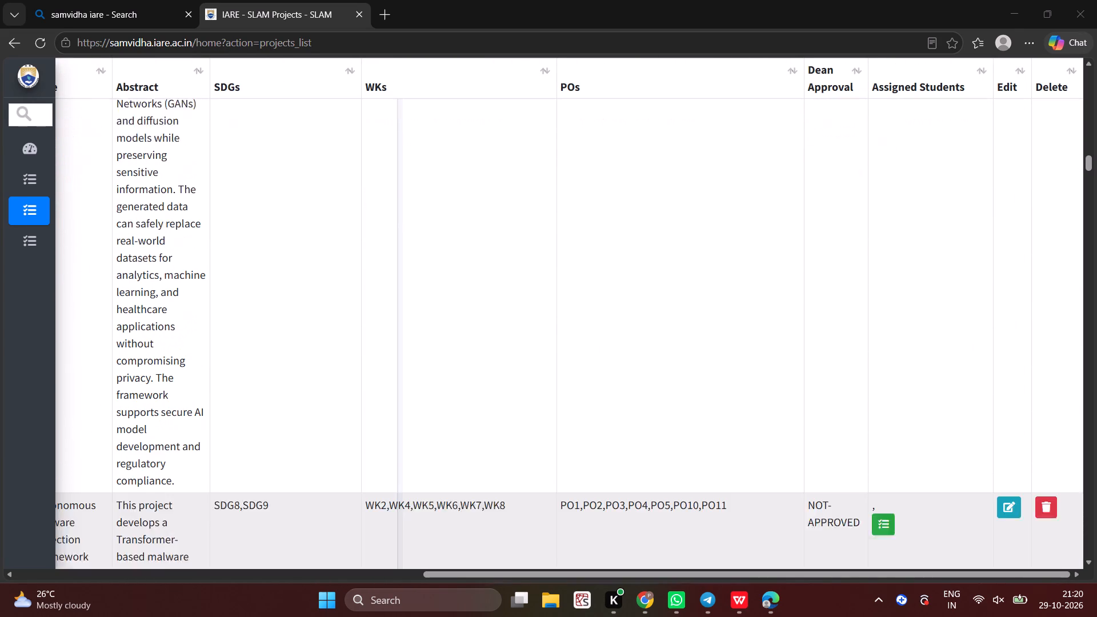
scroll(362, 360, "down", 2)
Examine the Autonomous Malware Detection Framework project's theme, goals, technology, title, abstract, SDGs, WKs, POs and student assignment.
scroll(362, 360, "right", 5)
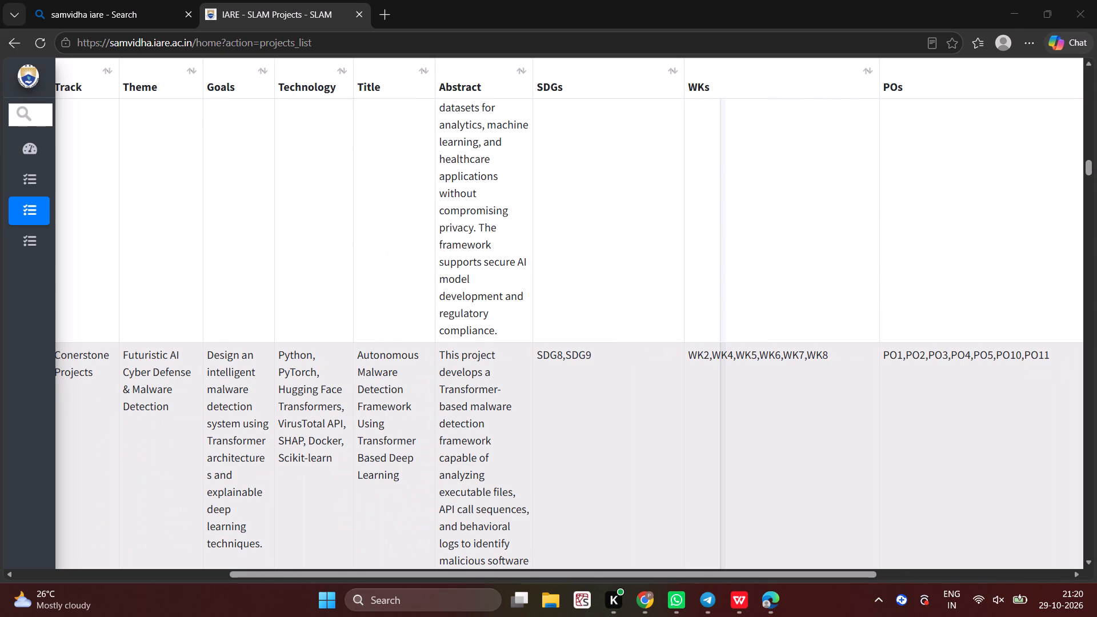
scroll(362, 360, "left", 7)
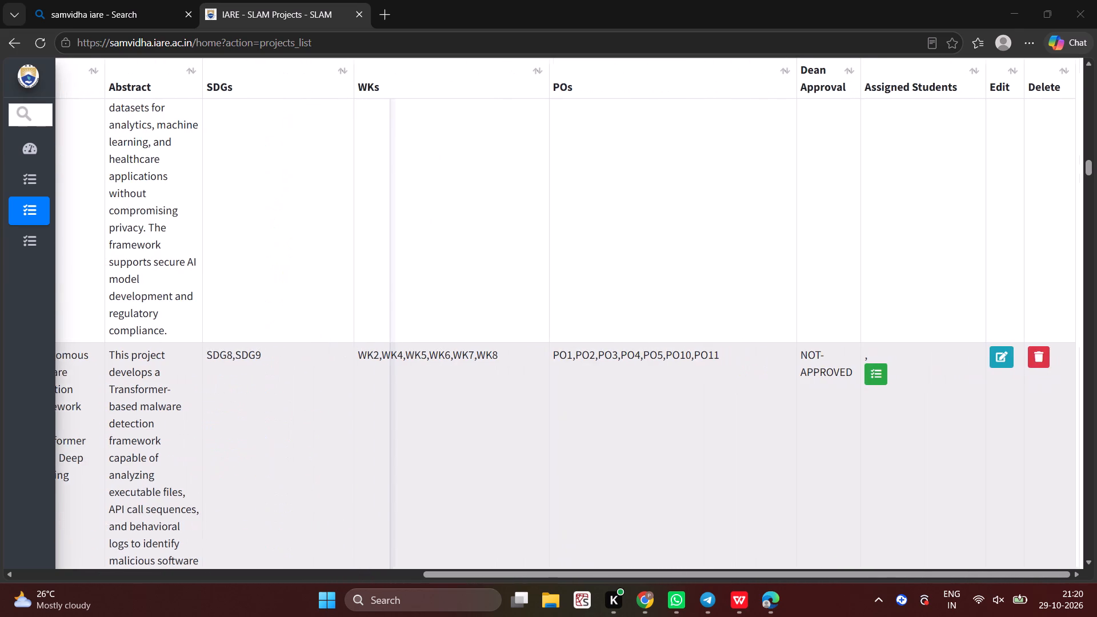
scroll(362, 360, "right", 5)
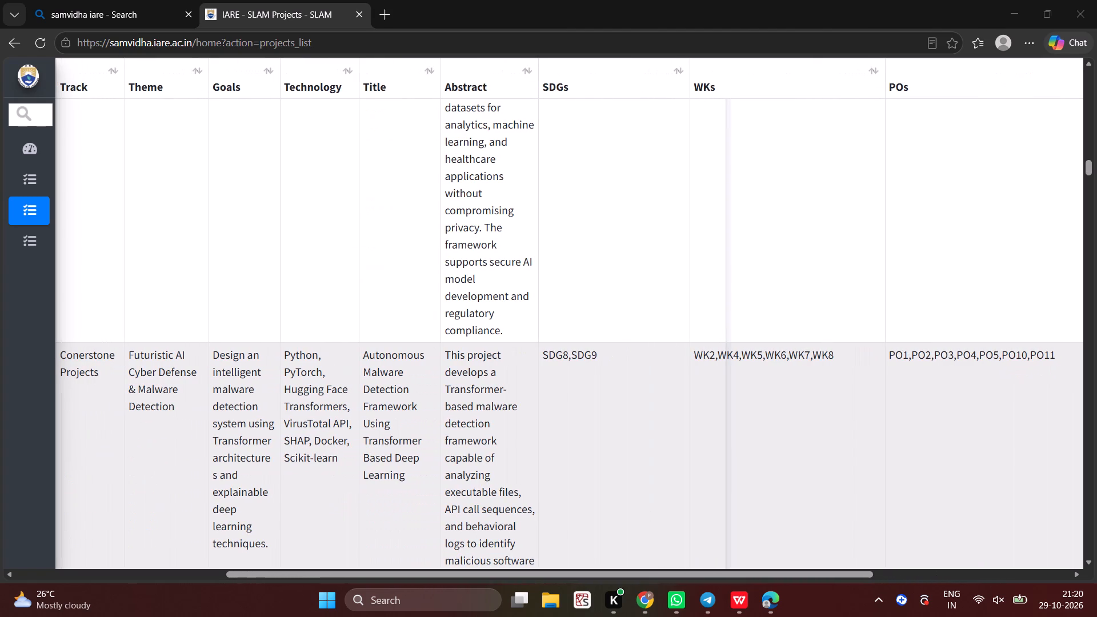
scroll(362, 360, "right", 1)
scroll(362, 360, "up", 1)
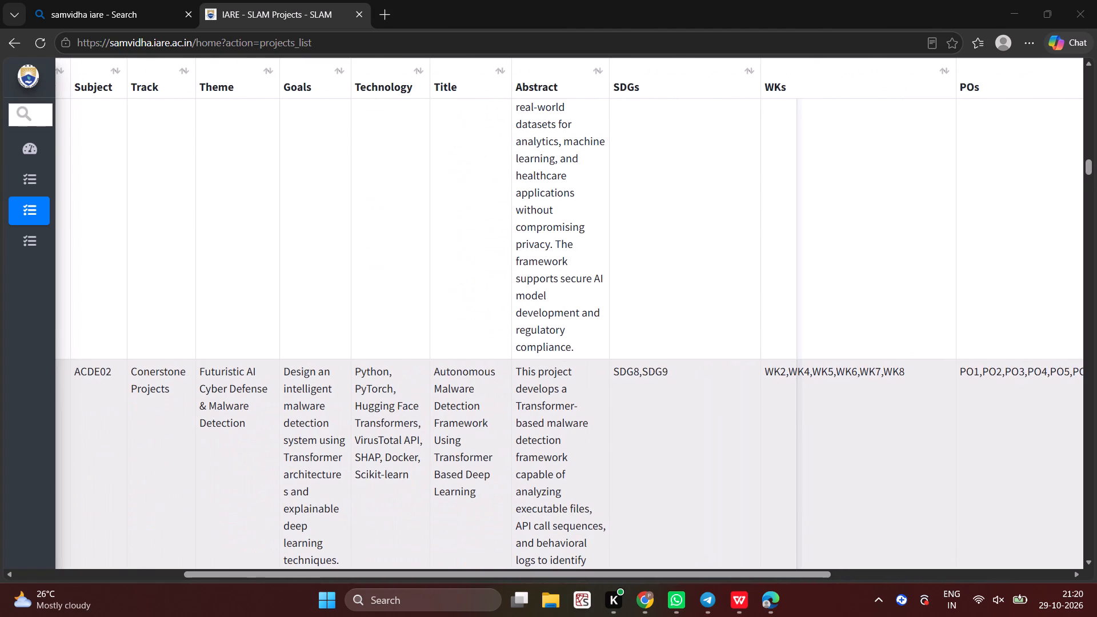
scroll(362, 360, "up", 1)
scroll(362, 360, "down", 2)
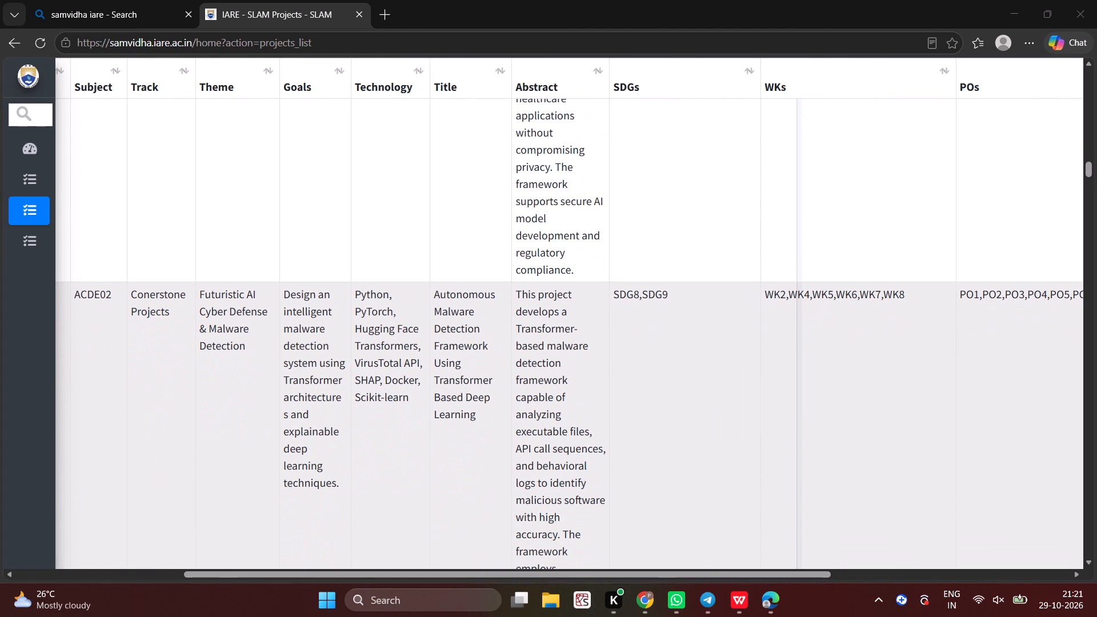
scroll(362, 360, "left", 5)
scroll(362, 360, "right", 1)
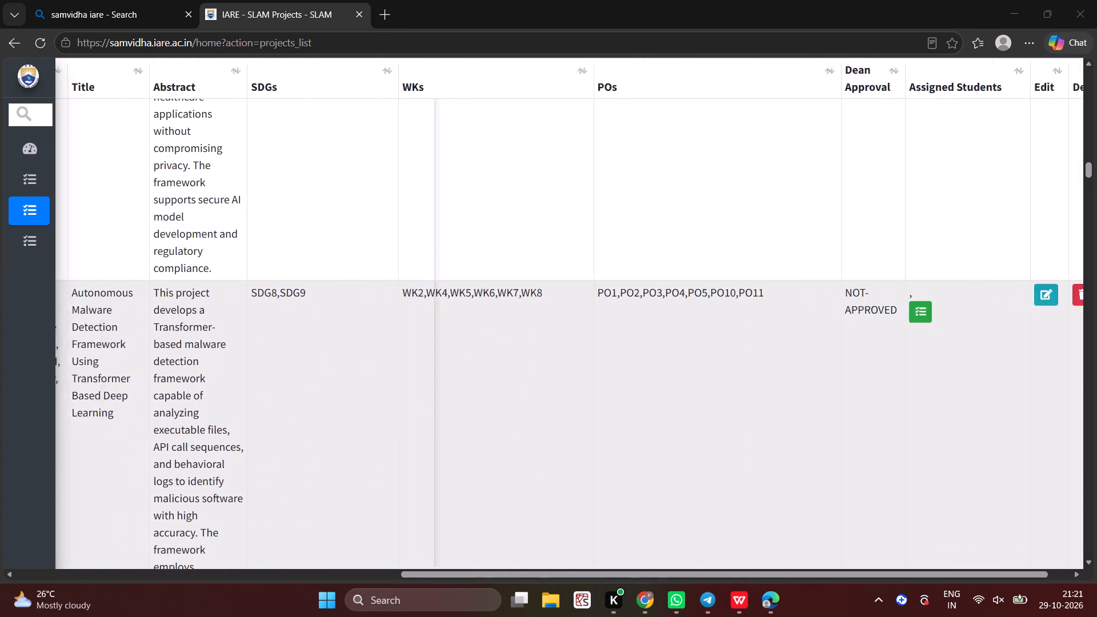
scroll(362, 360, "right", 4)
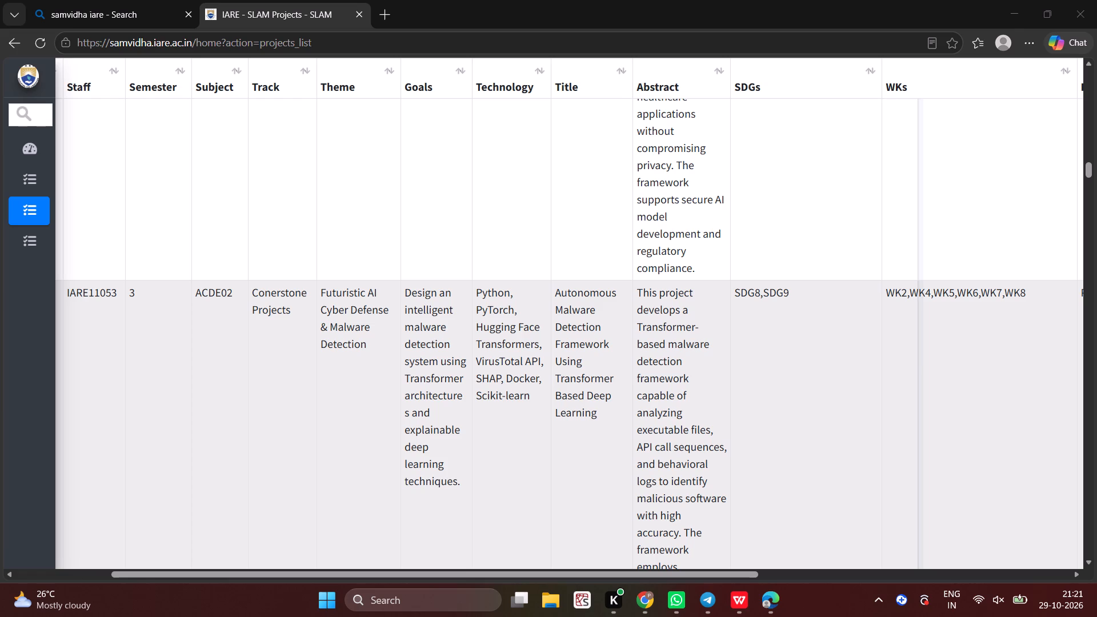
scroll(326, 370, "left", 3)
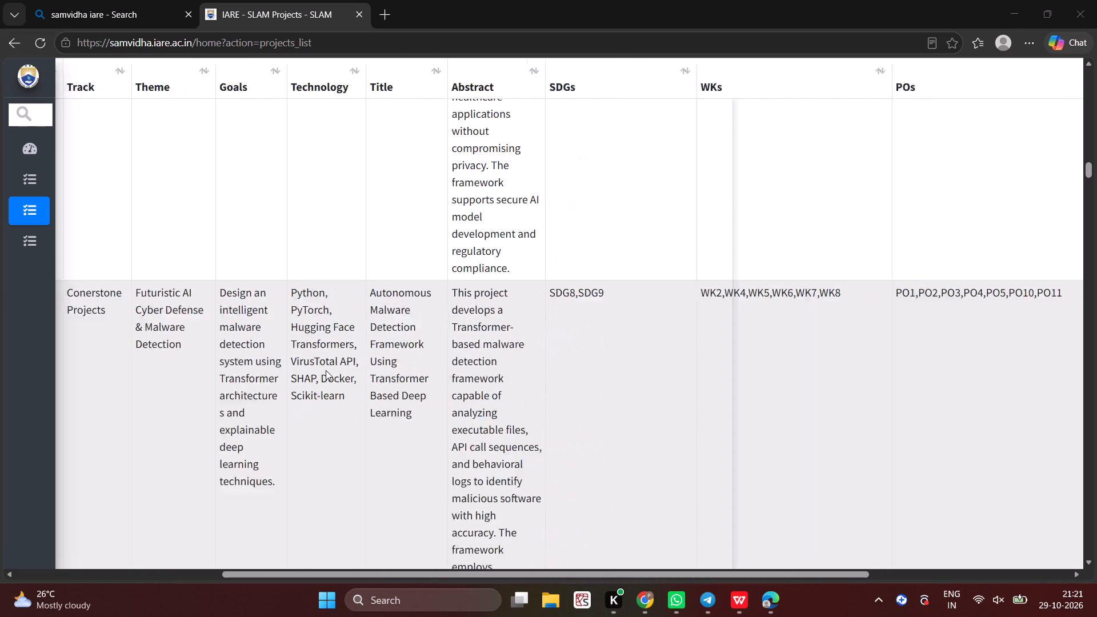
scroll(326, 370, "left", 2)
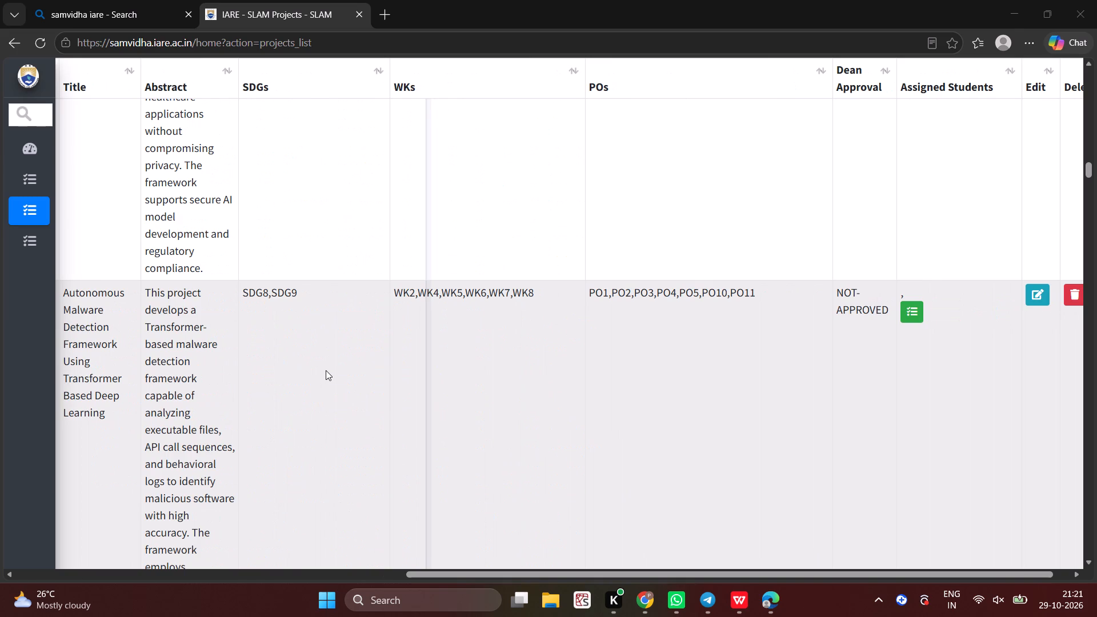
scroll(326, 370, "right", 2)
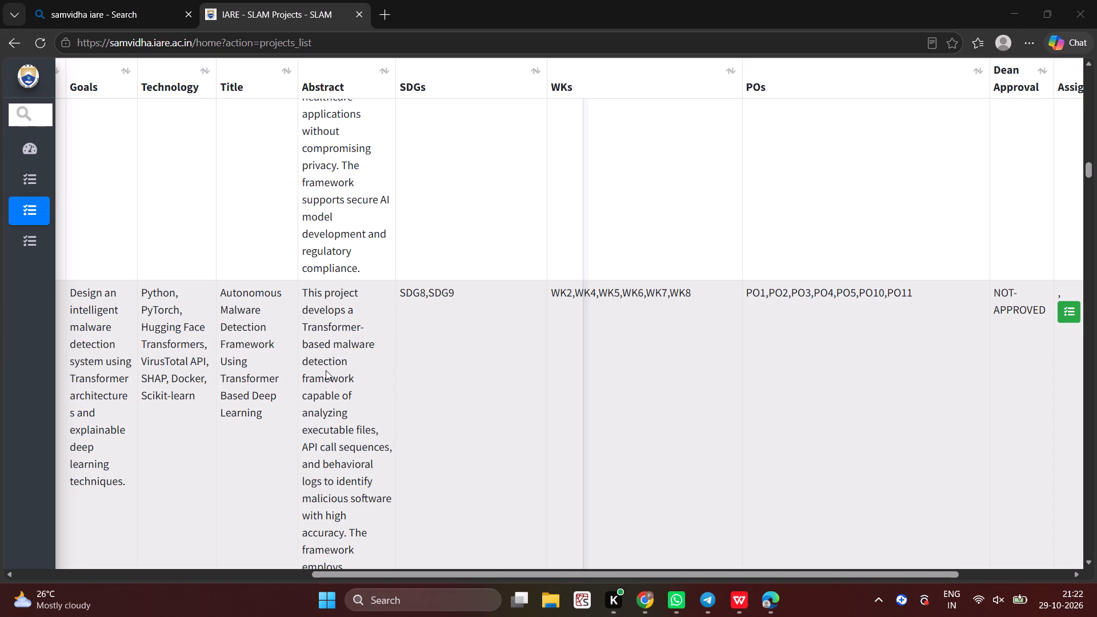
scroll(326, 370, "left", 1)
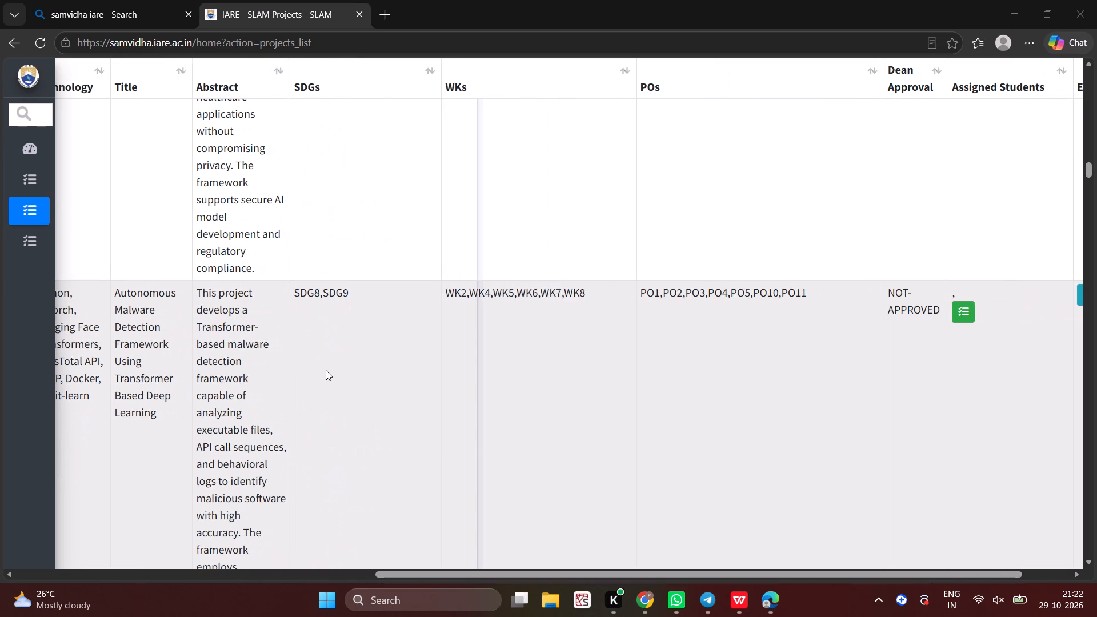
scroll(326, 370, "right", 1)
scroll(326, 370, "down", 1)
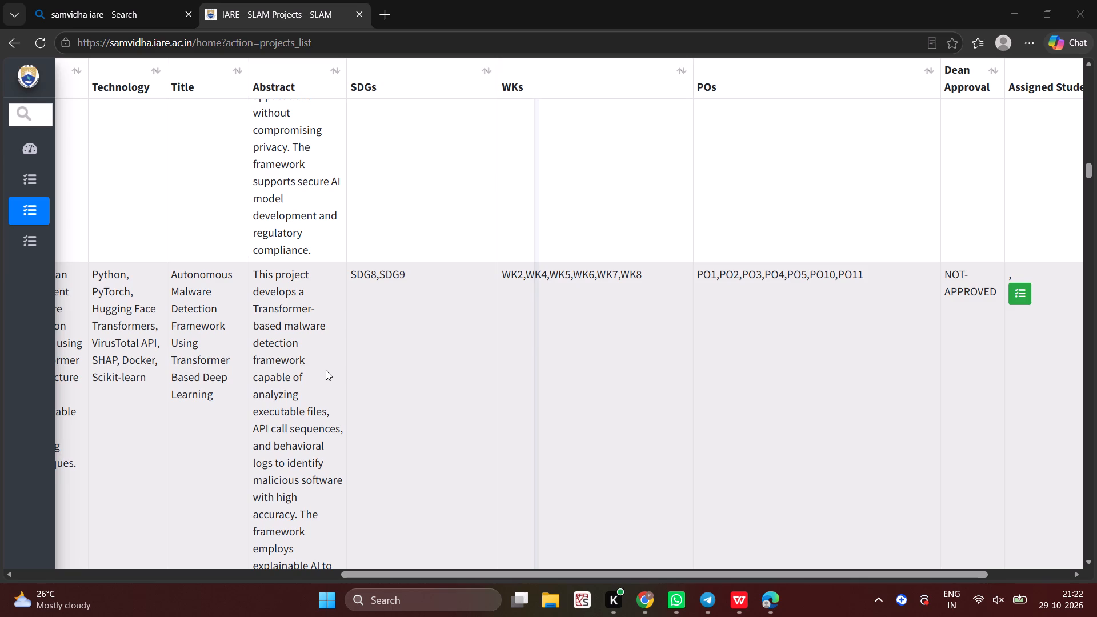
scroll(326, 370, "left", 1)
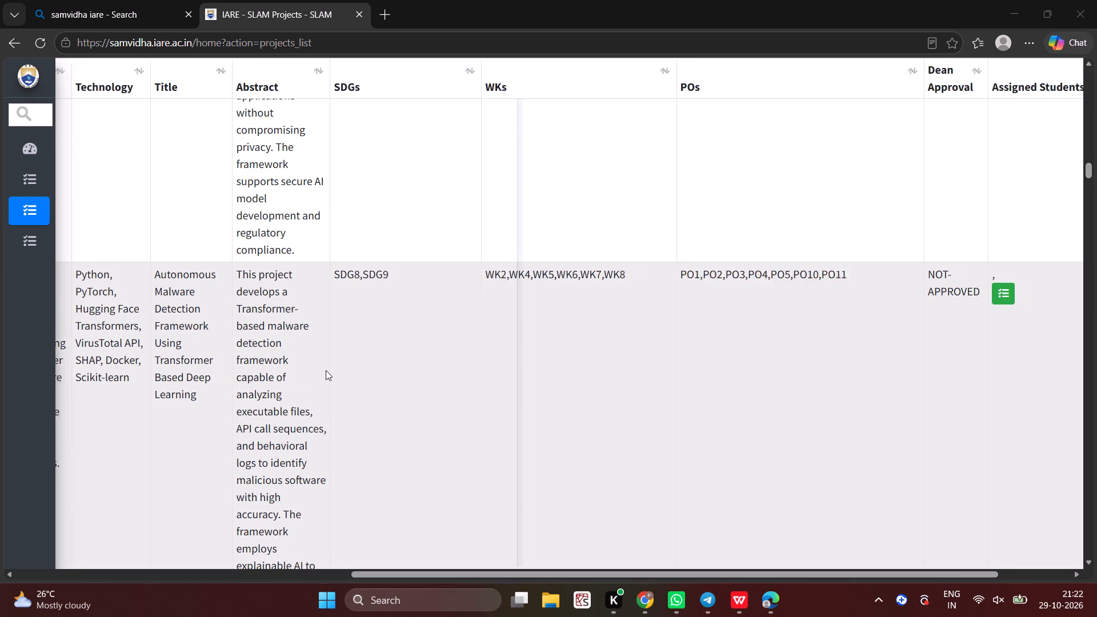
scroll(326, 370, "left", 2)
scroll(326, 370, "right", 4)
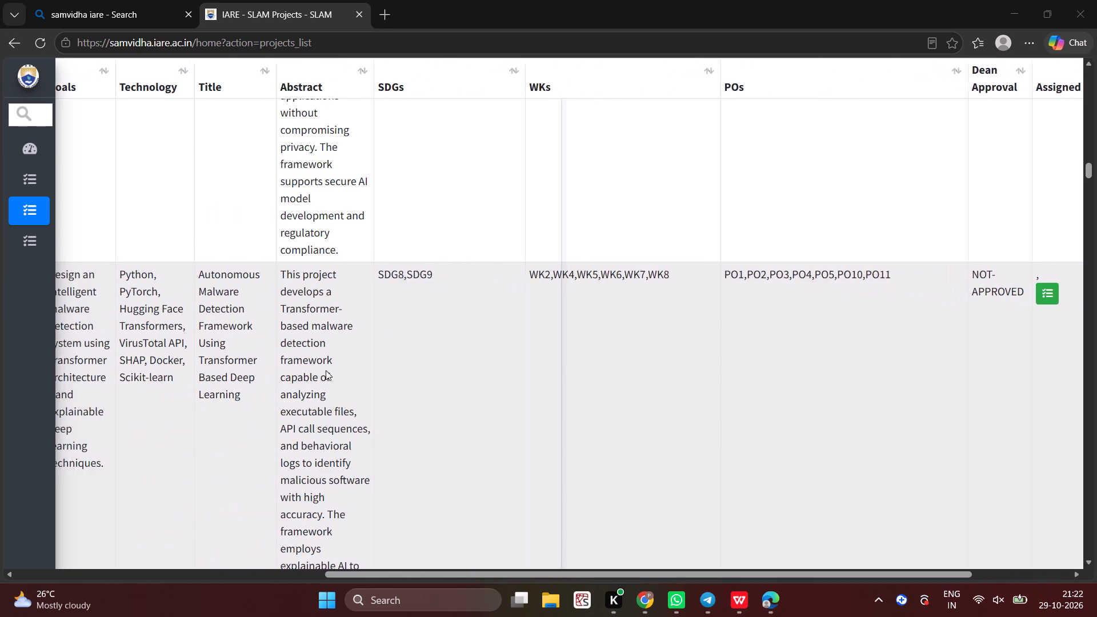
scroll(326, 370, "right", 2)
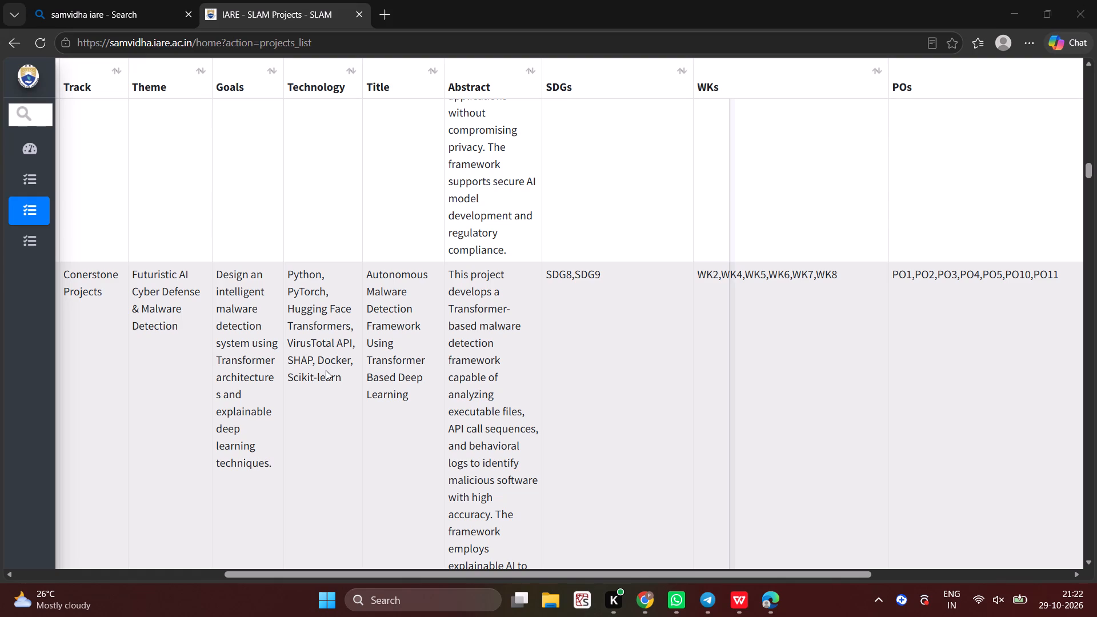
scroll(326, 370, "left", 9)
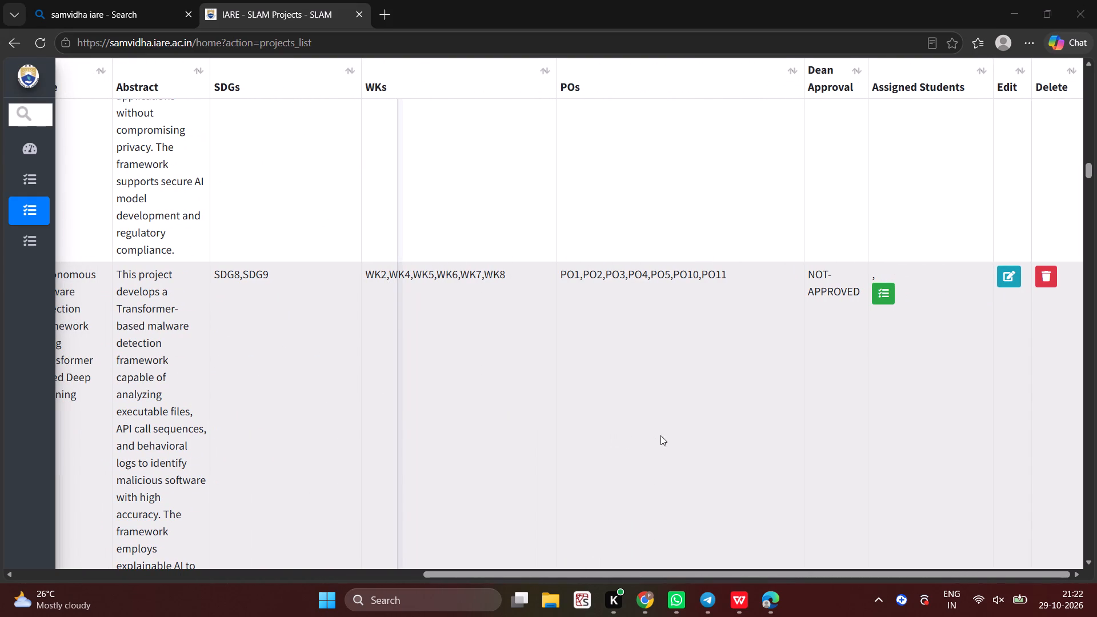
Assign two students to the Autonomous Malware Detection Framework project by their roll numbers, and save the assignment.
left_click(884, 289)
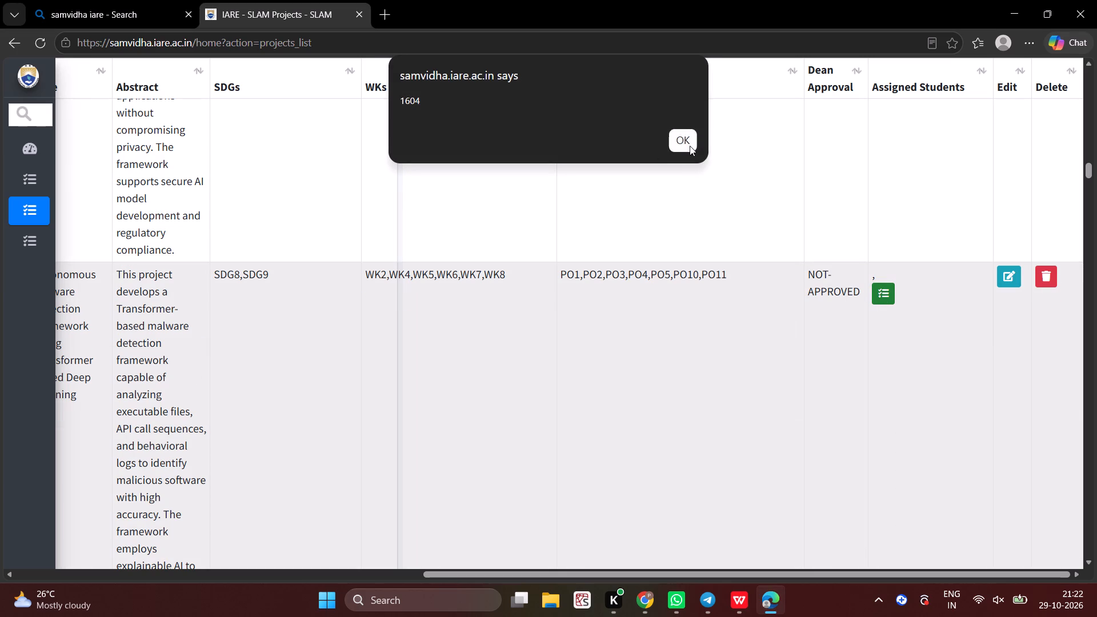
left_click(690, 146)
left_click(690, 146)
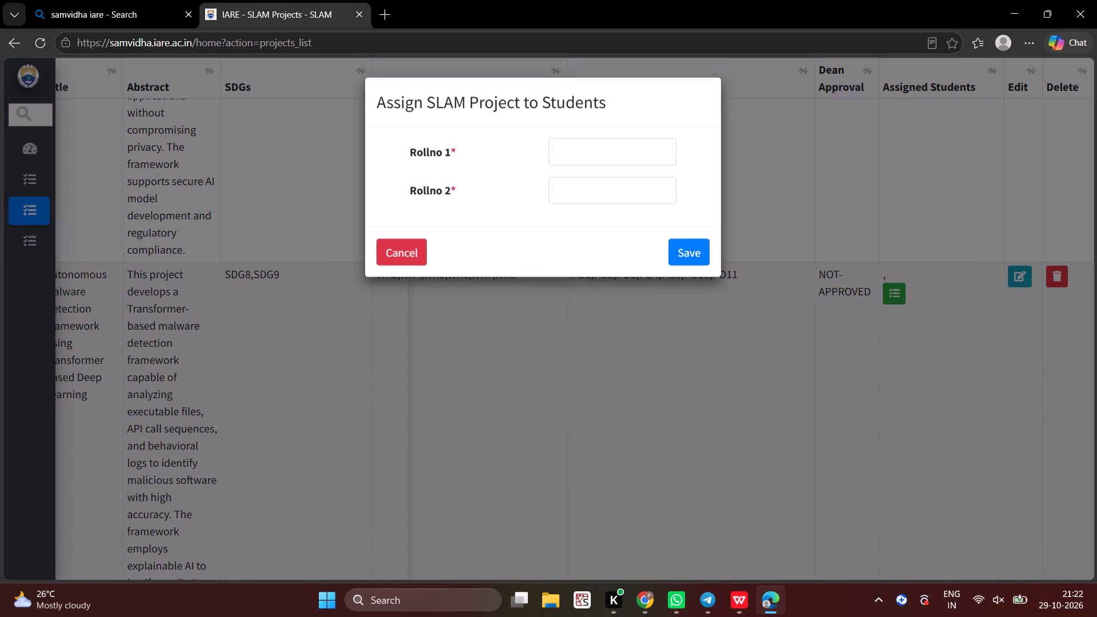
left_click(591, 154)
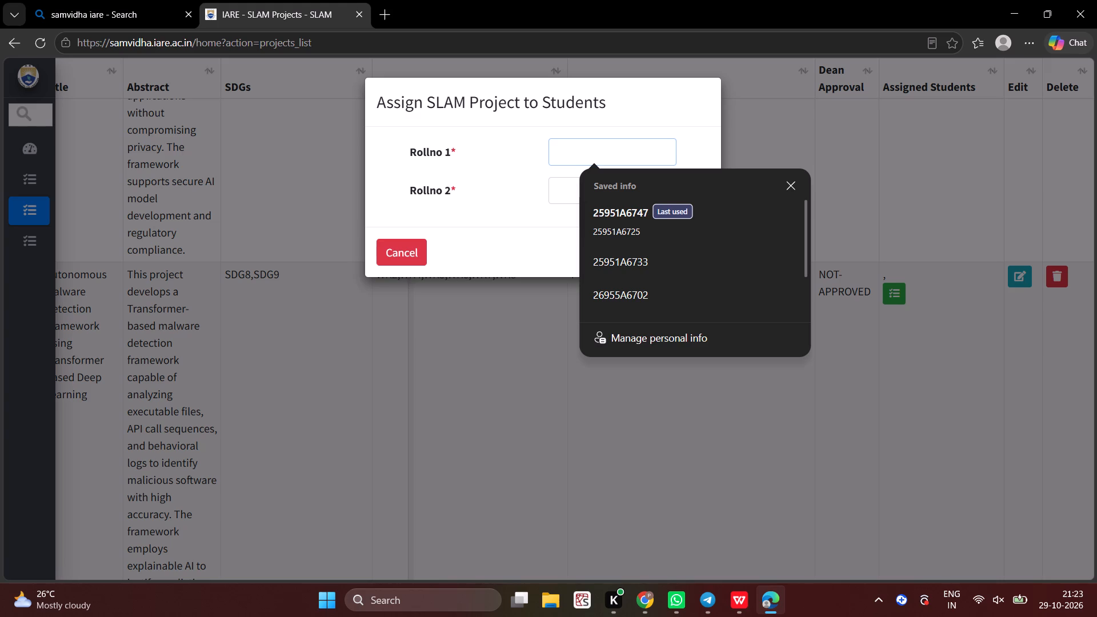
left_click(597, 263)
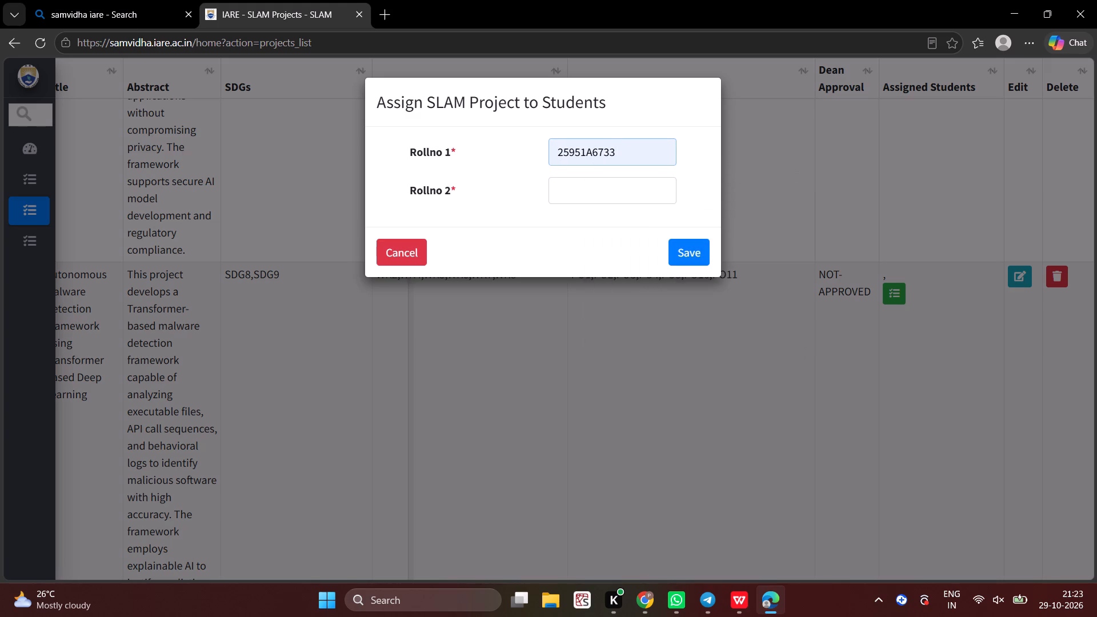
key("BackSpace")
key("BackSpace")
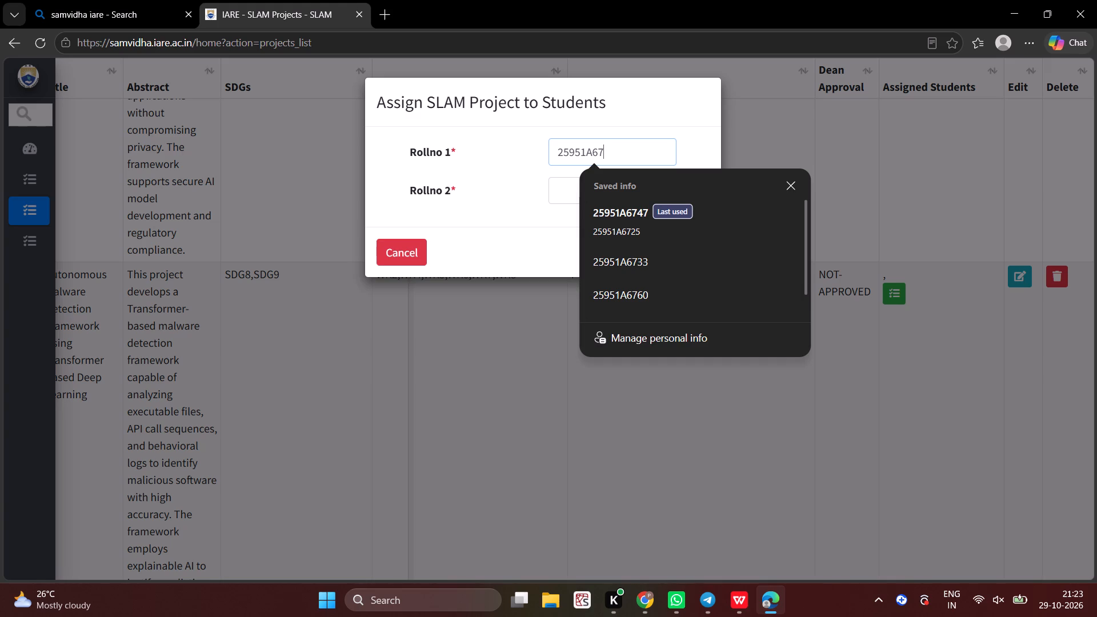
key("4")
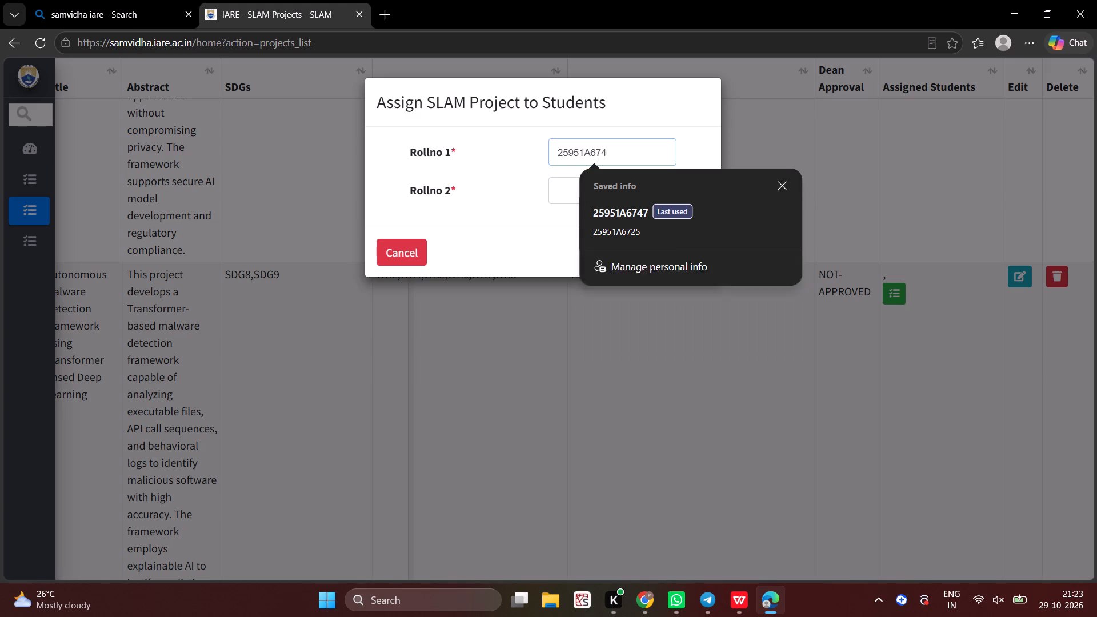
key("6")
left_click(596, 187)
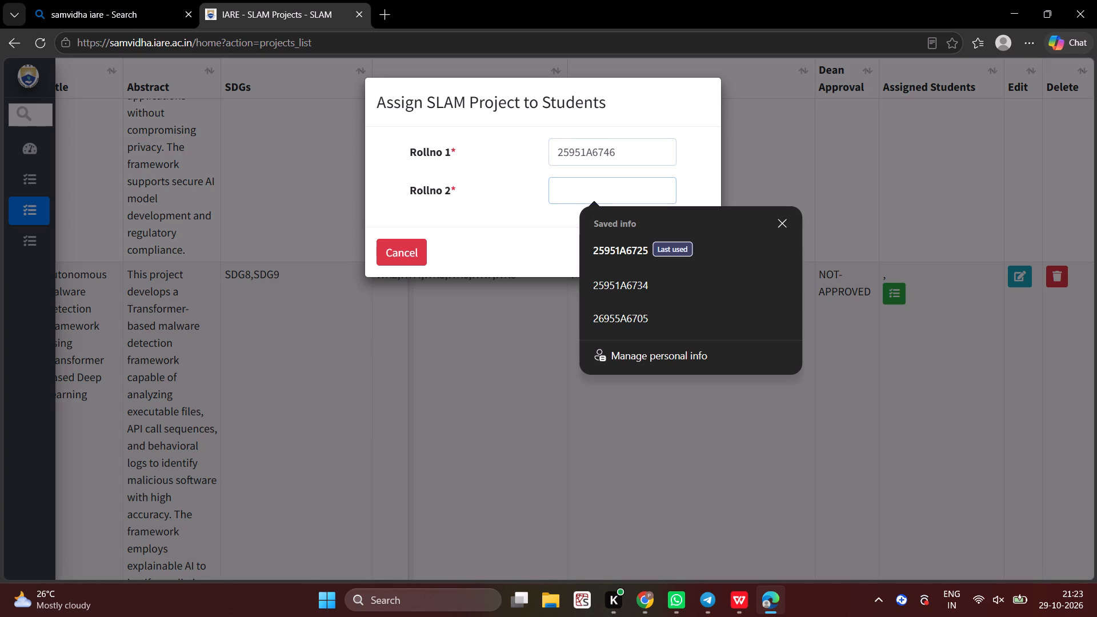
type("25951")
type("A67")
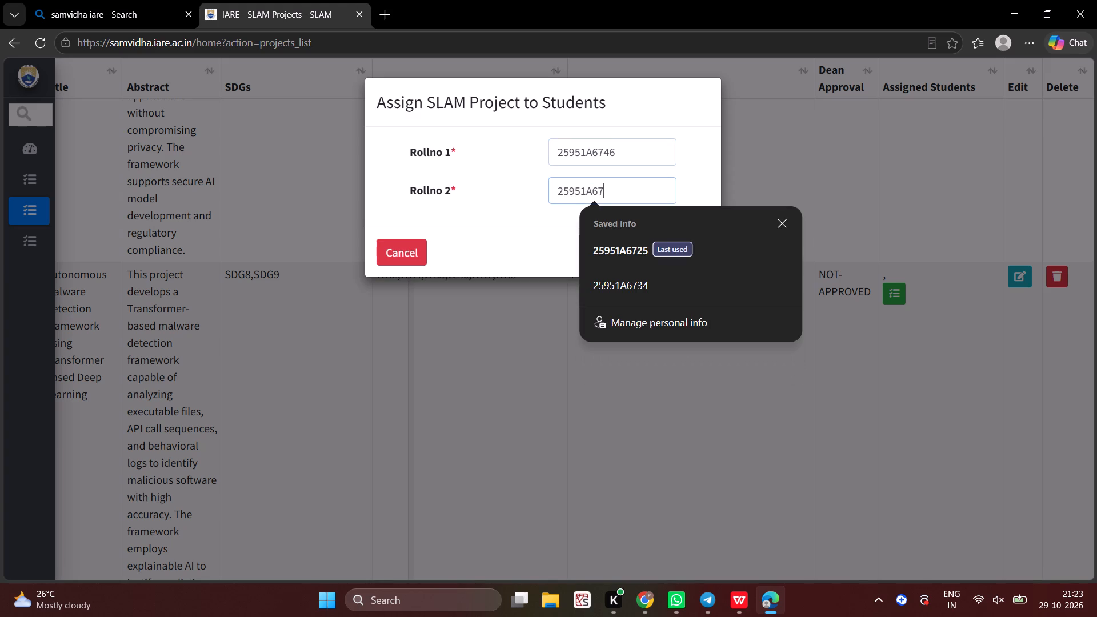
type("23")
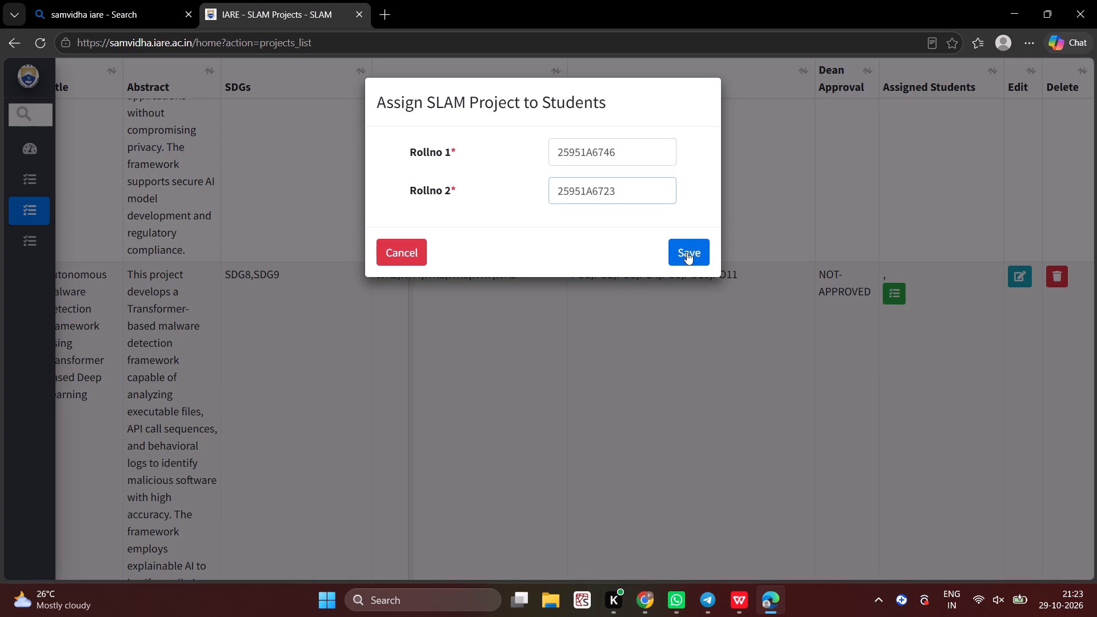
left_click(688, 244)
left_click(518, 402)
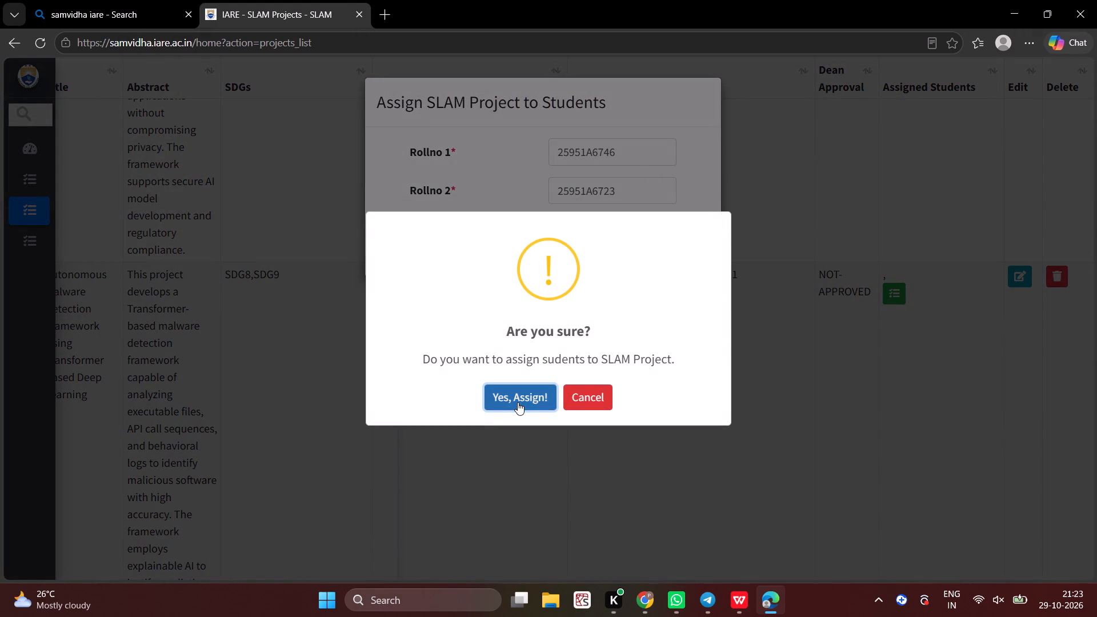
left_click(541, 394)
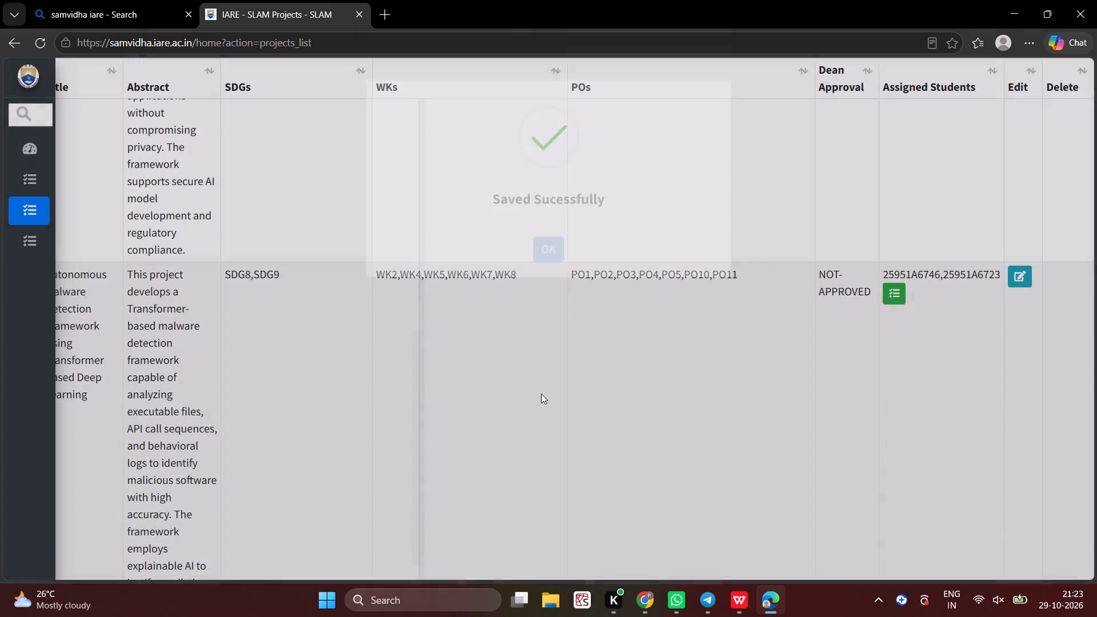
Start a student assignment for the Autonomous Multi-Agent System for Disaster Prediction and Emergency Response project and enter the first student's roll number.
scroll(541, 394, "down", 9)
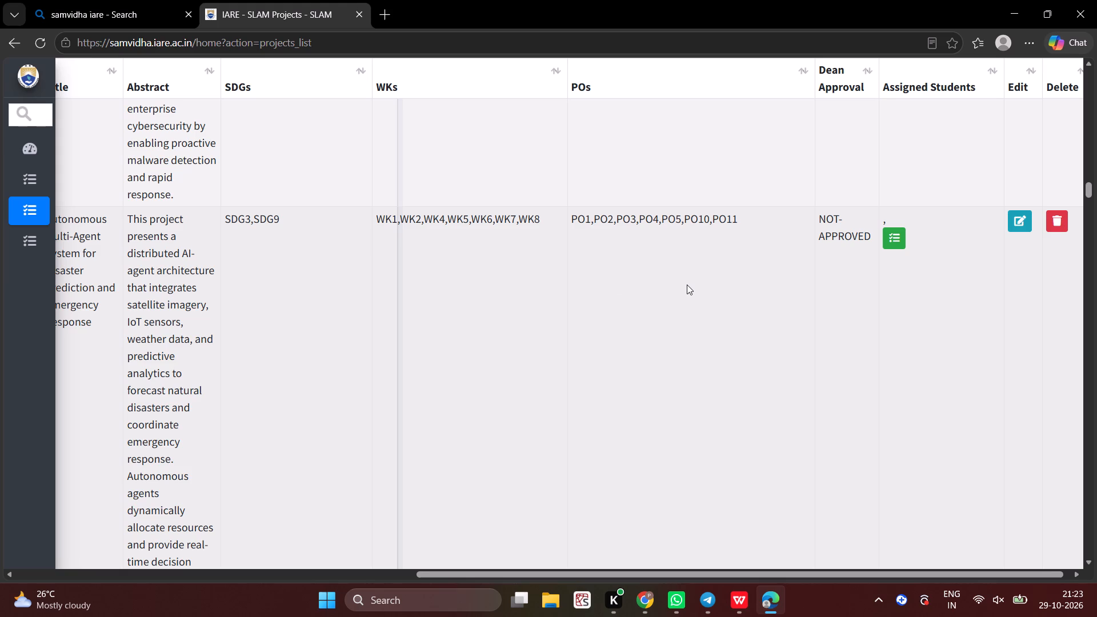
scroll(687, 285, "right", 4)
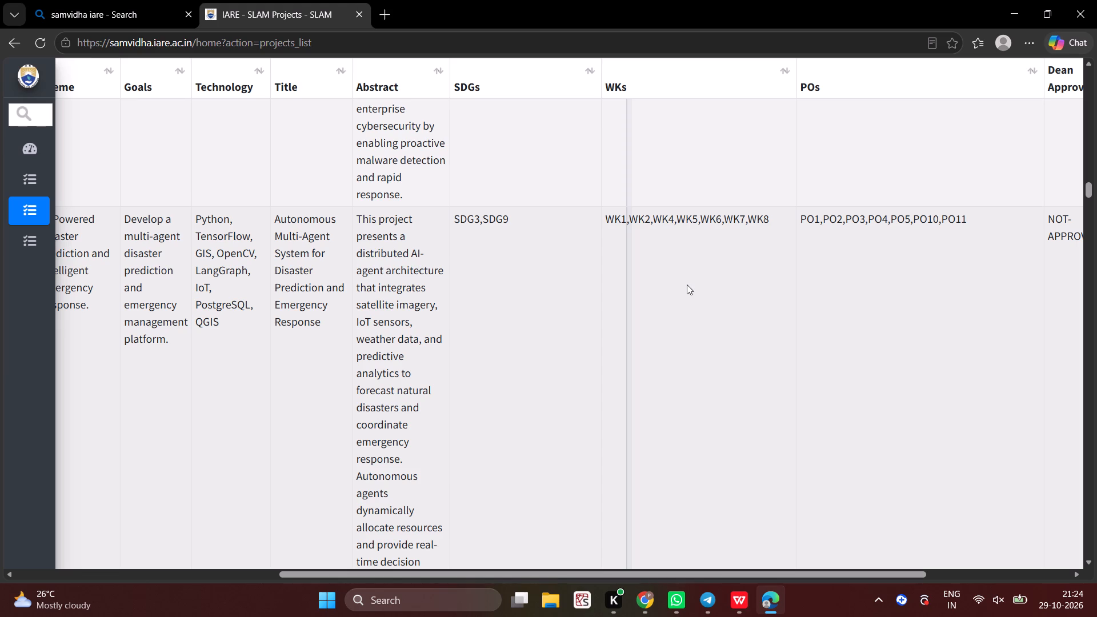
scroll(688, 285, "left", 2)
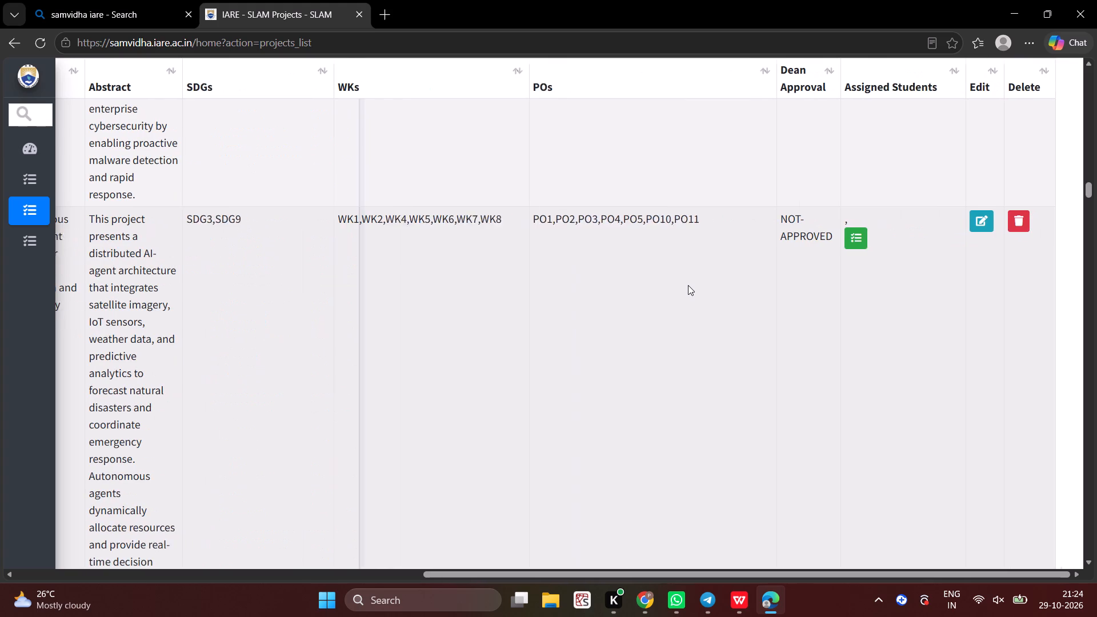
scroll(688, 285, "left", 1)
left_click(889, 228)
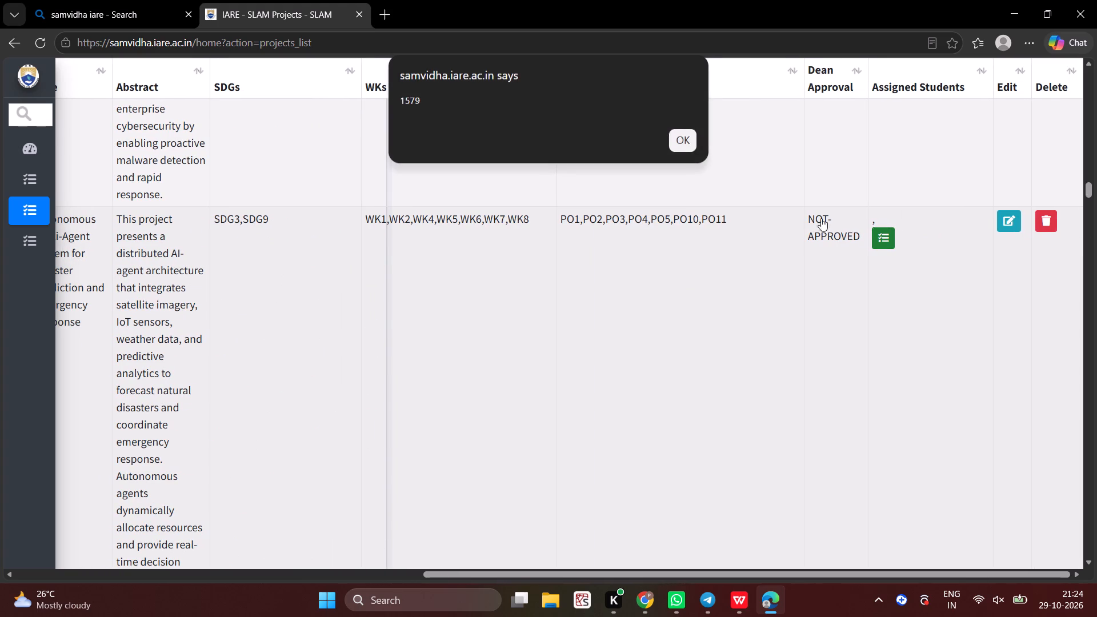
left_click_drag(676, 126, 684, 146)
left_click(684, 146)
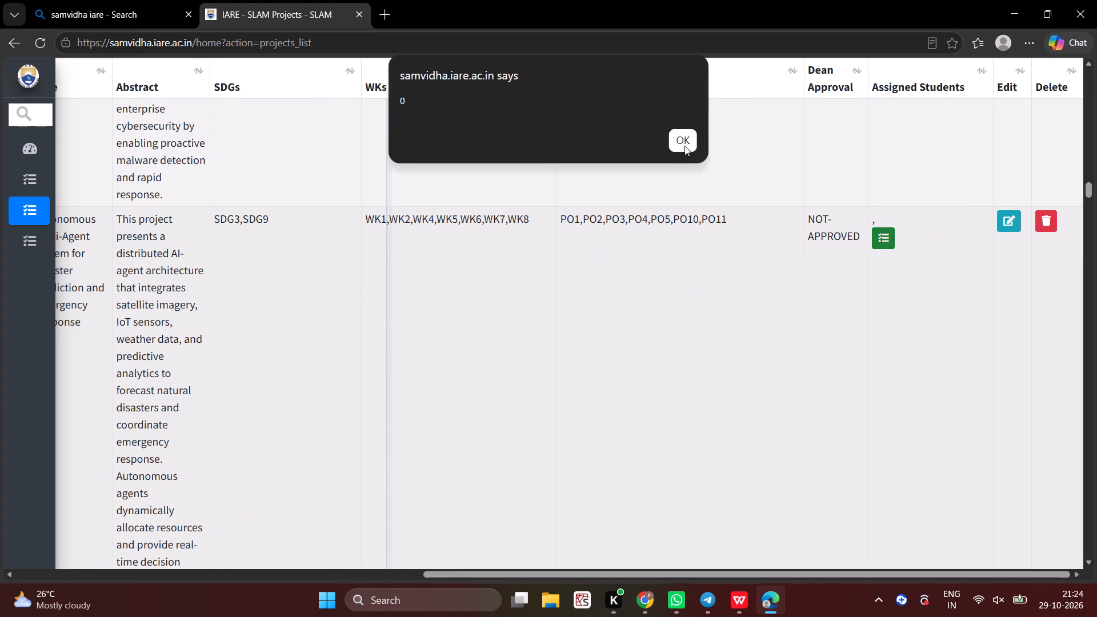
left_click(684, 146)
left_click(622, 151)
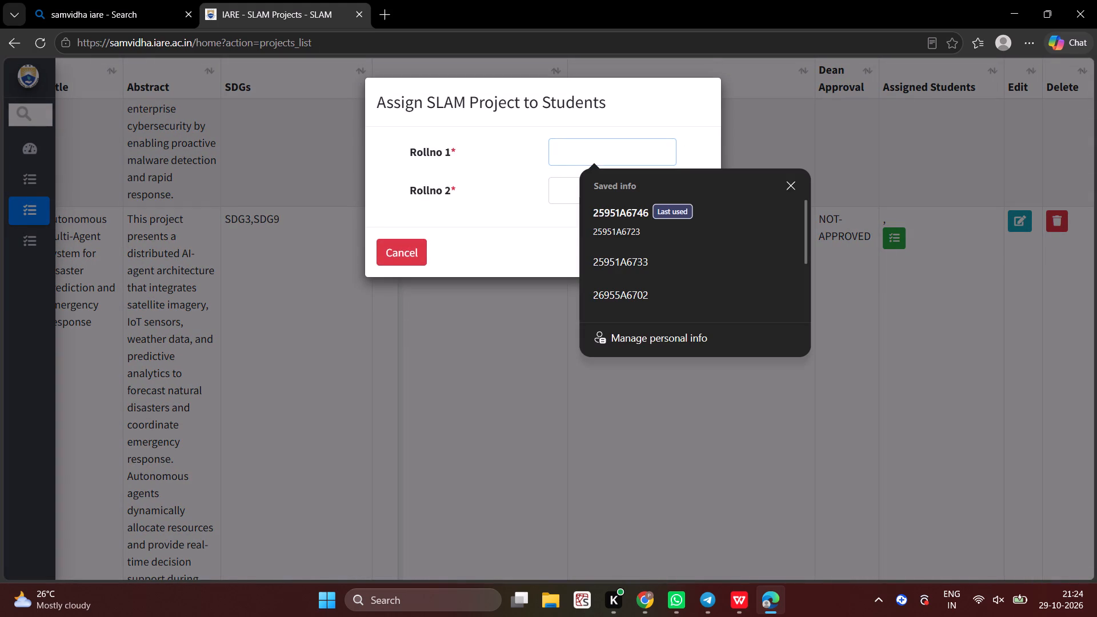
type("26")
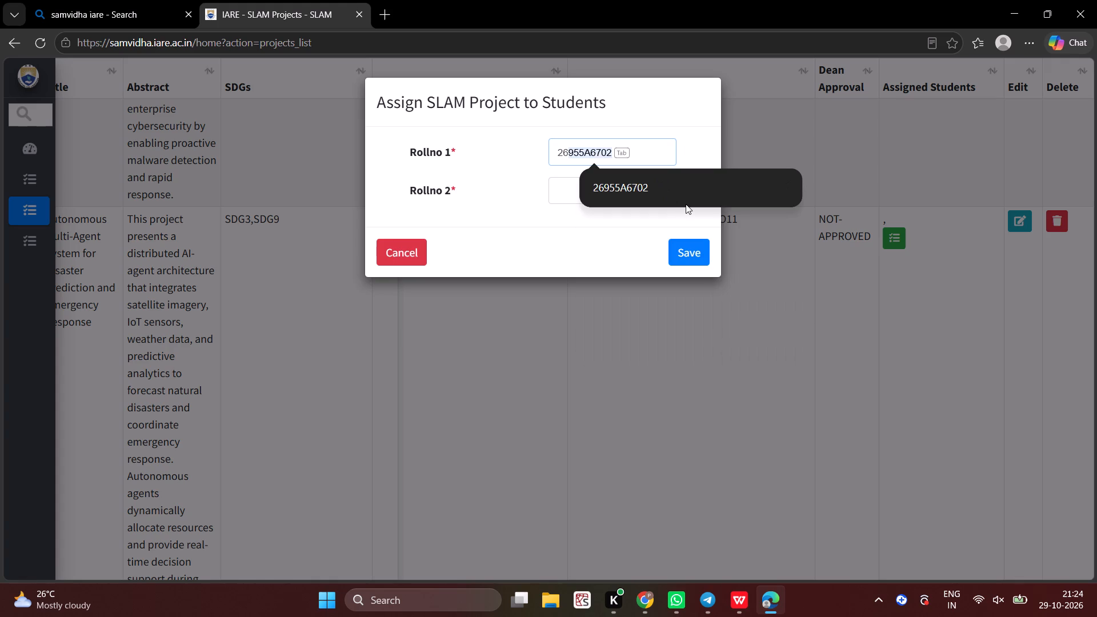
double_click(686, 204)
left_click(680, 199)
key("BackSpace")
left_click(615, 168)
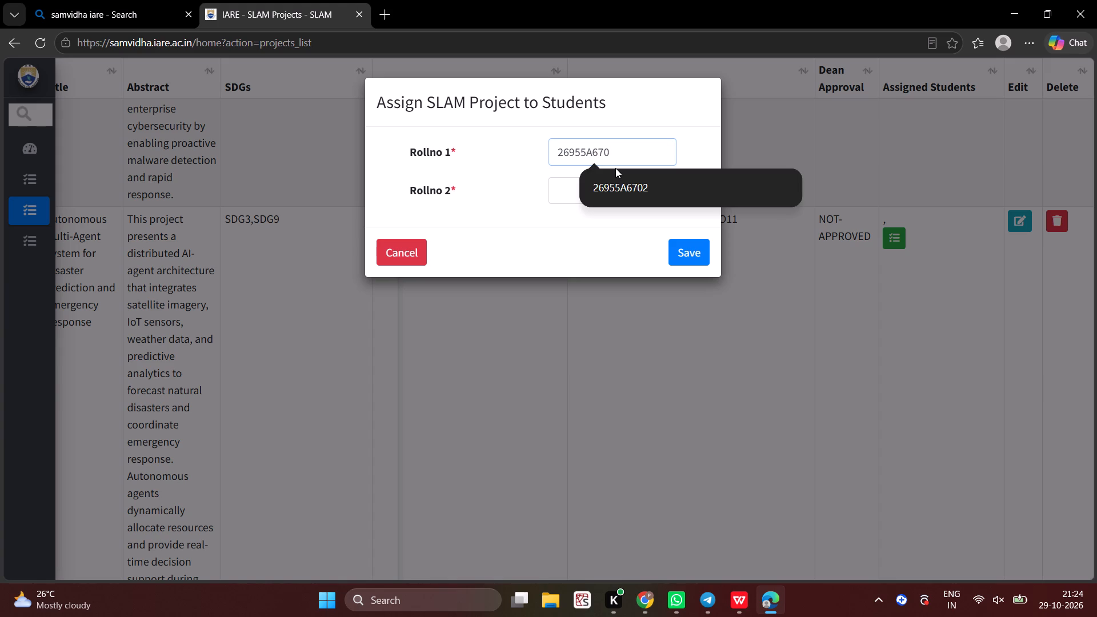
key("3")
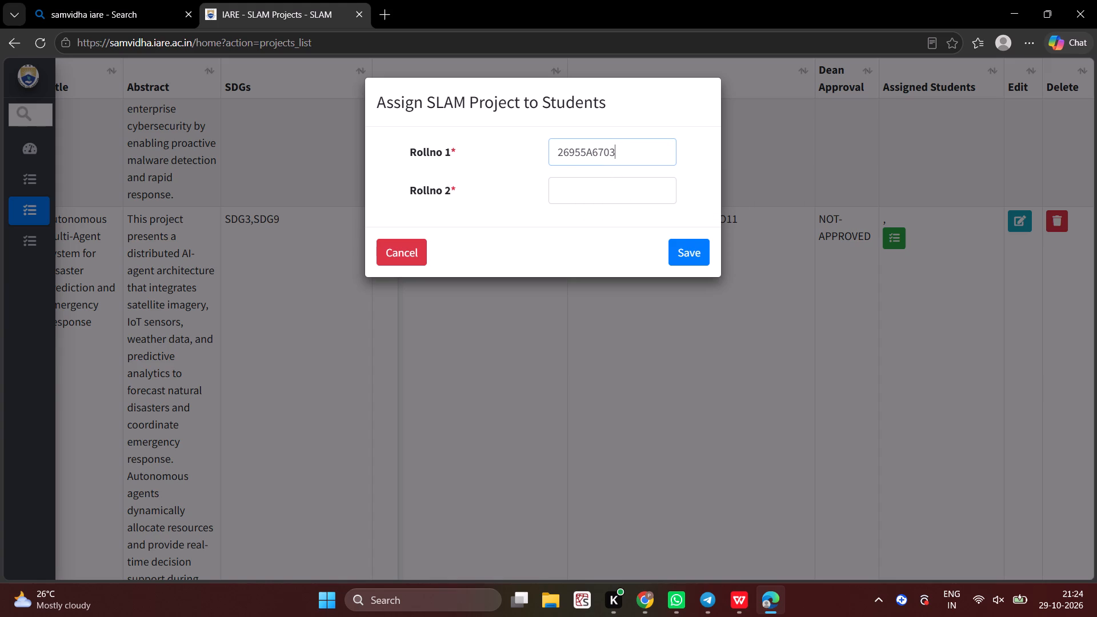
Enter the second student's roll number for the disaster prediction project and save the assignment.
left_click(603, 190)
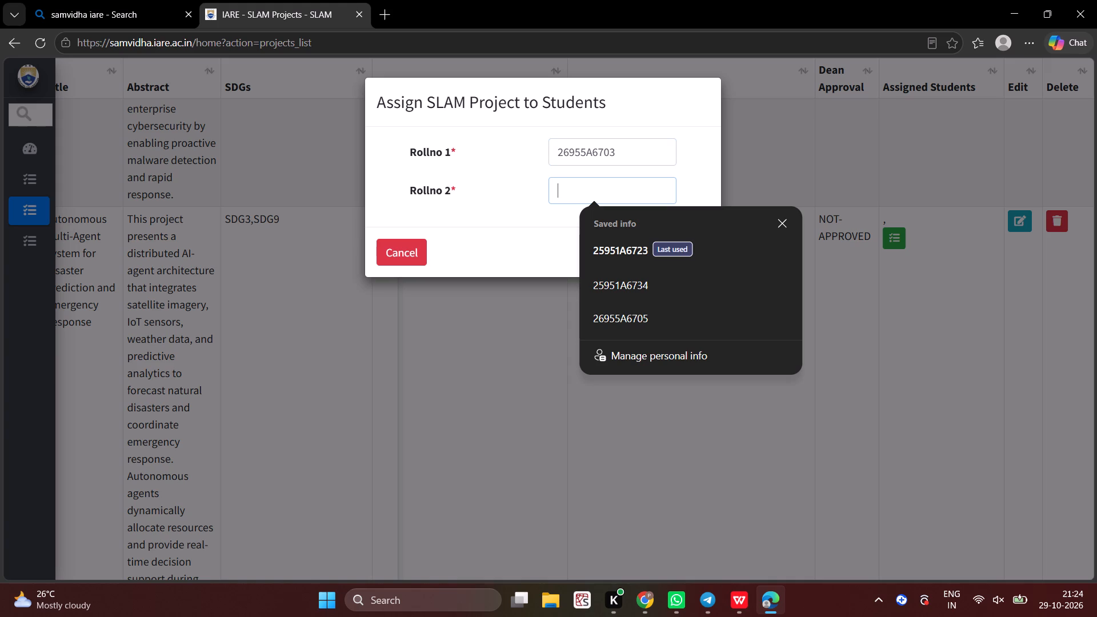
type("26")
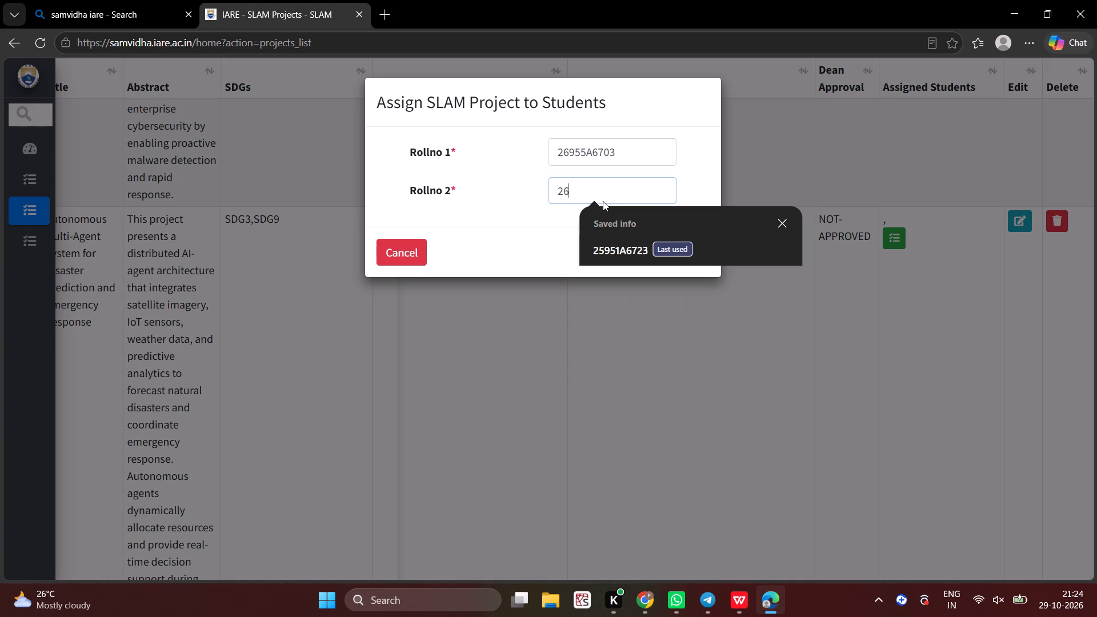
left_click(604, 206)
left_click(610, 219)
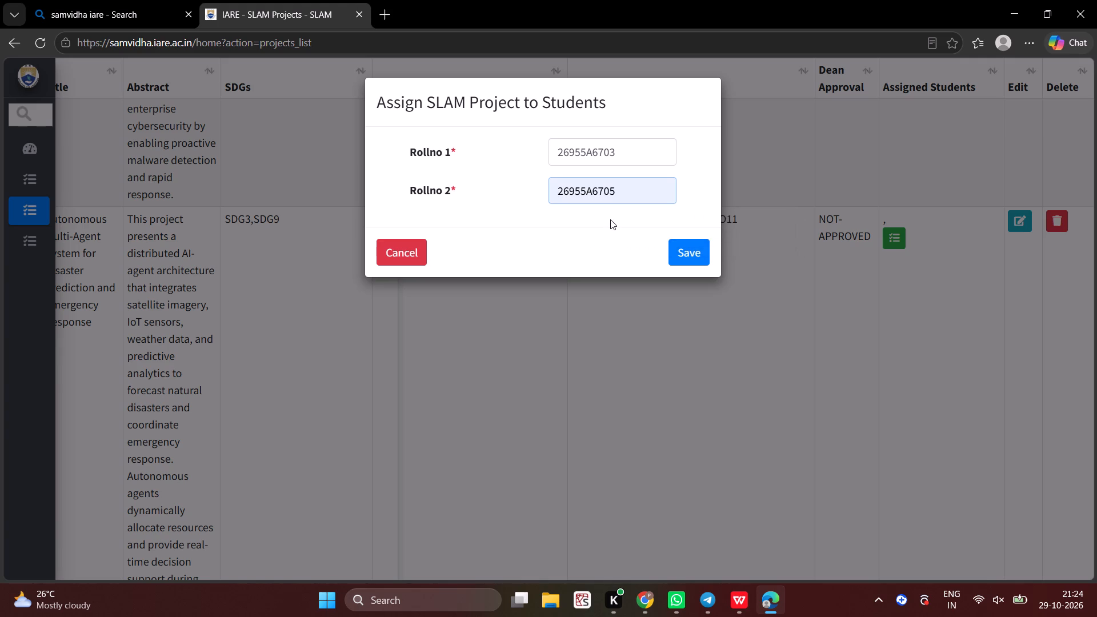
key("BackSpace")
key("6")
left_click(700, 253)
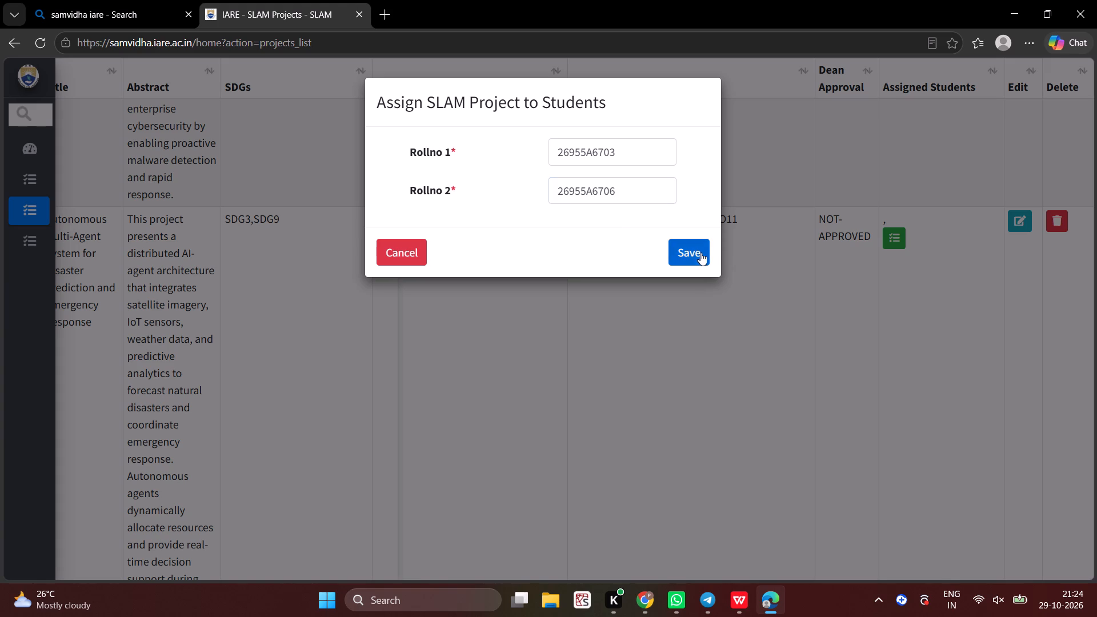
left_click(527, 405)
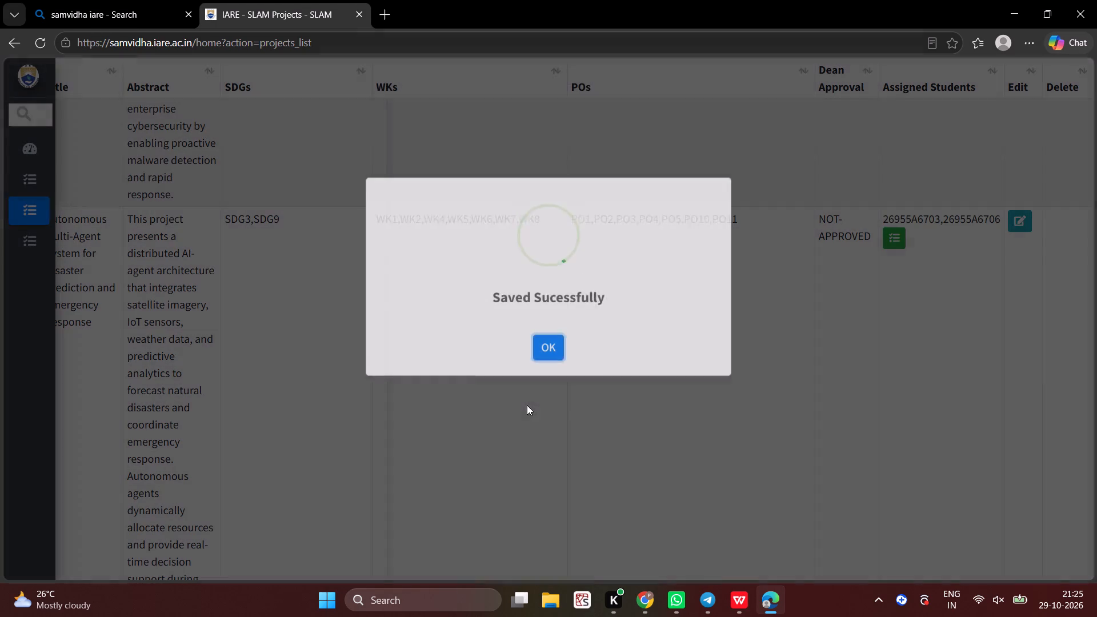
left_click(554, 389)
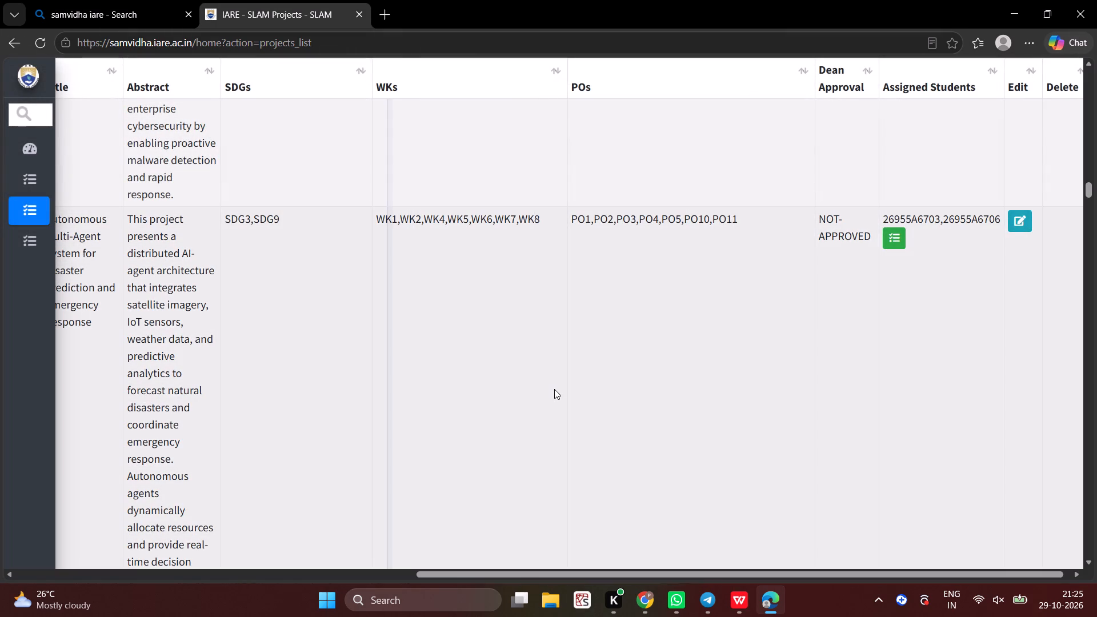
Examine the Autonomous AI Agent Ecosystem for Intelligent Business Process Automation project's technology, title, abstract, SDGs, WKs, POs, dean approval and assigned students.
scroll(553, 383, "down", 2)
scroll(551, 376, "left", 4)
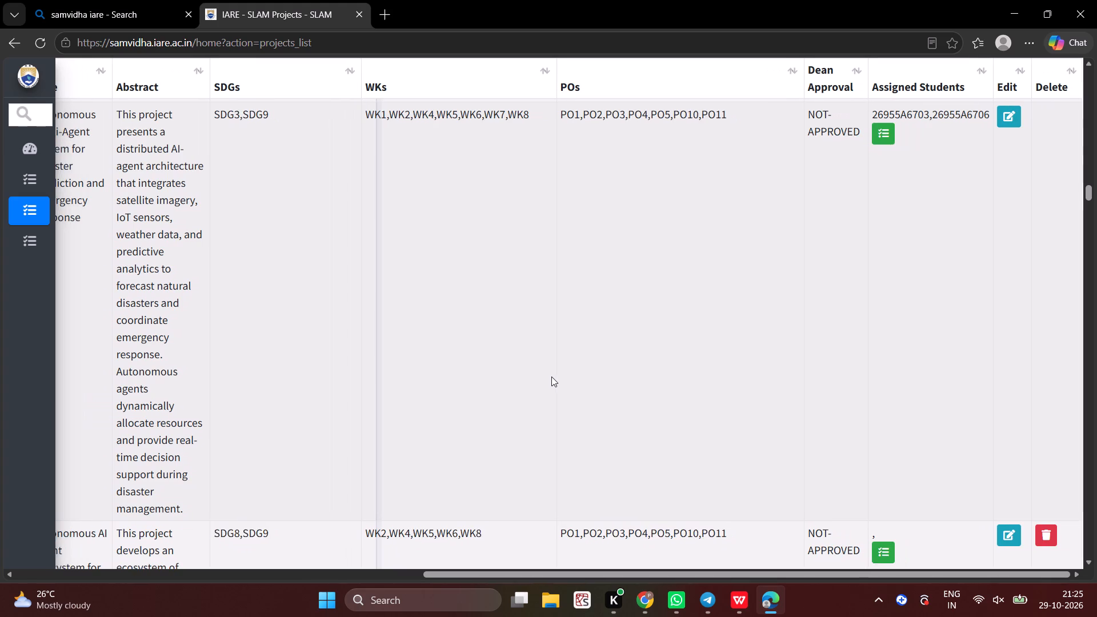
scroll(551, 376, "down", 4)
scroll(551, 376, "right", 1)
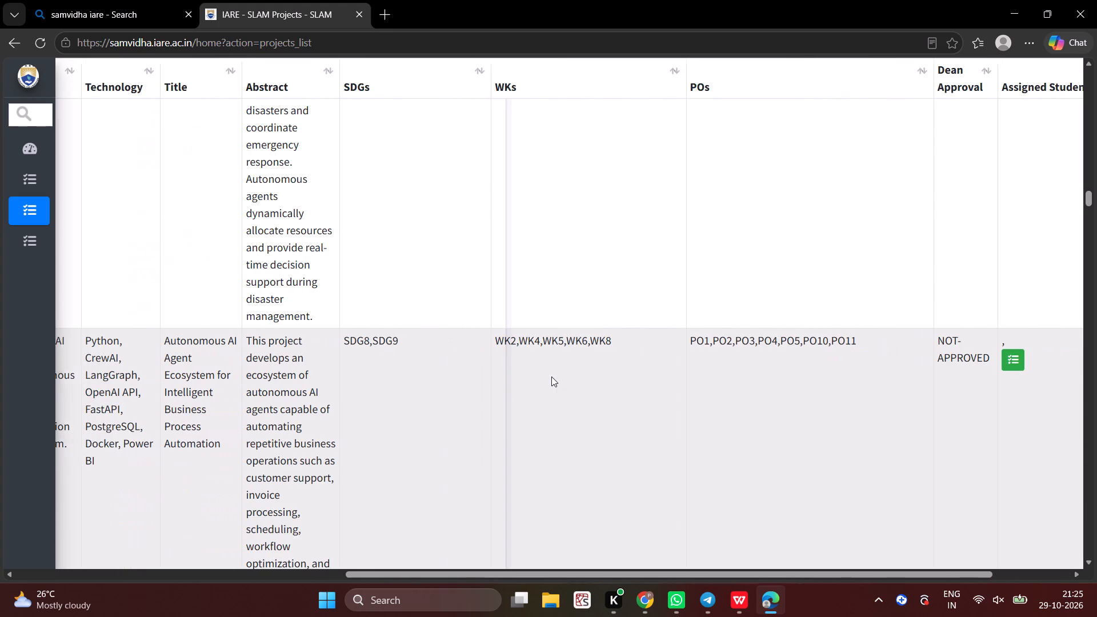
scroll(551, 376, "right", 2)
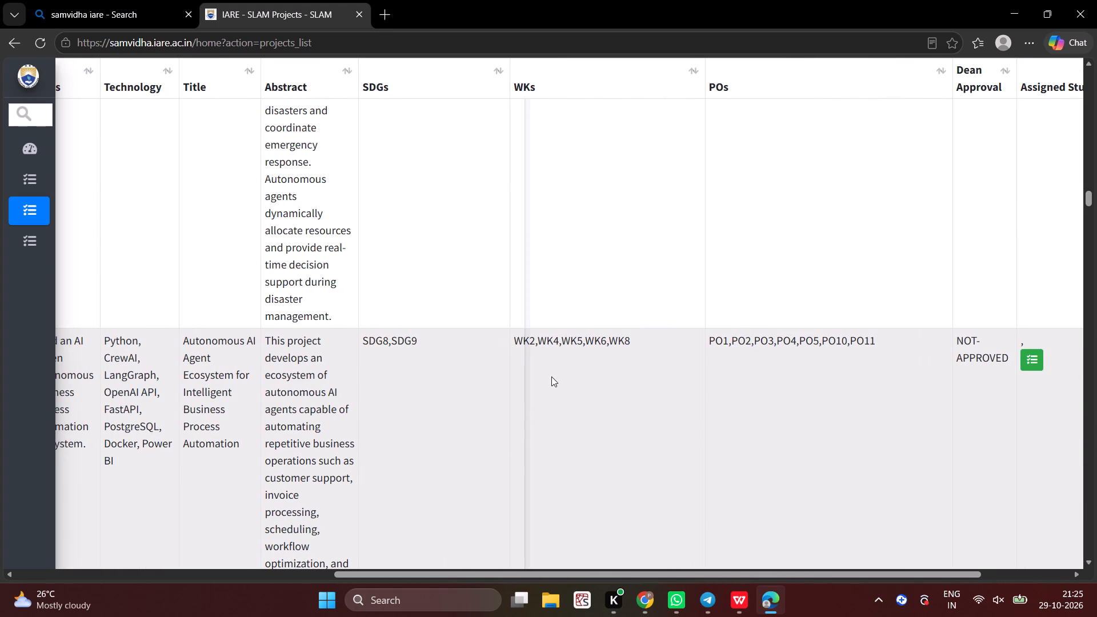
scroll(551, 376, "left", 1)
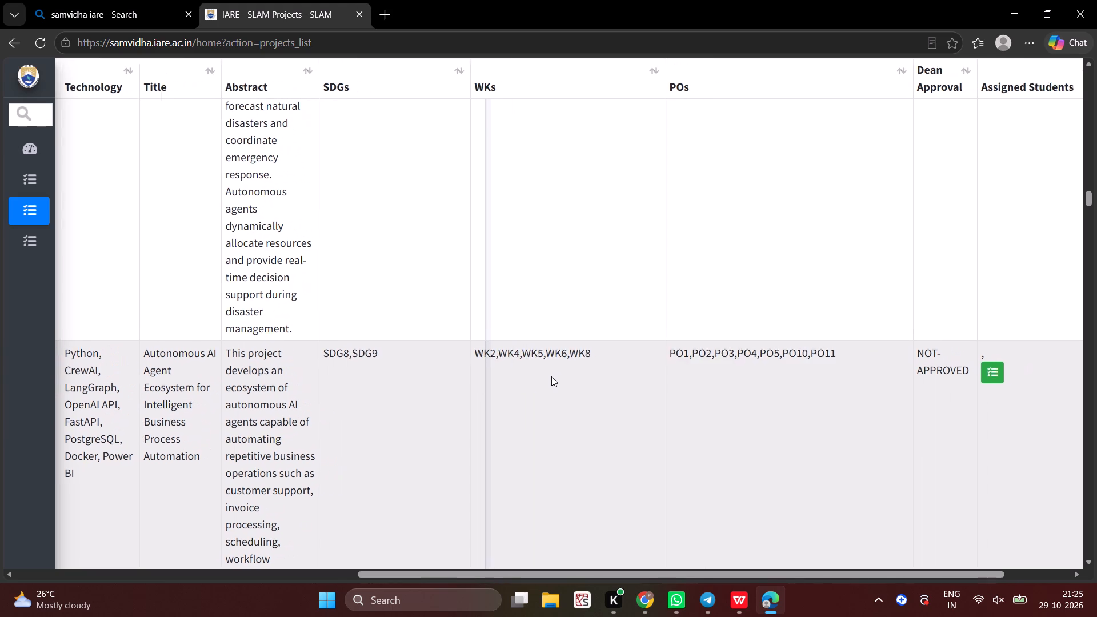
scroll(551, 376, "left", 1)
scroll(551, 376, "down", 2)
scroll(551, 376, "up", 1)
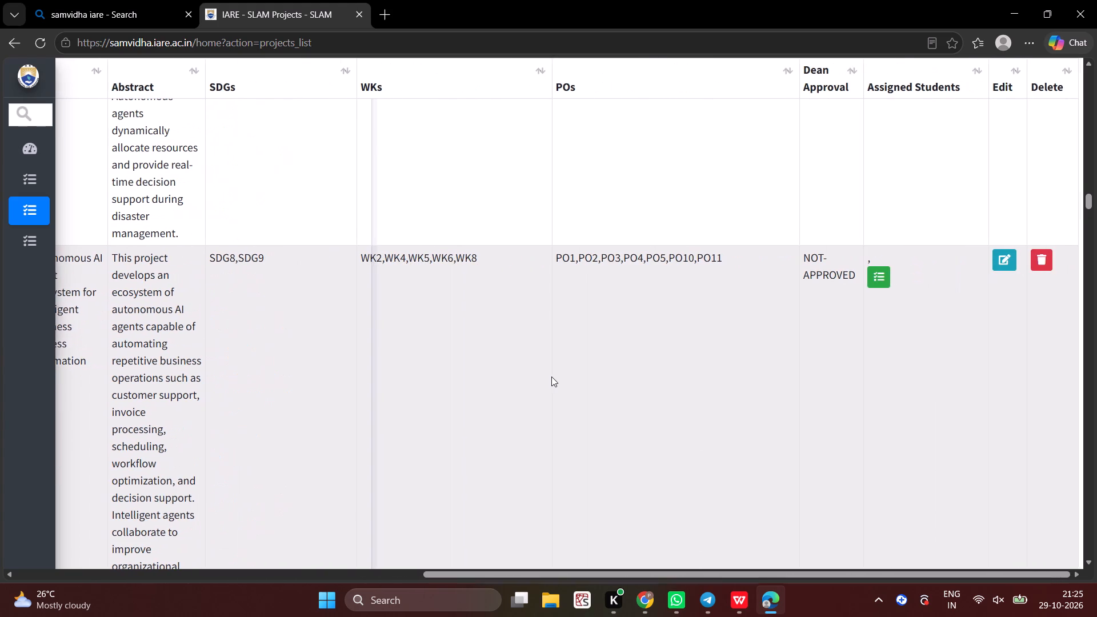
scroll(551, 376, "up", 1)
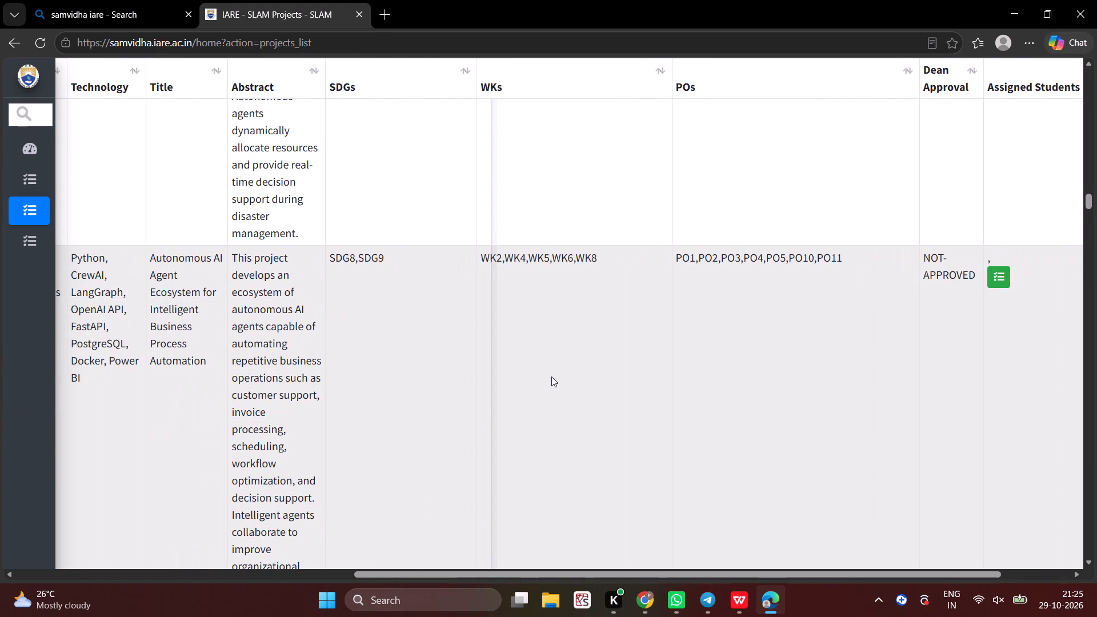
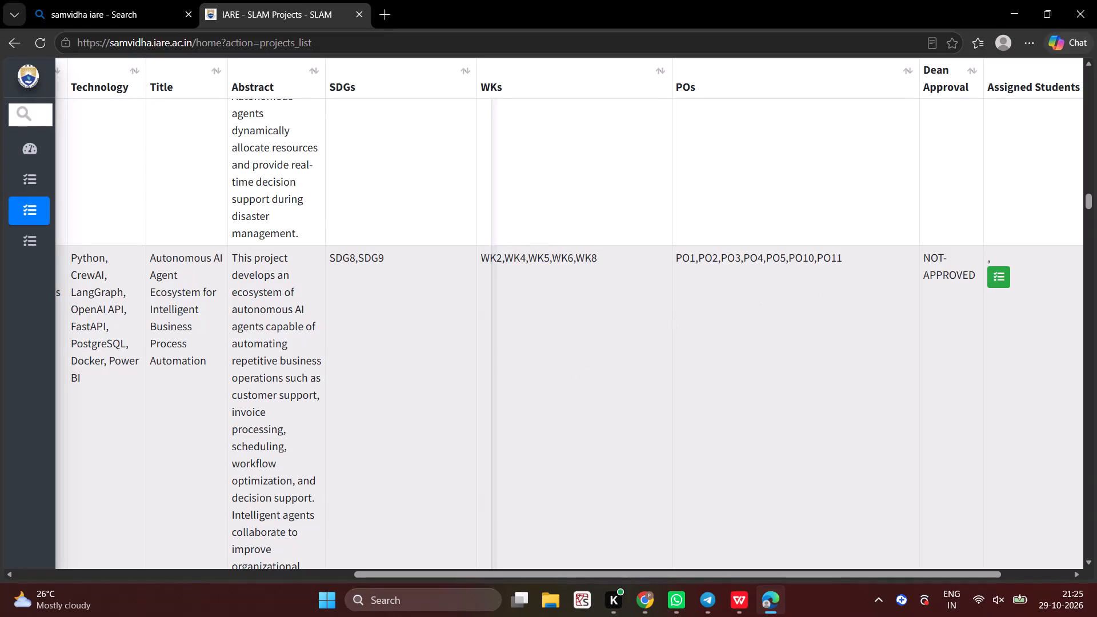
Start a student assignment for the Autonomous AI Agent Ecosystem for Intelligent Business Process Automation project and enter the first student's roll number.
left_click(989, 283)
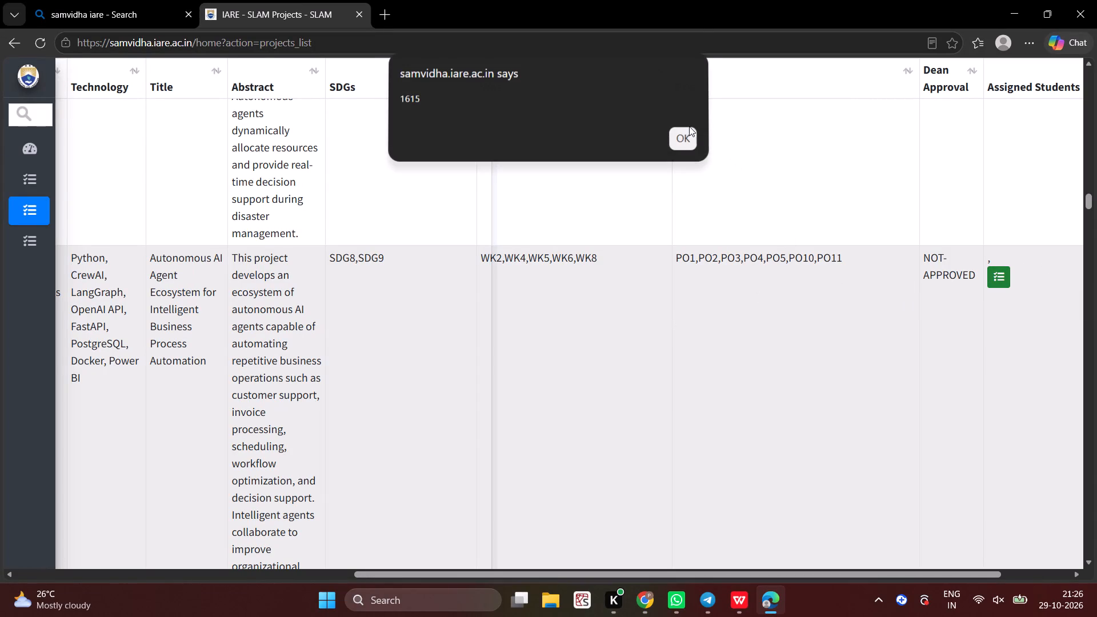
left_click(682, 132)
double_click(682, 132)
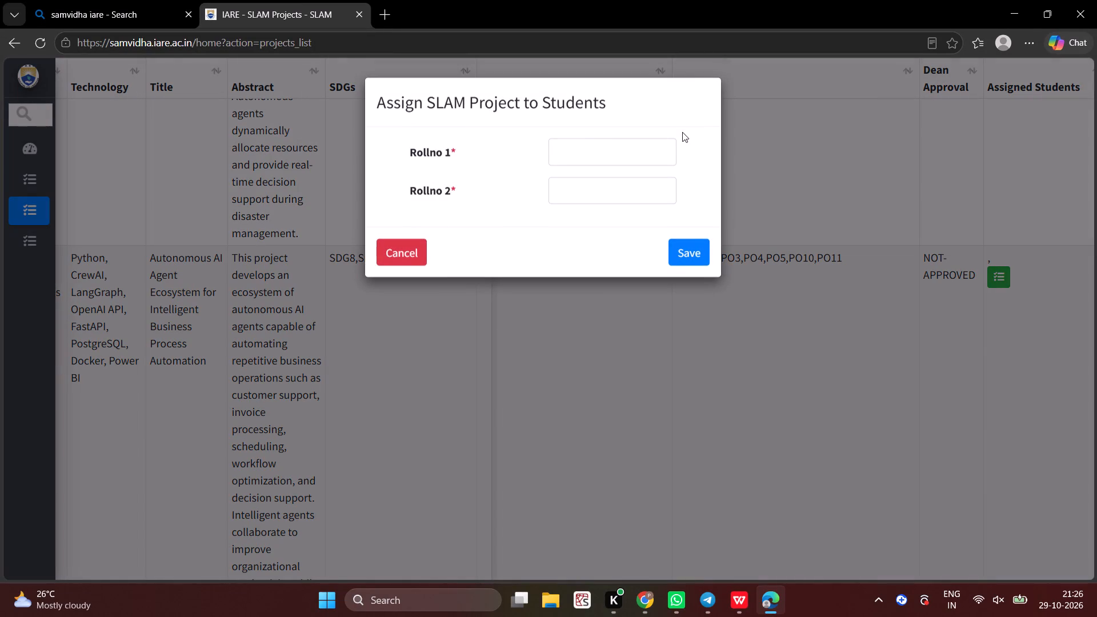
left_click(621, 135)
left_click(553, 146)
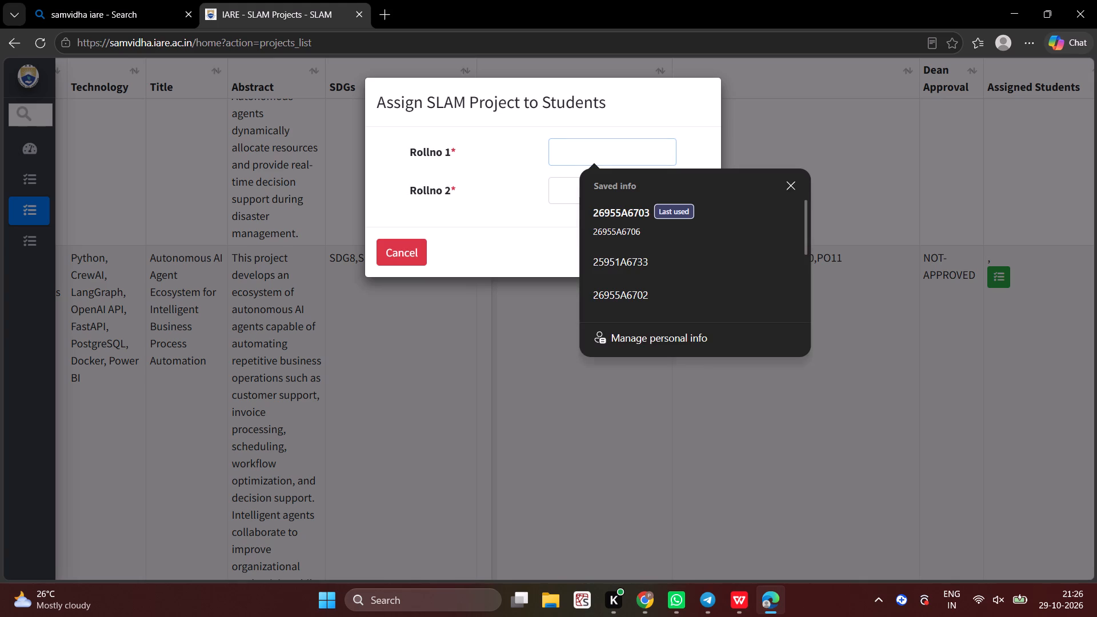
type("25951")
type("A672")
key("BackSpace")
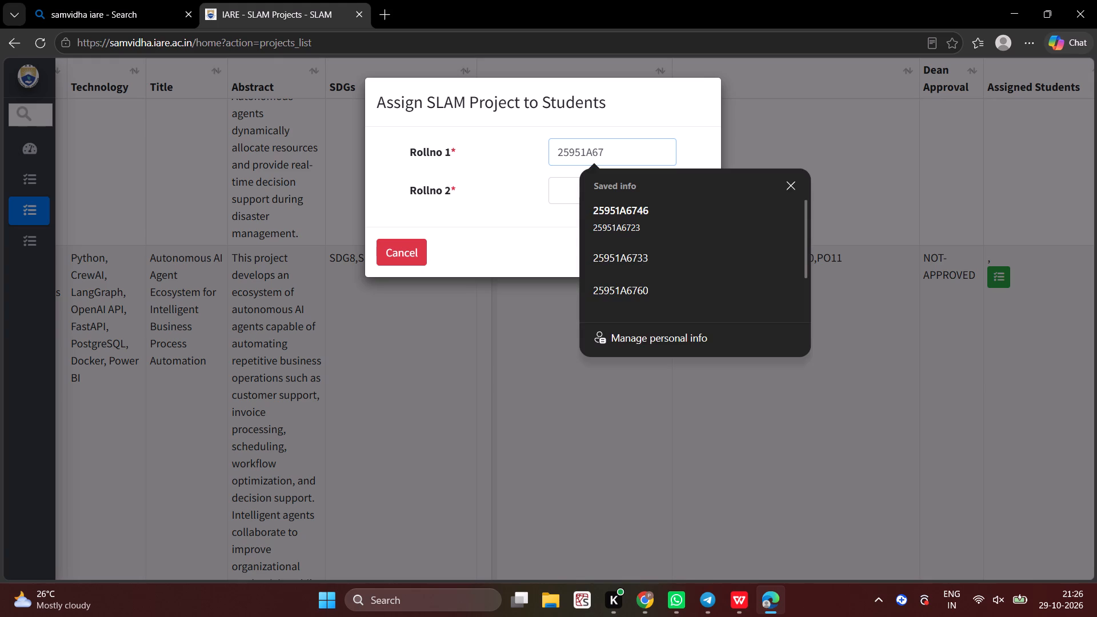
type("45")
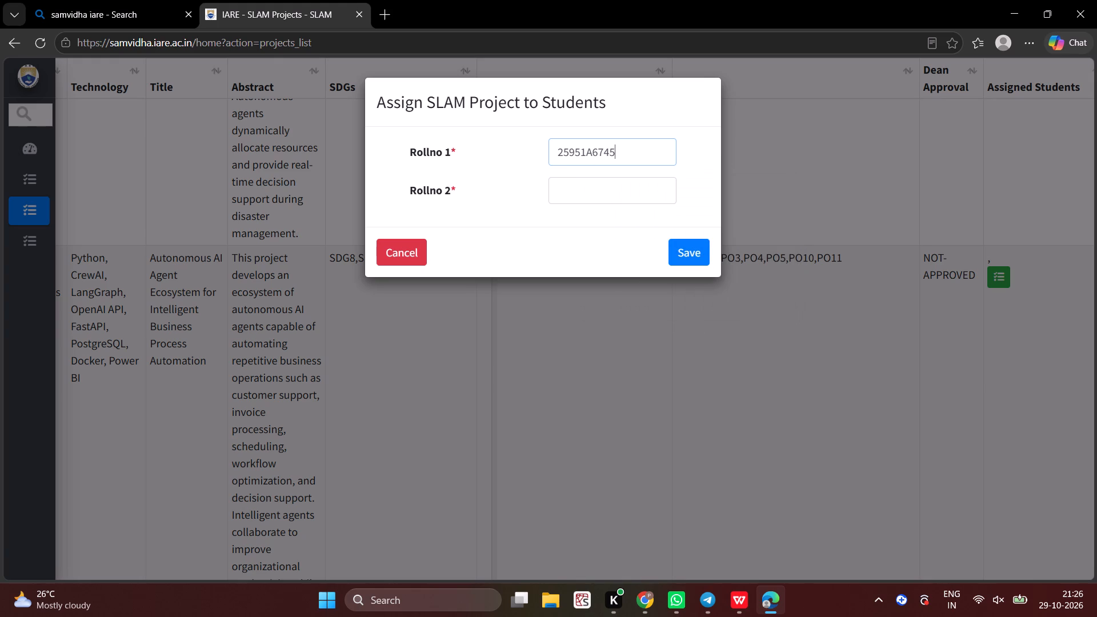
Enter the second student's roll number for the business process automation project and save the assignment.
left_click(592, 187)
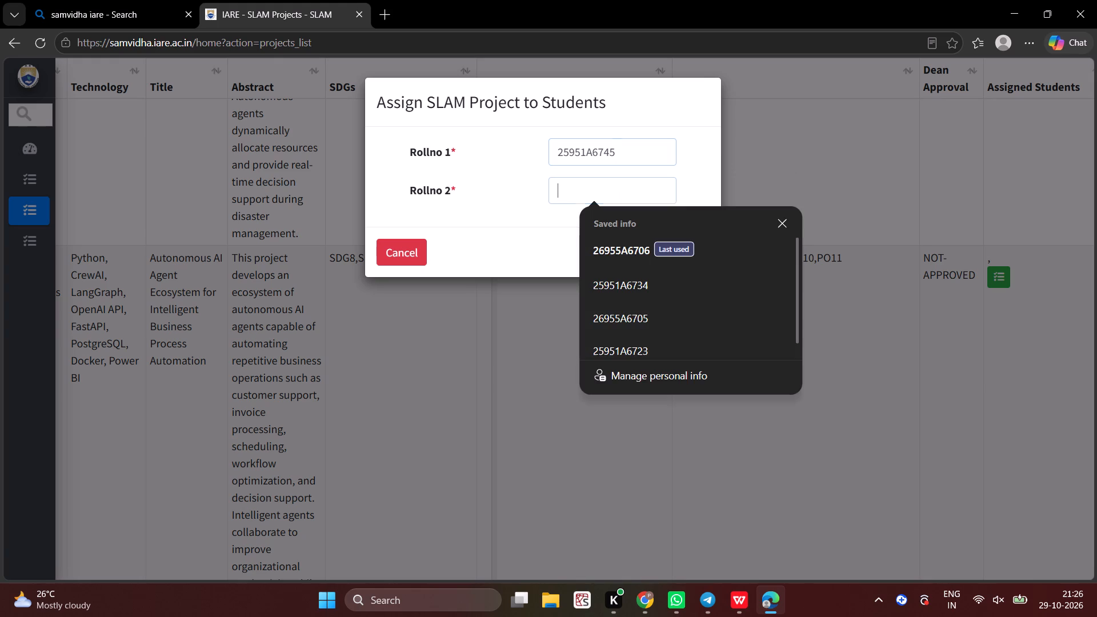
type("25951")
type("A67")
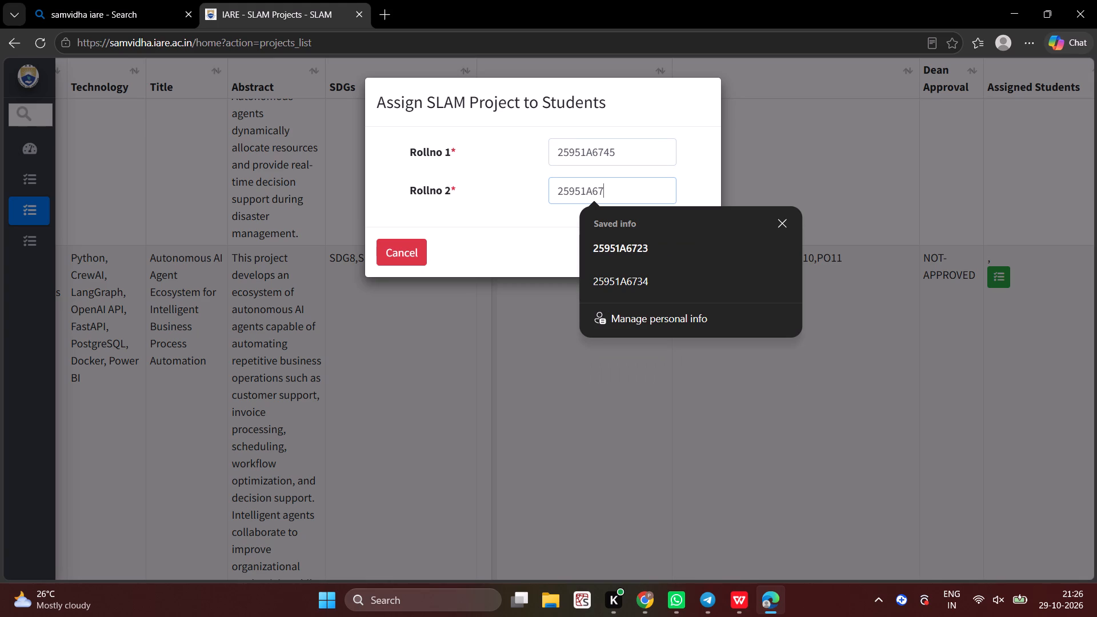
left_click(592, 187)
type("19")
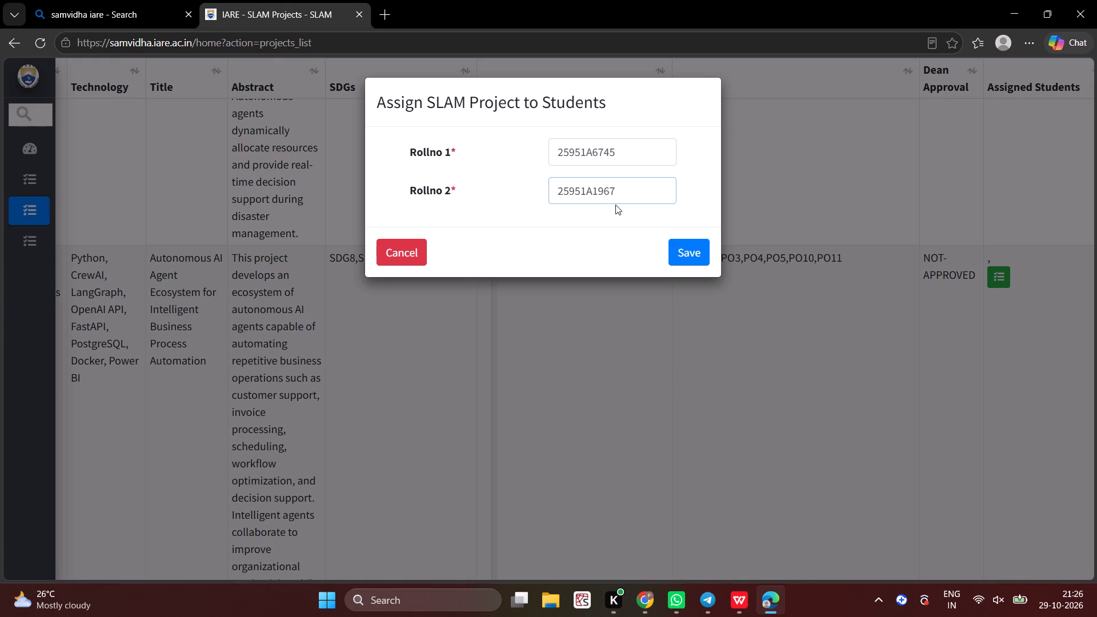
key("BackSpace")
key("BackSpace")
key("Right")
key("Right")
key("1")
key("9")
left_click(687, 256)
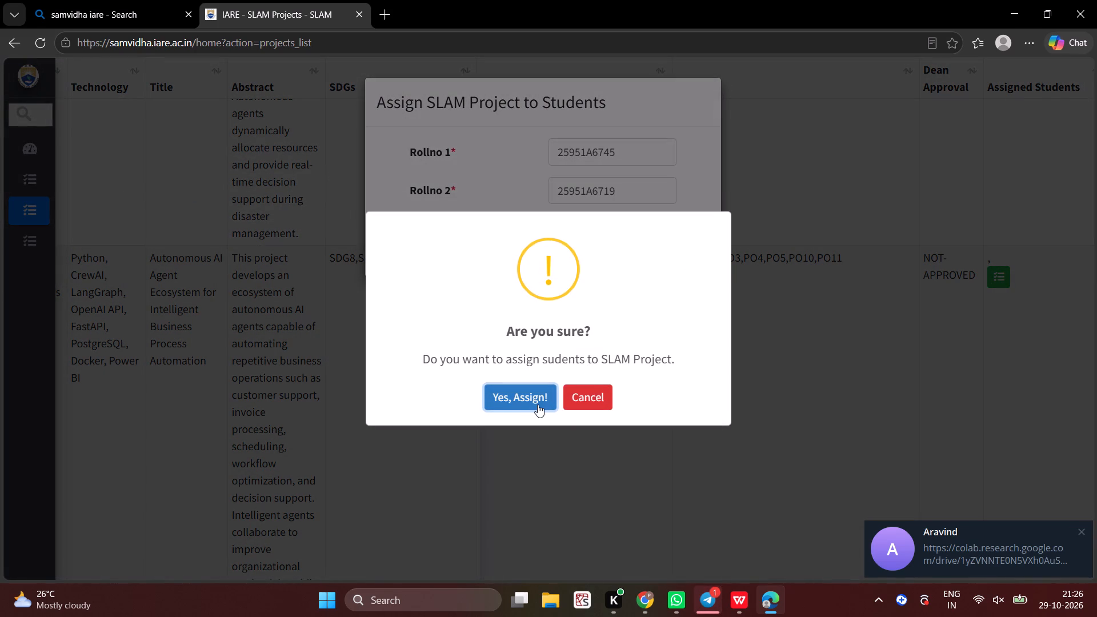
left_click(537, 405)
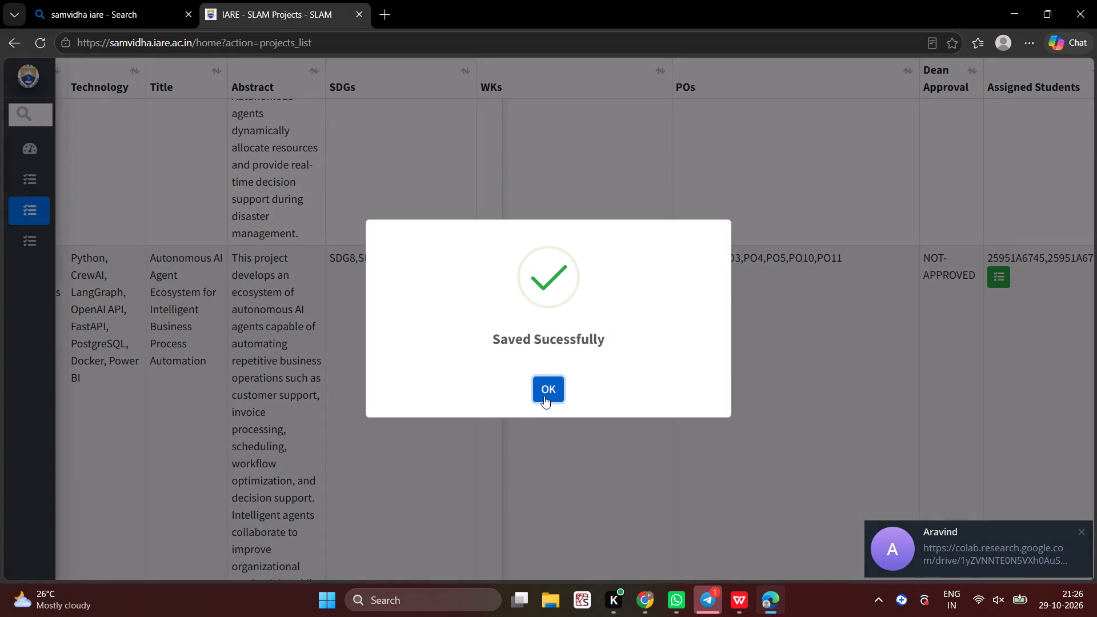
left_click(544, 396)
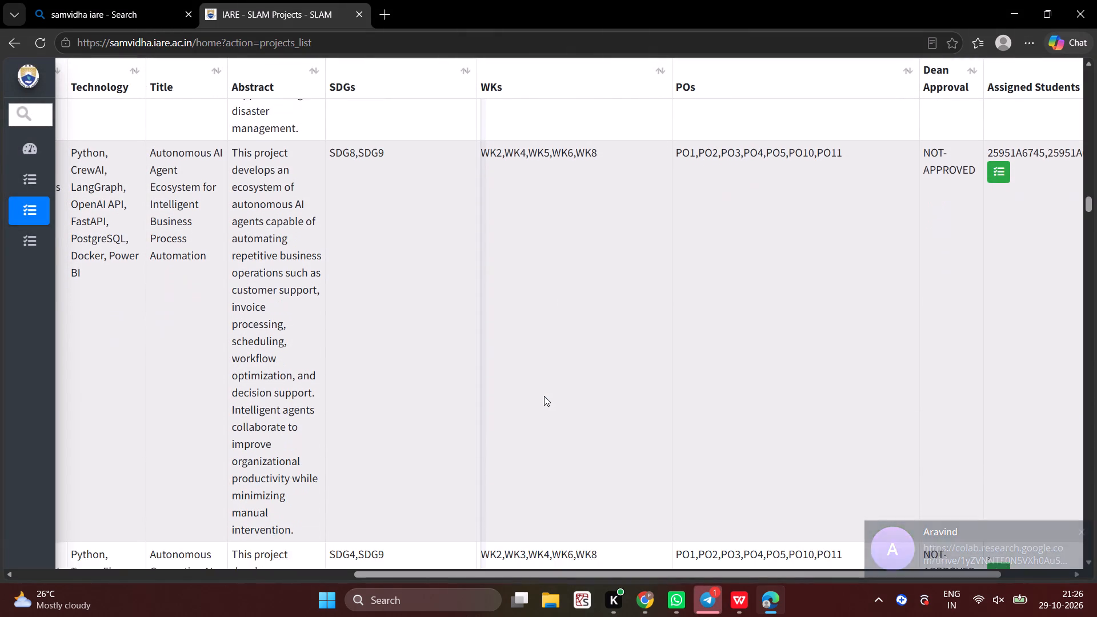
Examine the Autonomous Generative AI System for Personalized Digital Learning Ecosystems project's theme, goals, technology, abstract, SDGs, WKs, POs, dean approval and assigned students.
scroll(544, 396, "down", 5)
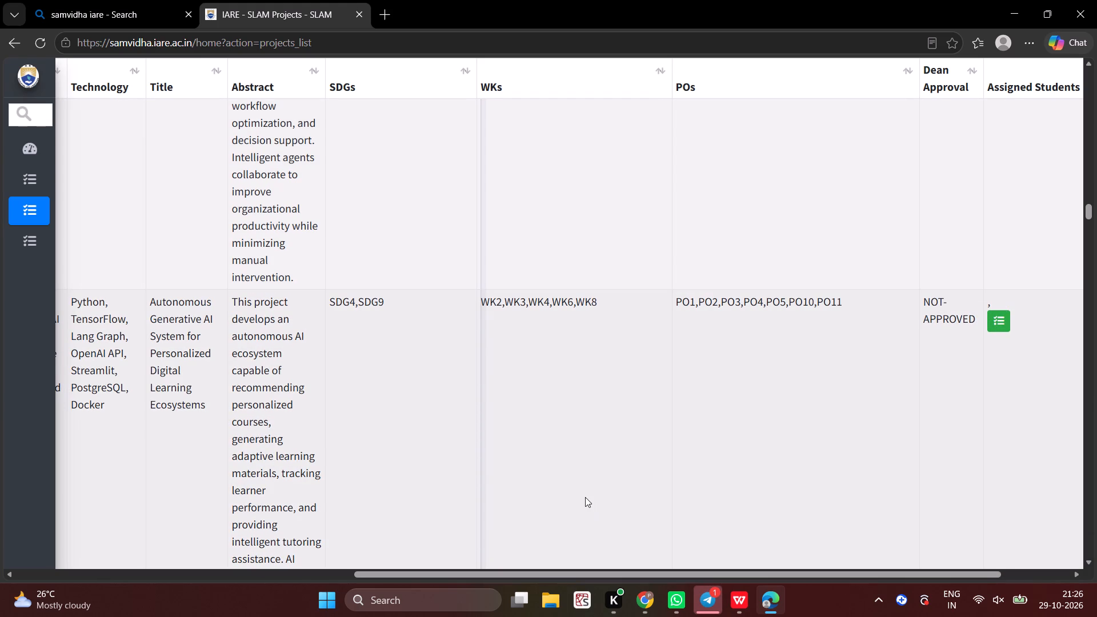
scroll(585, 497, "left", 2)
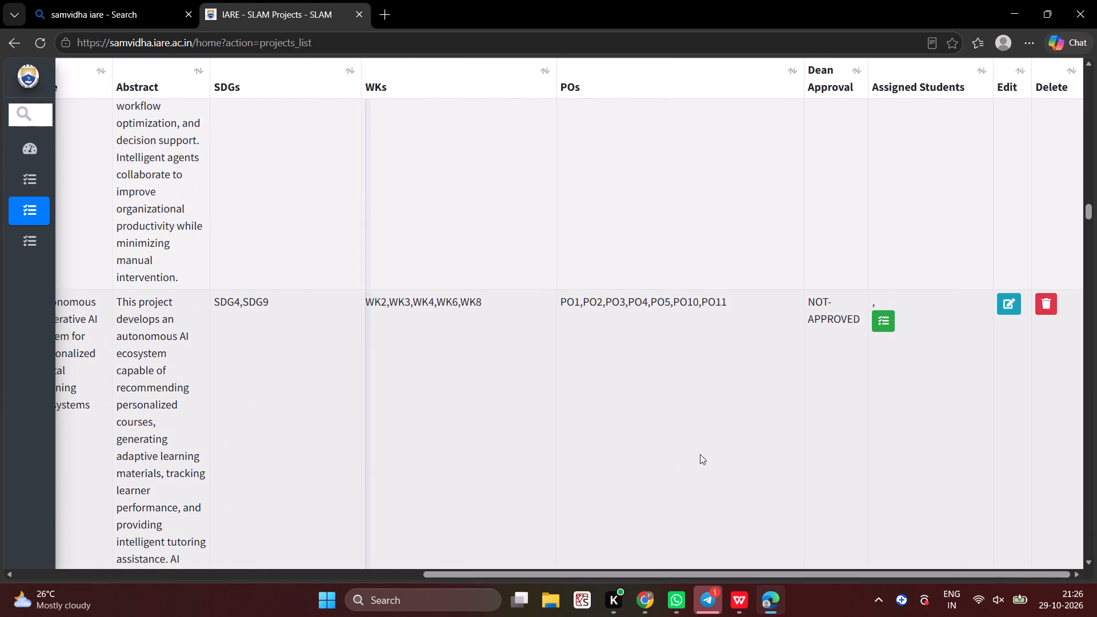
scroll(768, 414, "right", 3)
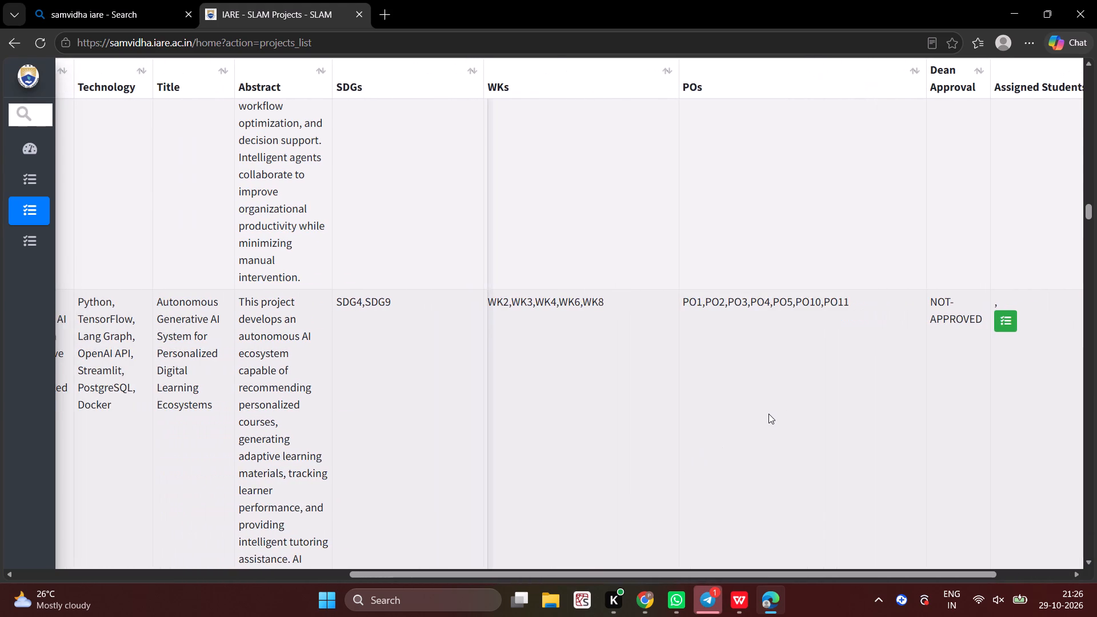
scroll(768, 414, "left", 1)
scroll(768, 414, "right", 1)
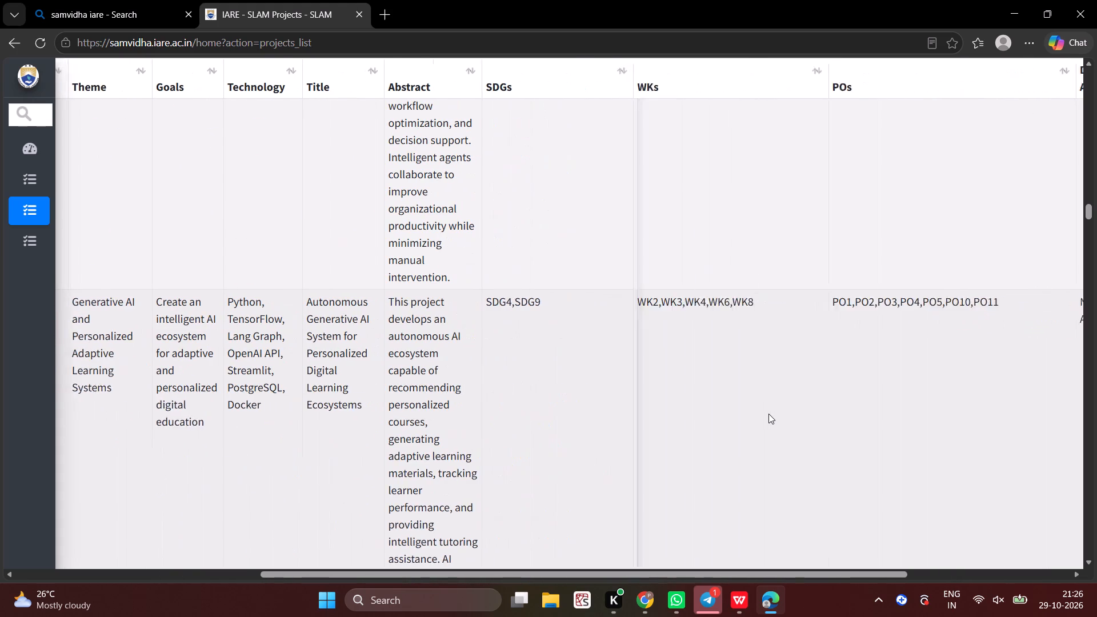
scroll(768, 414, "right", 1)
scroll(768, 414, "left", 1)
scroll(768, 414, "right", 1)
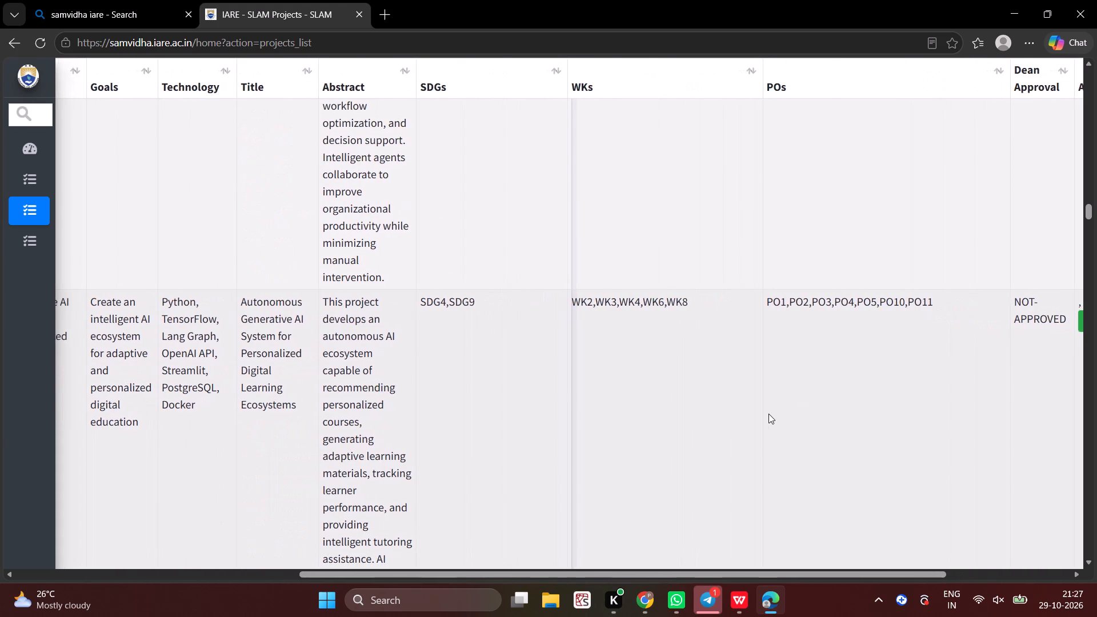
scroll(768, 414, "right", 1)
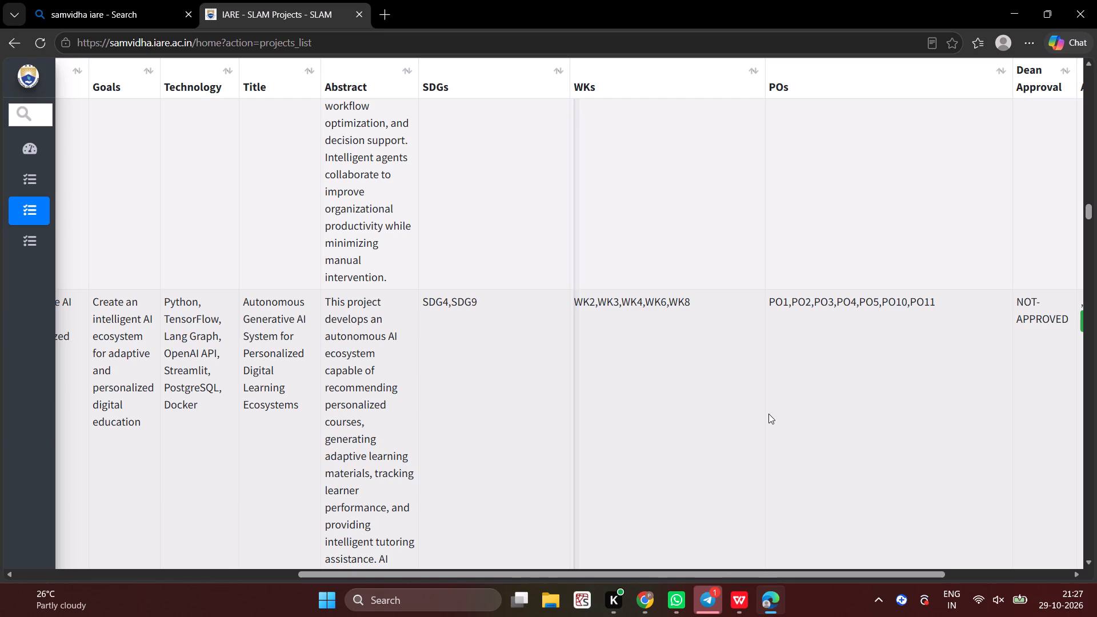
scroll(824, 406, "left", 5)
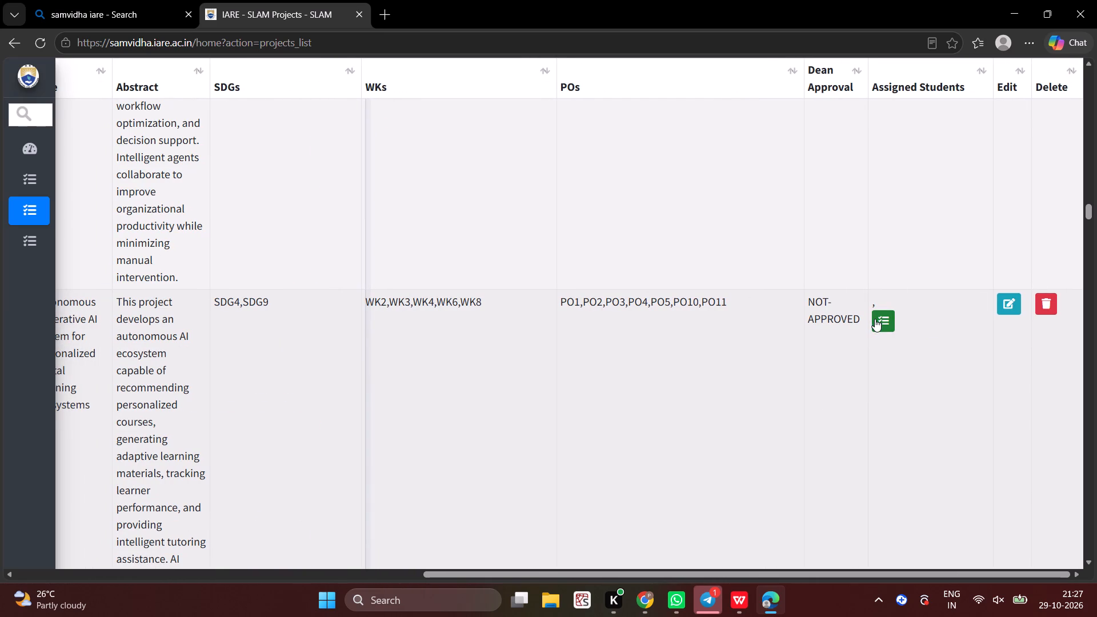
left_click(875, 319)
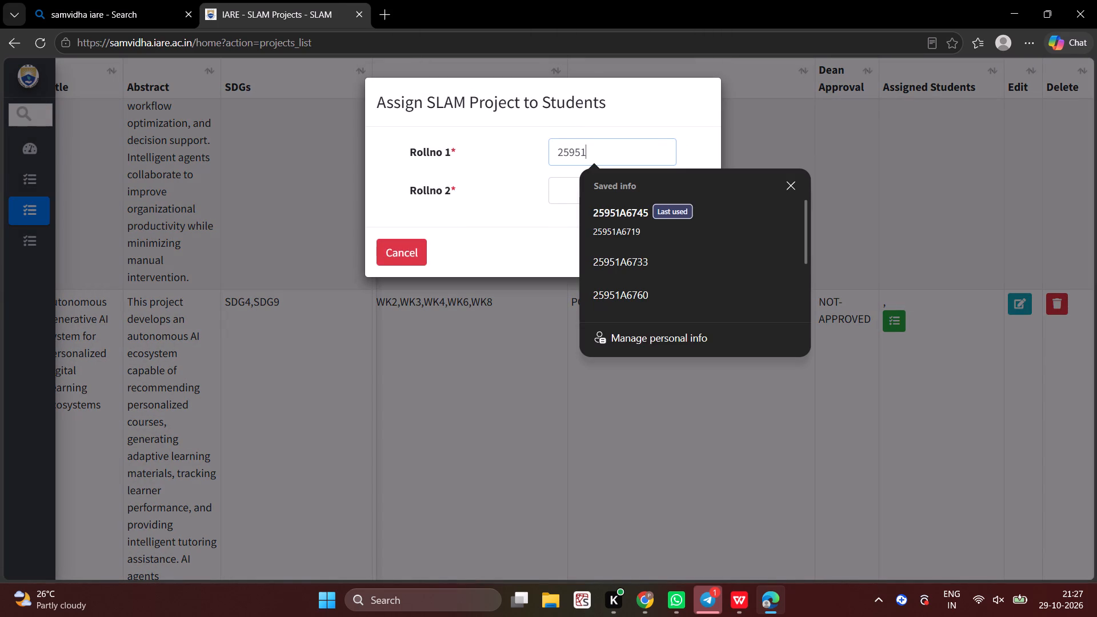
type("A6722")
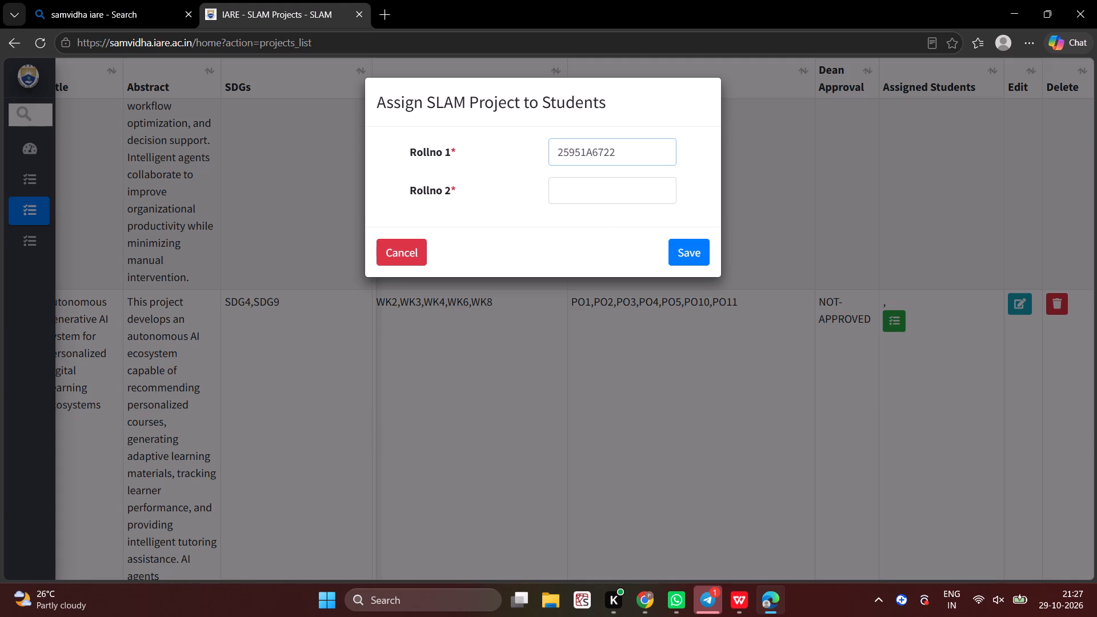
Enter the second student's roll number for the personalized digital learning project and save the assignment.
left_click(608, 191)
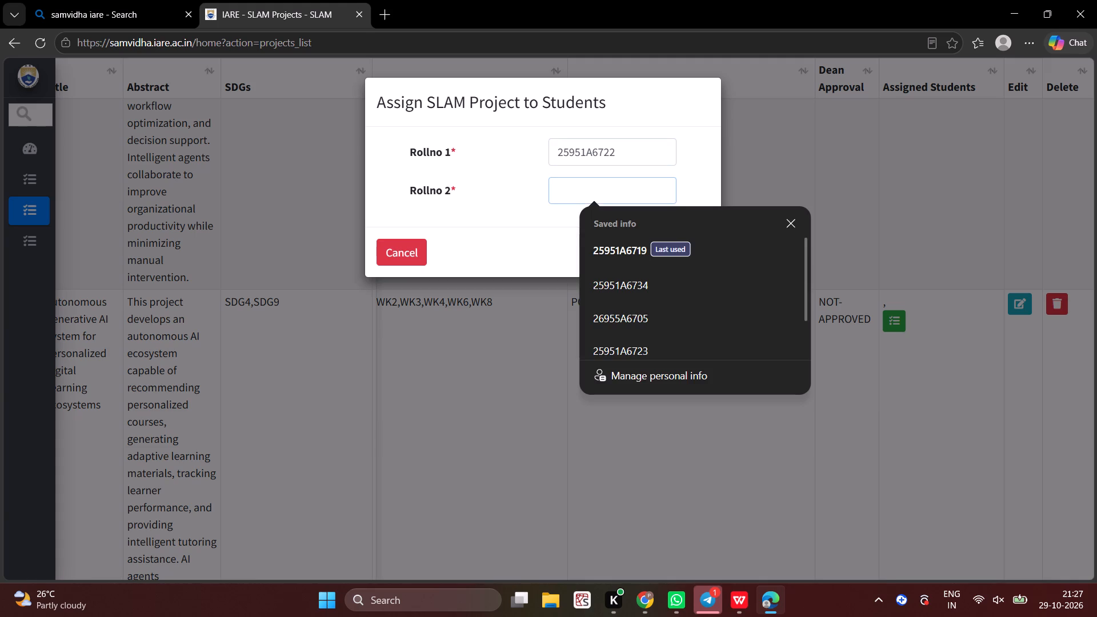
left_click(608, 191)
key("2")
key("5")
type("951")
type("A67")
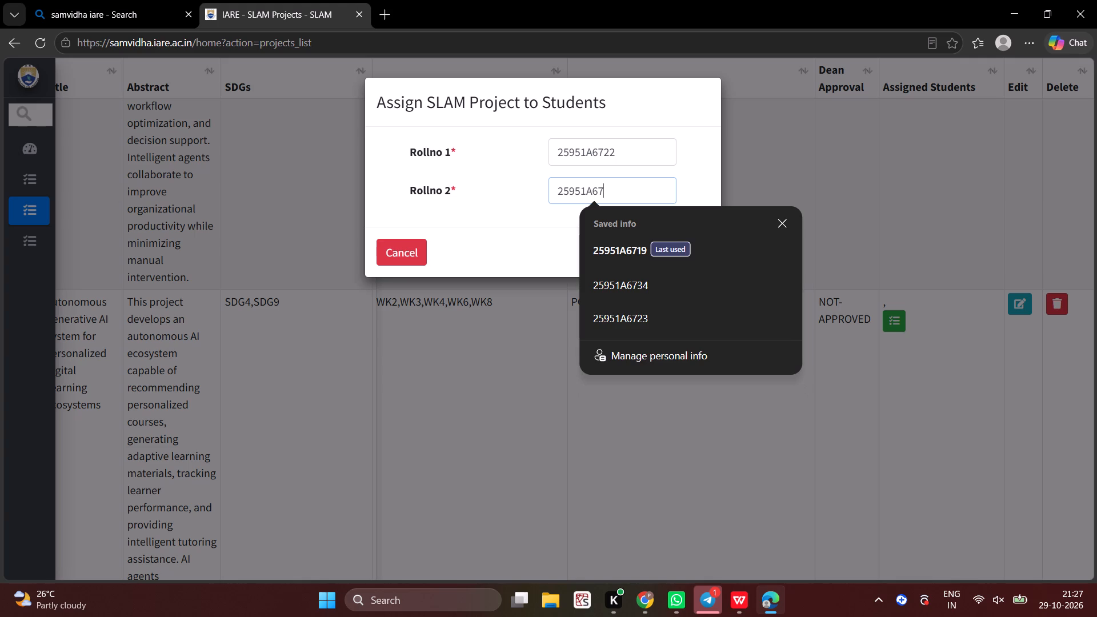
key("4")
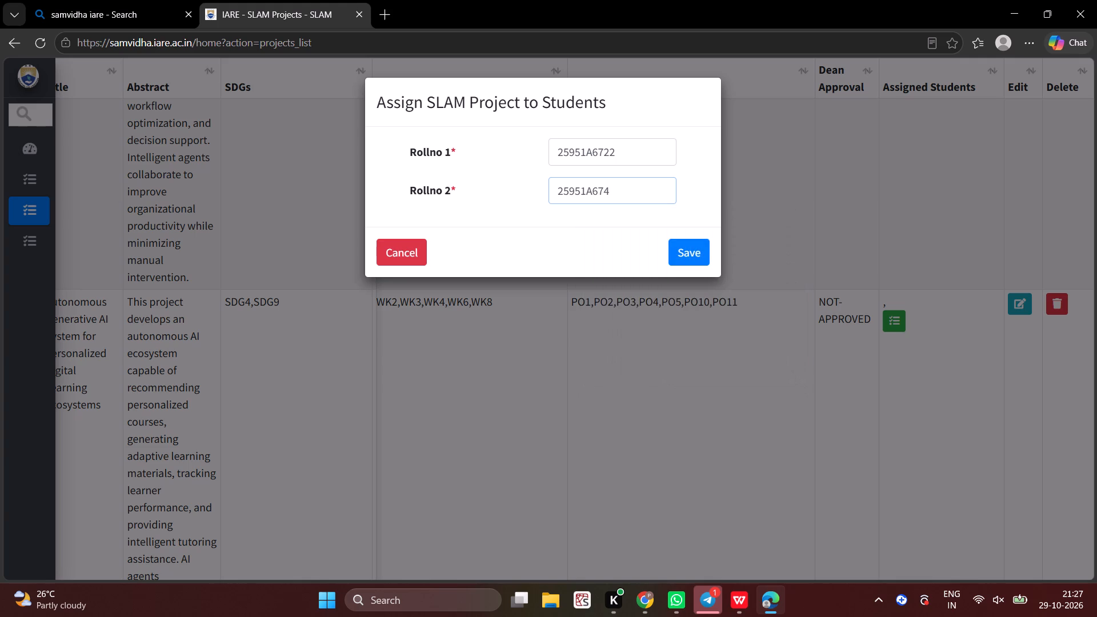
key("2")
left_click(672, 249)
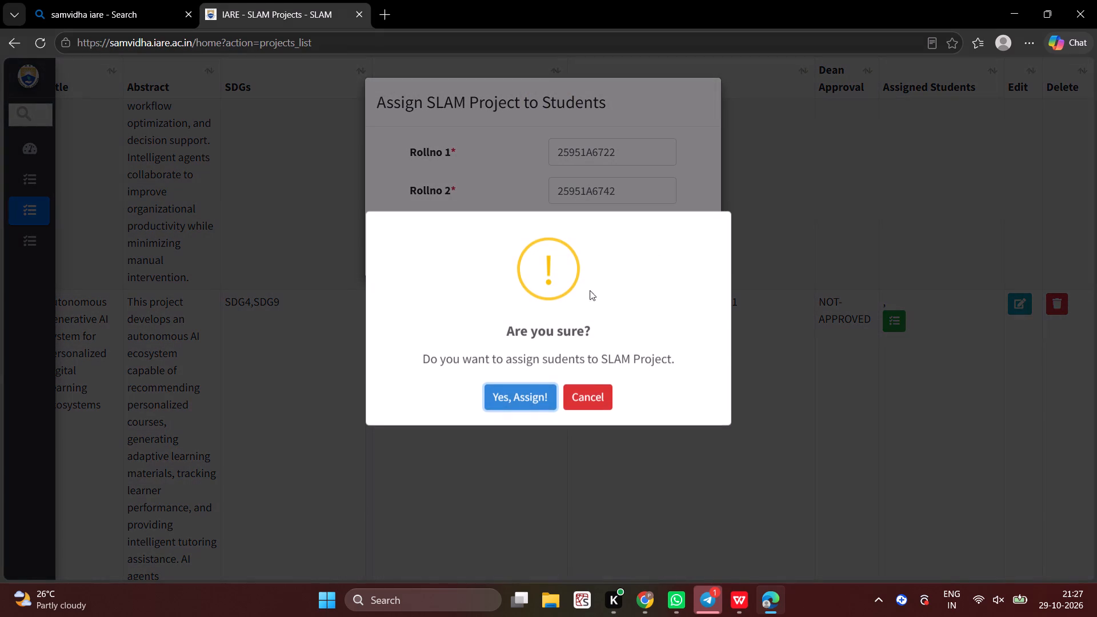
left_click(522, 398)
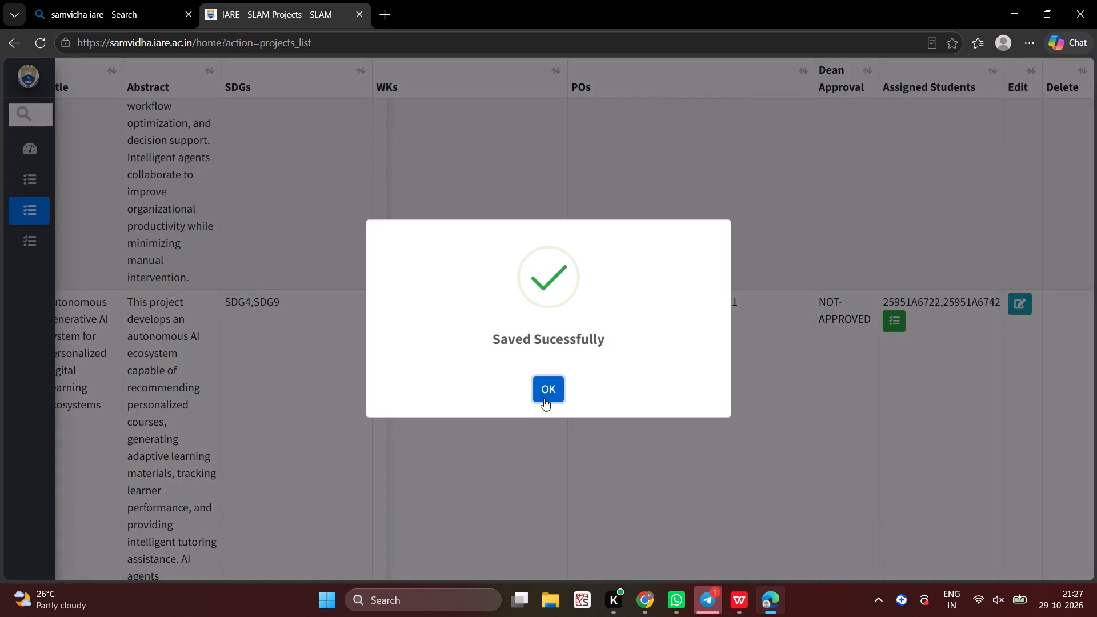
left_click(549, 397)
Examine the Collaborative AI Agent Network for Smart Healthcare Workflow Optimization project's theme, goals, technology, abstract, SDGs, WKs, POs, dean approval and assigned students.
scroll(549, 397, "down", 1)
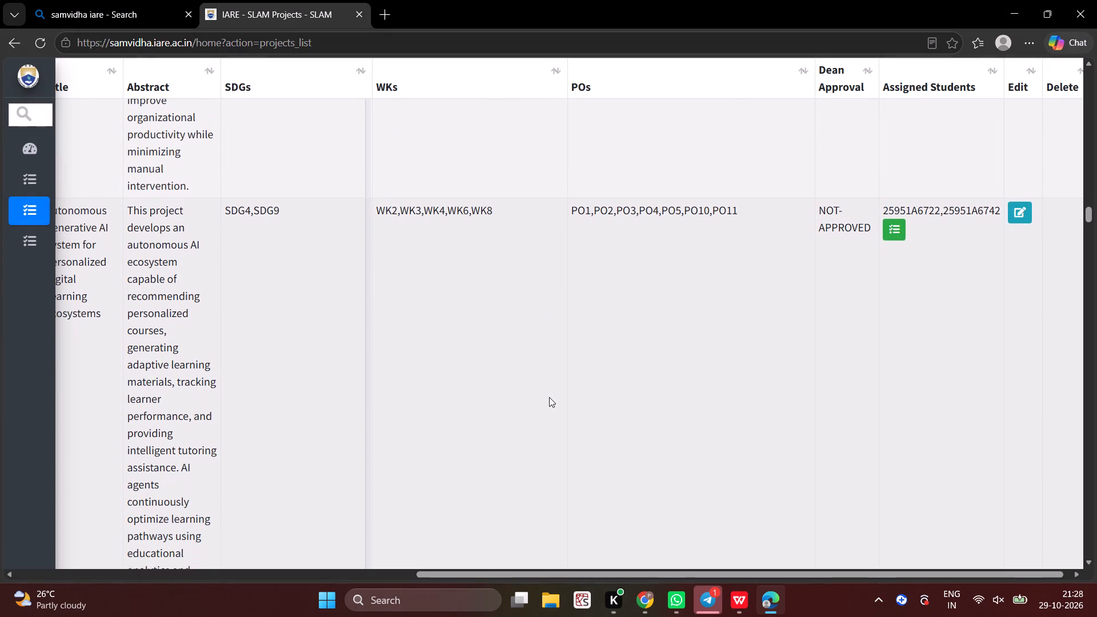
scroll(549, 397, "down", 1)
scroll(446, 399, "left", 1)
scroll(446, 399, "down", 5)
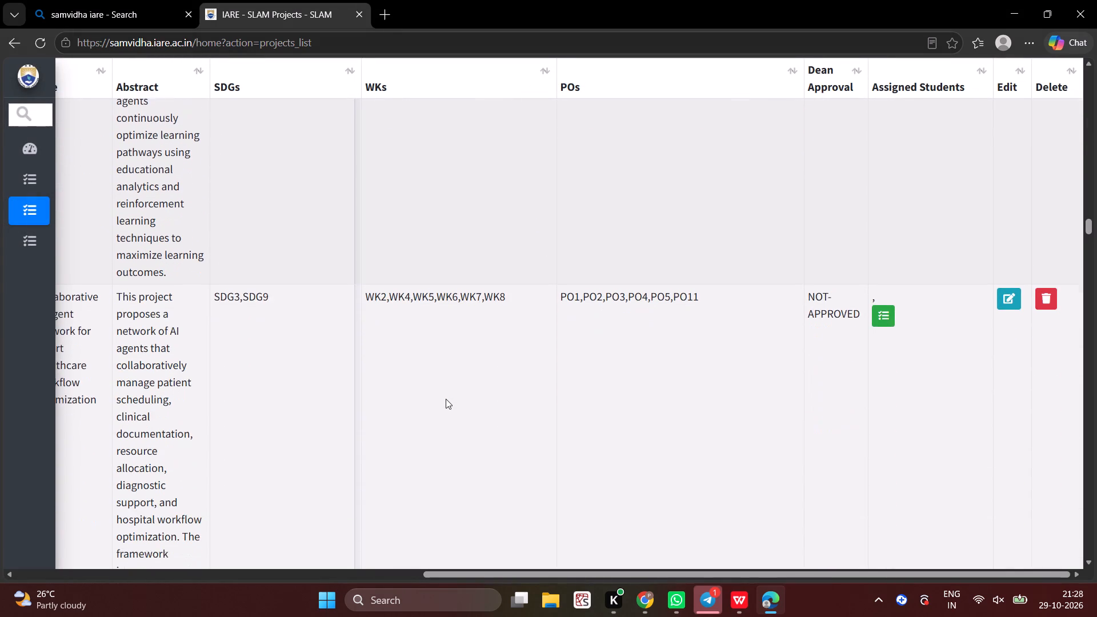
scroll(446, 399, "down", 1)
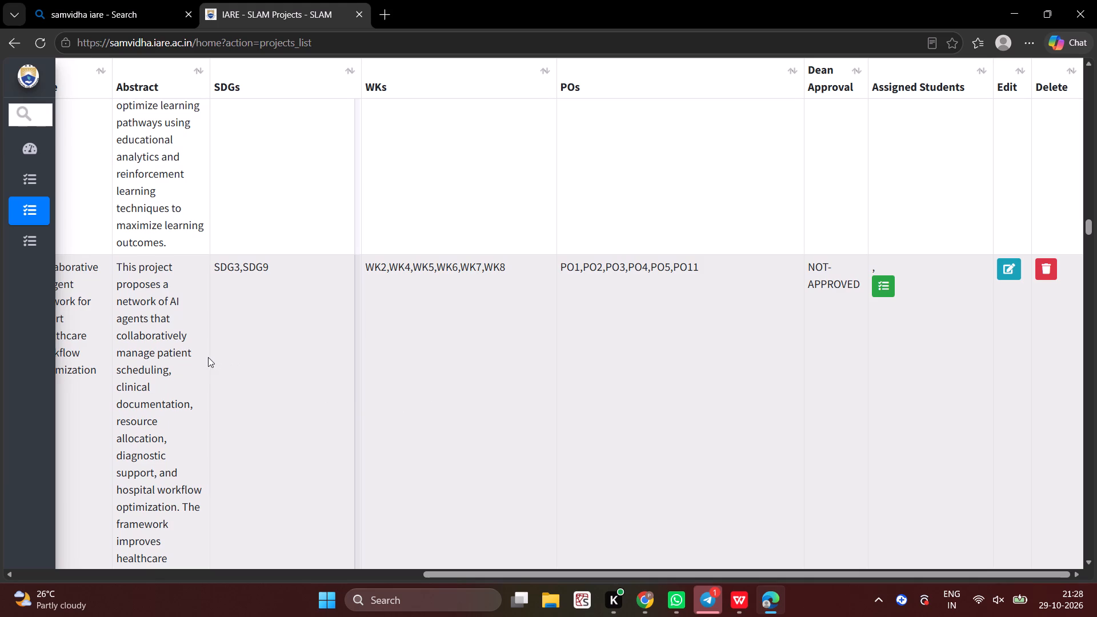
scroll(207, 356, "right", 2)
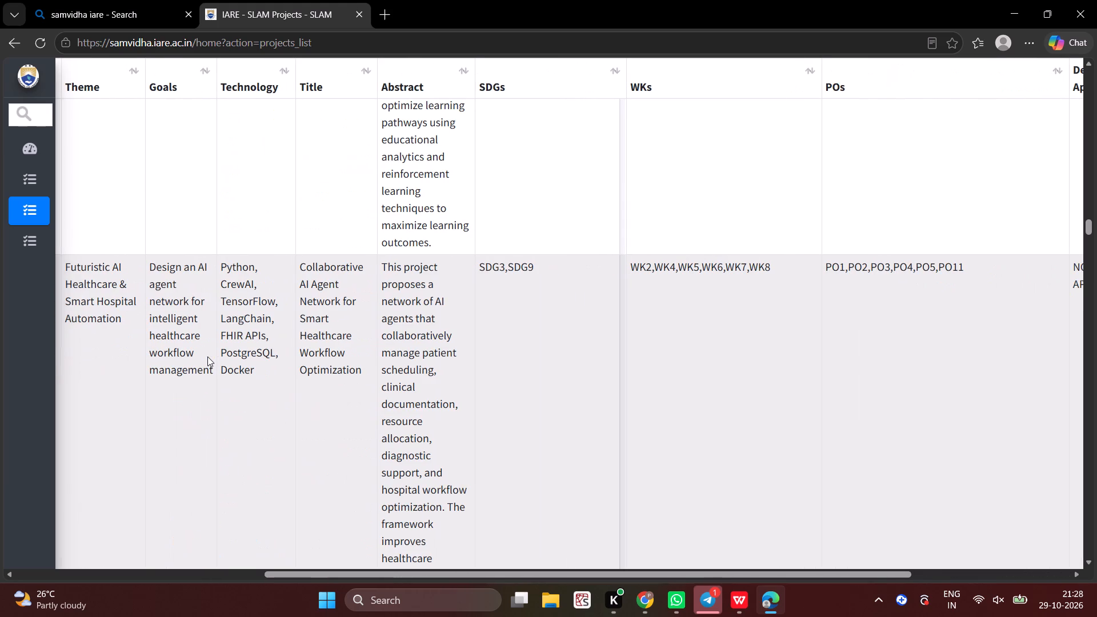
scroll(207, 356, "right", 1)
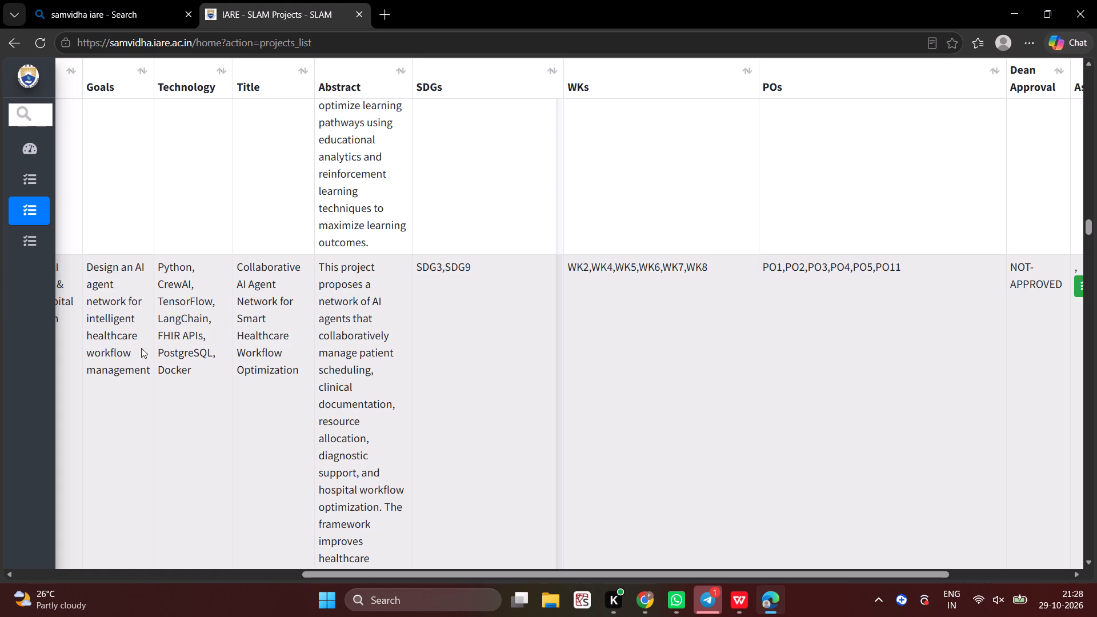
scroll(94, 379, "left", 2)
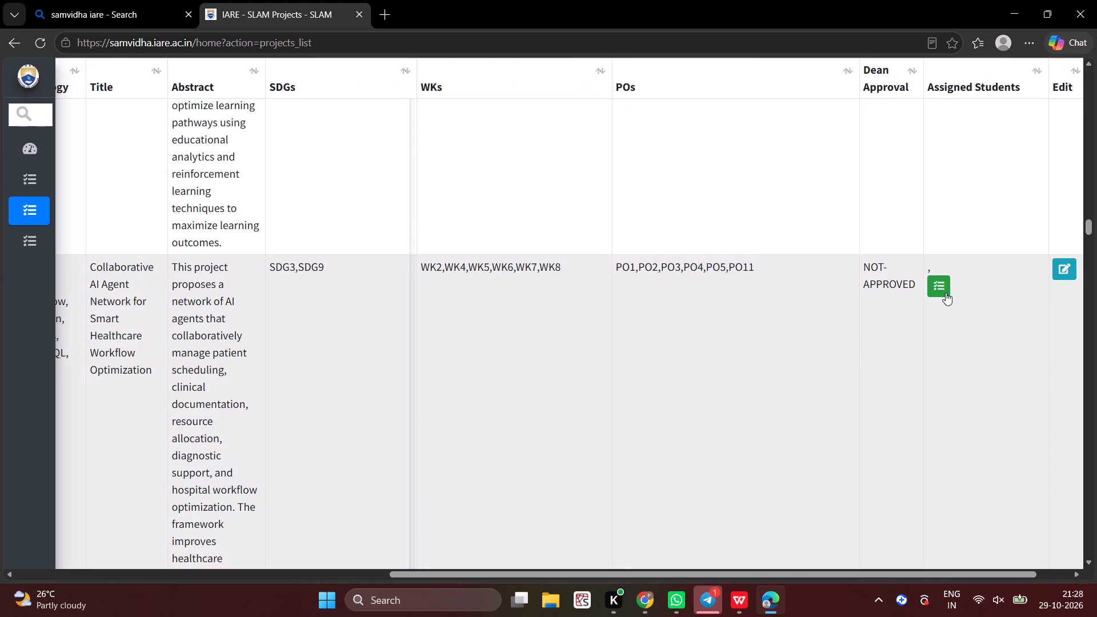
Start a student assignment for the Collaborative AI Agent Network for Smart Healthcare Workflow Optimization project and enter the first student's roll number.
left_click(943, 286)
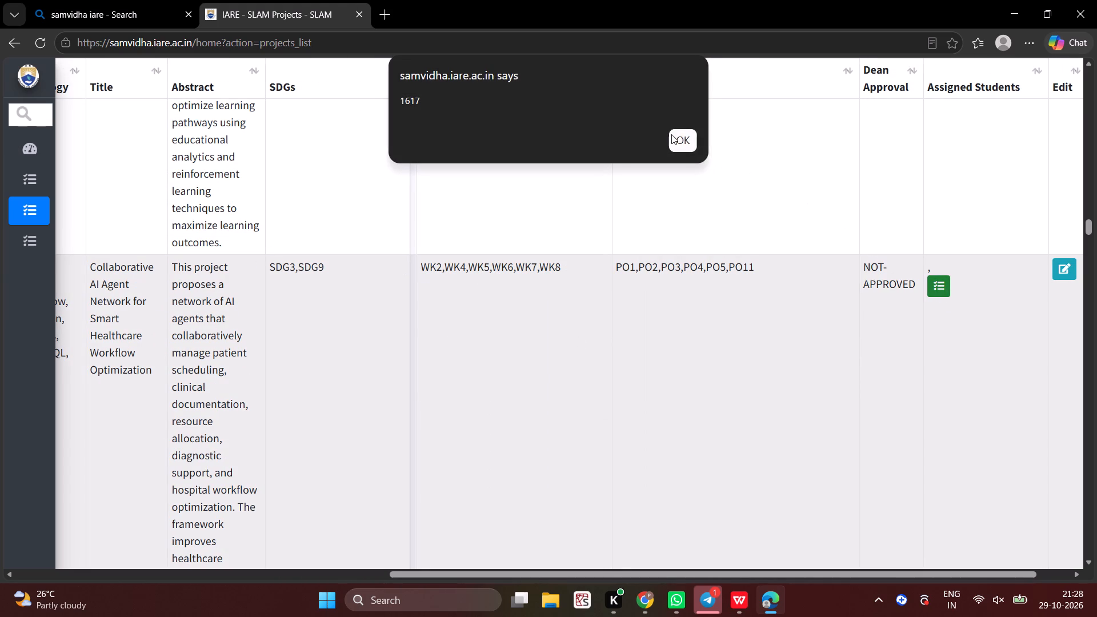
left_click(671, 135)
left_click(671, 135)
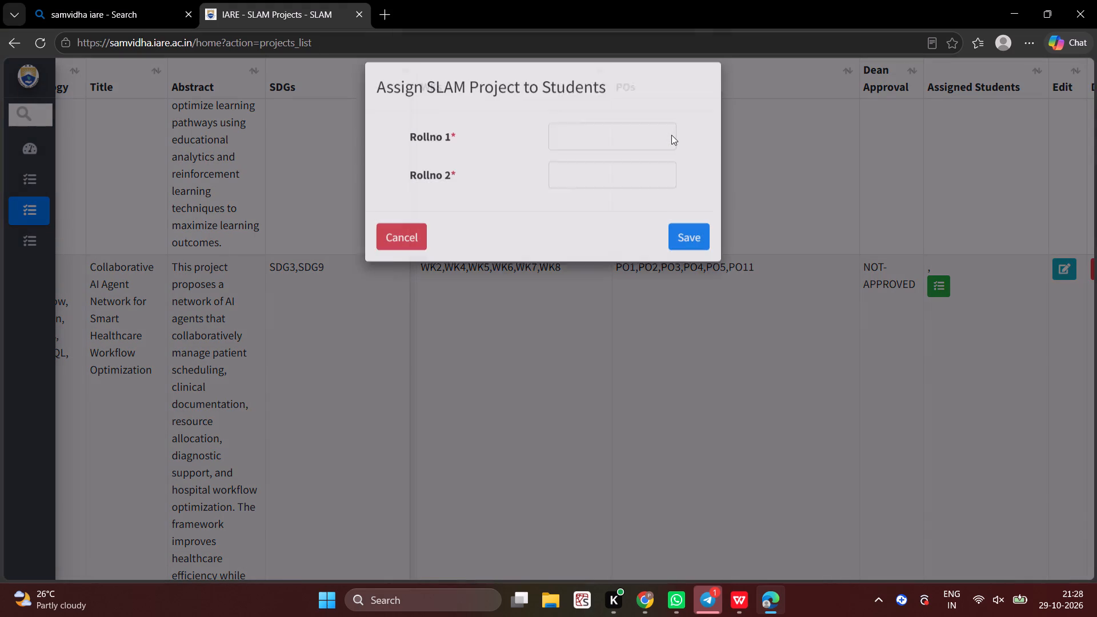
left_click(613, 145)
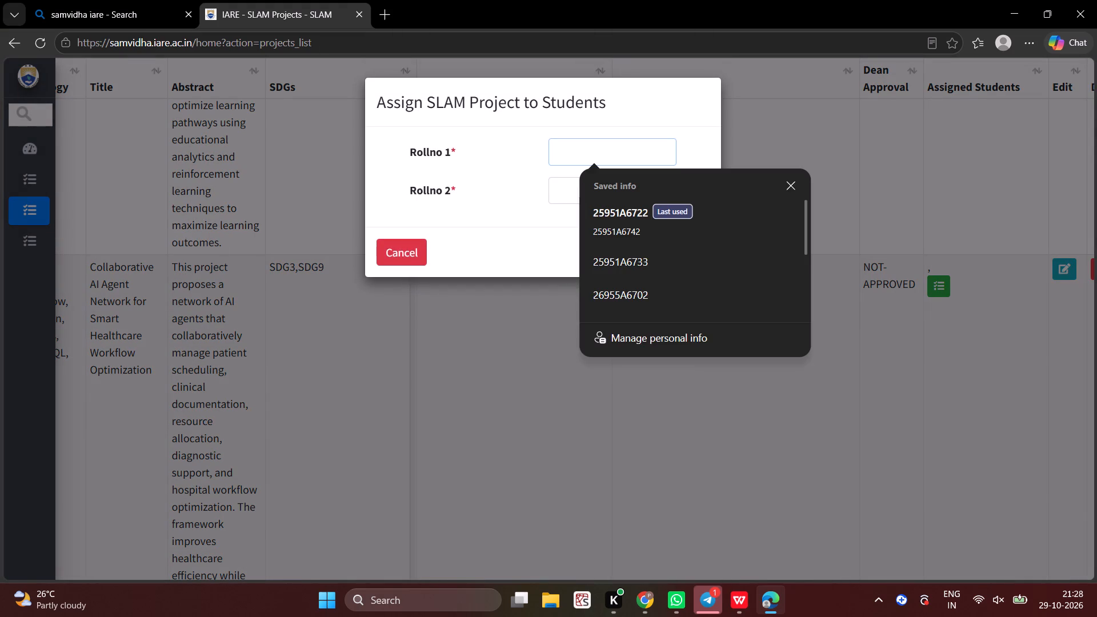
left_click(641, 285)
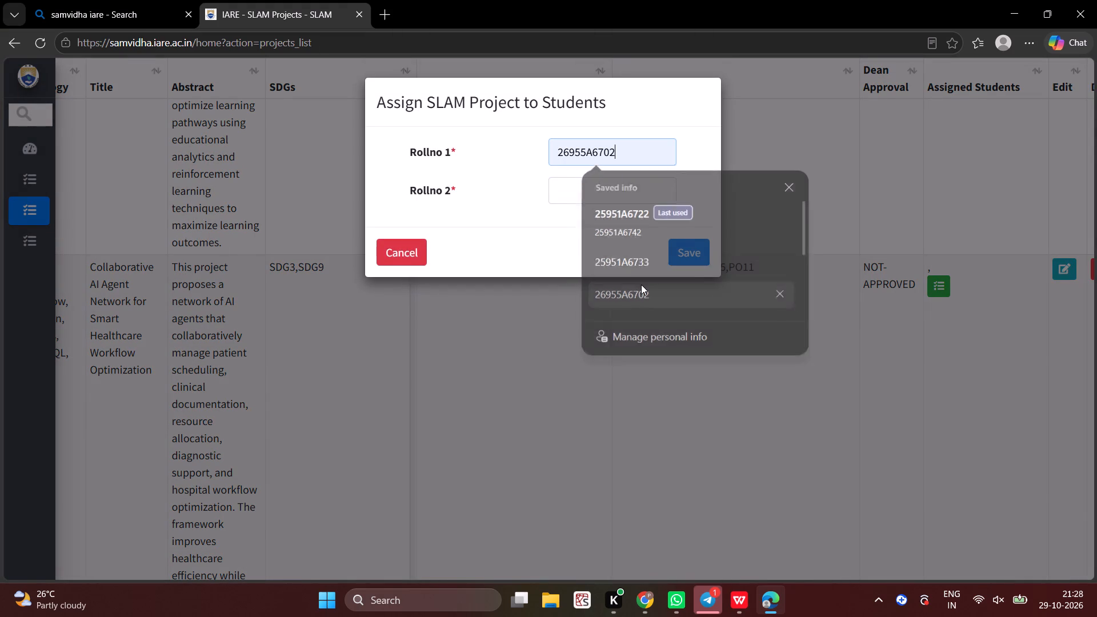
key("BackSpace")
key("1")
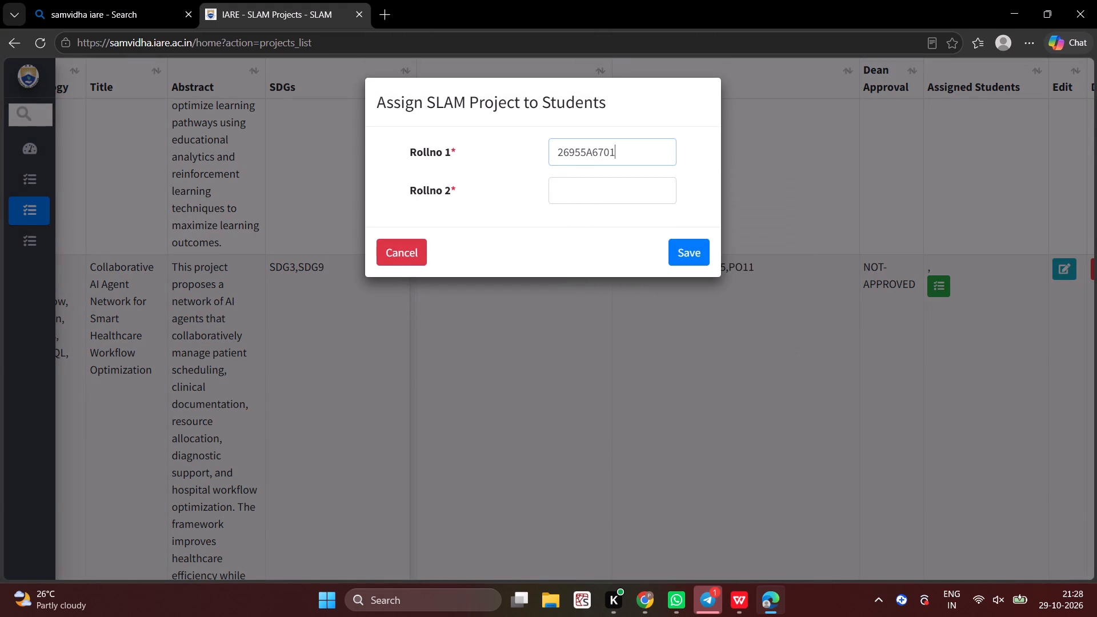
Enter the second student's roll number for the smart healthcare workflow project and save the assignment.
left_click(611, 189)
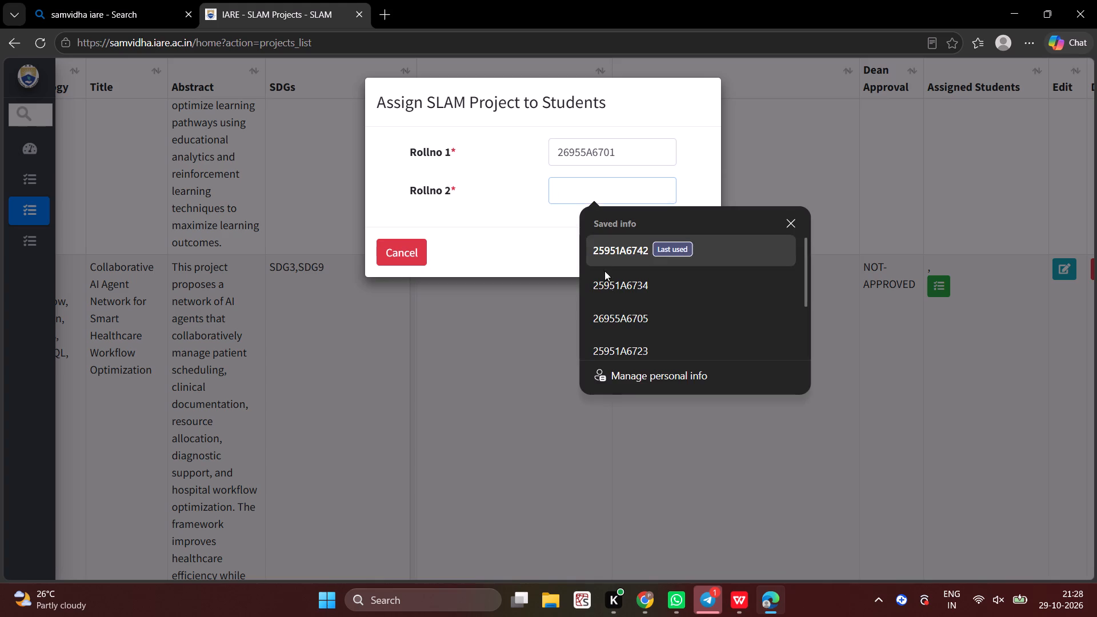
left_click(616, 316)
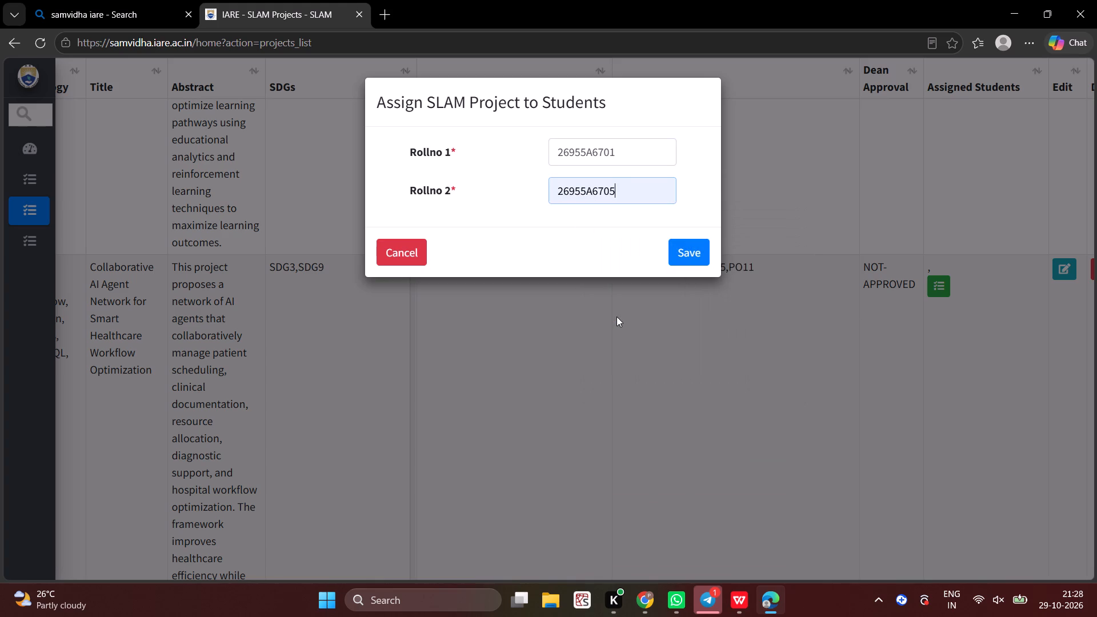
key("BackSpace")
key("4")
left_click(689, 251)
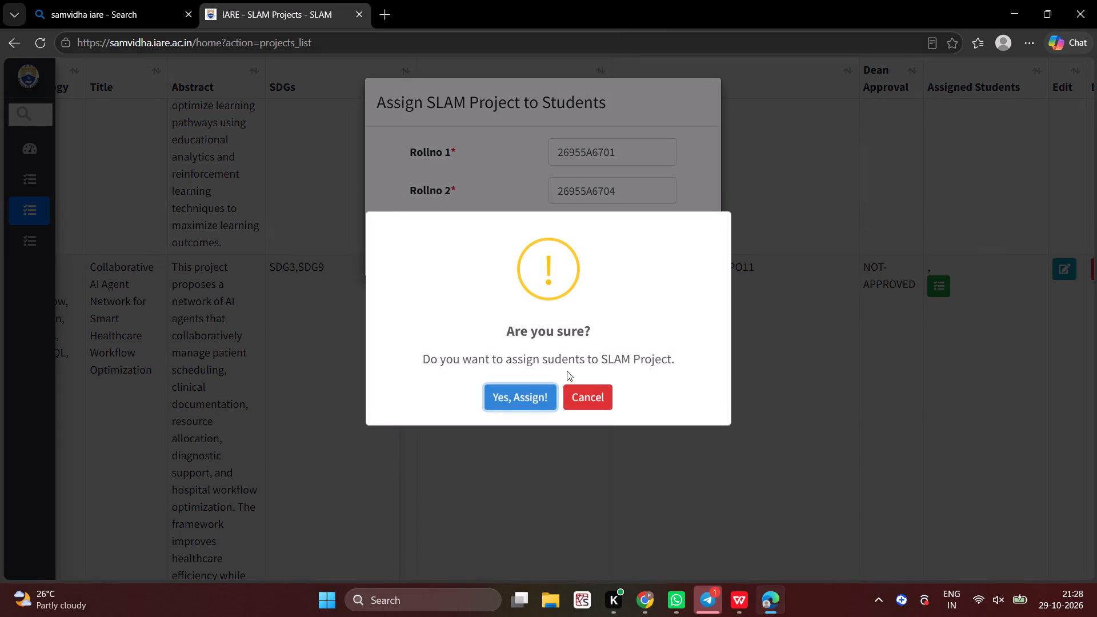
left_click(537, 399)
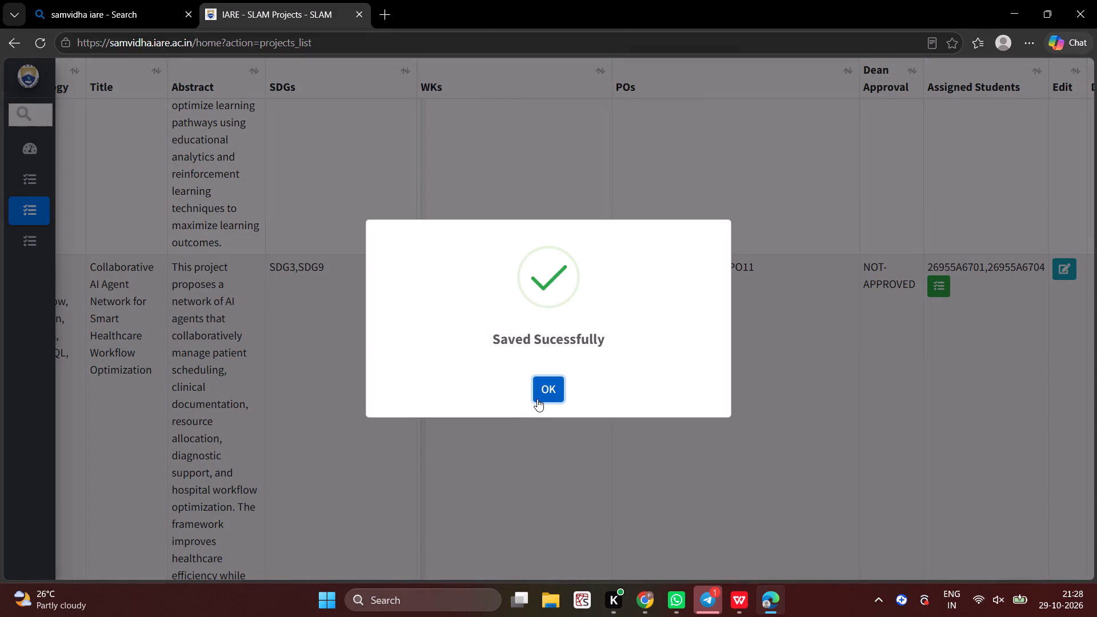
left_click(548, 392)
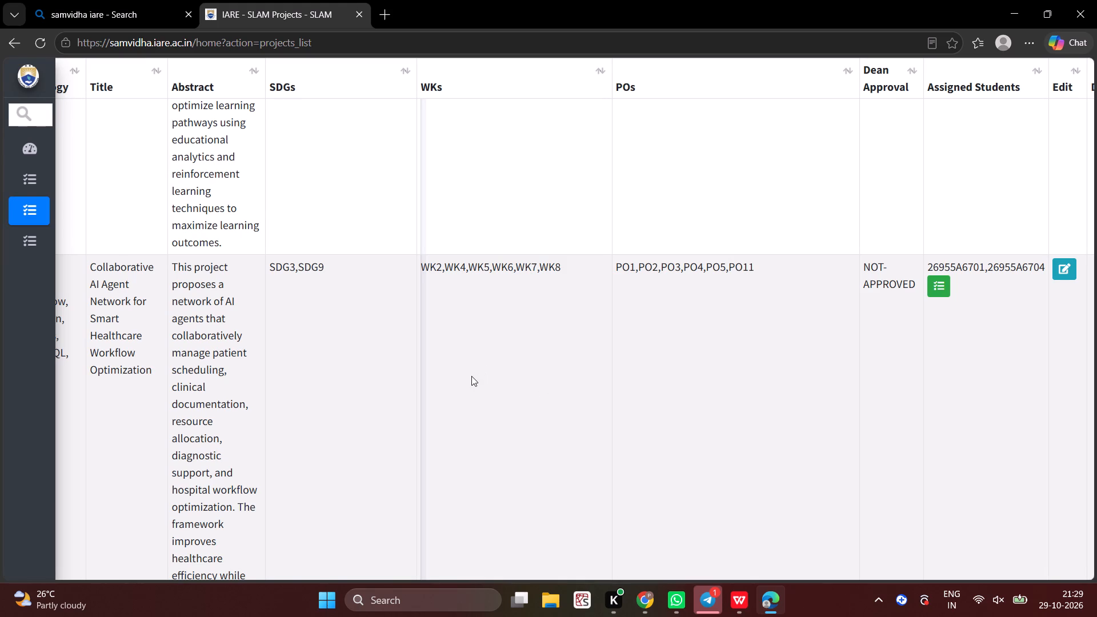
Examine the Context-Aware Retrieval Augmented AI System for Smart Academic Advisory Services project's track, theme, goals, technology, abstract, SDGs, WKs and POs.
scroll(471, 376, "down", 7)
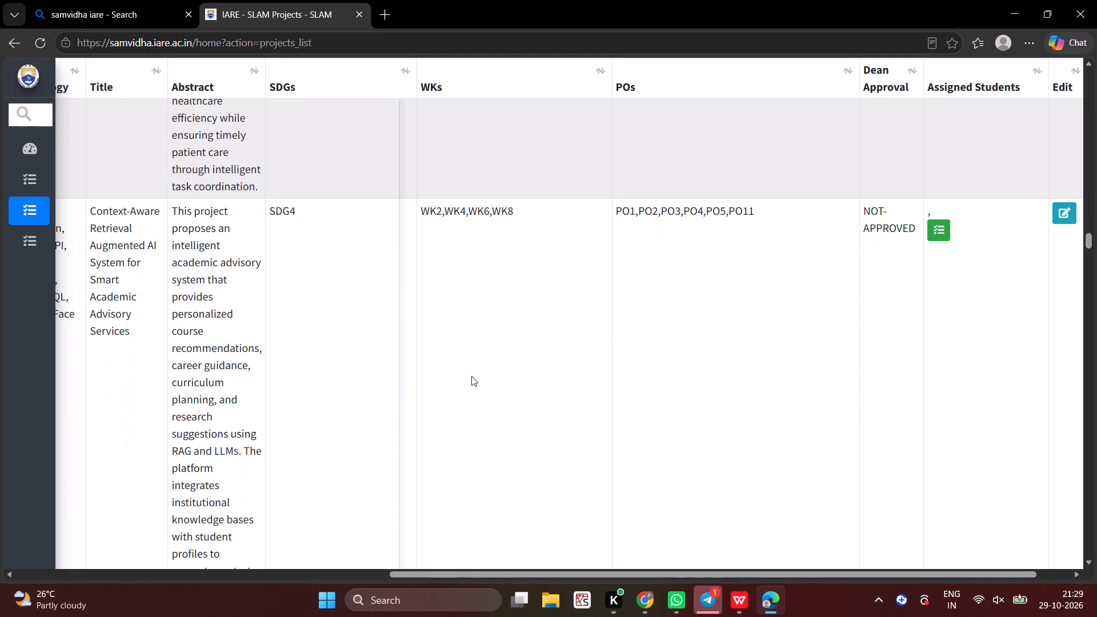
scroll(471, 376, "right", 5)
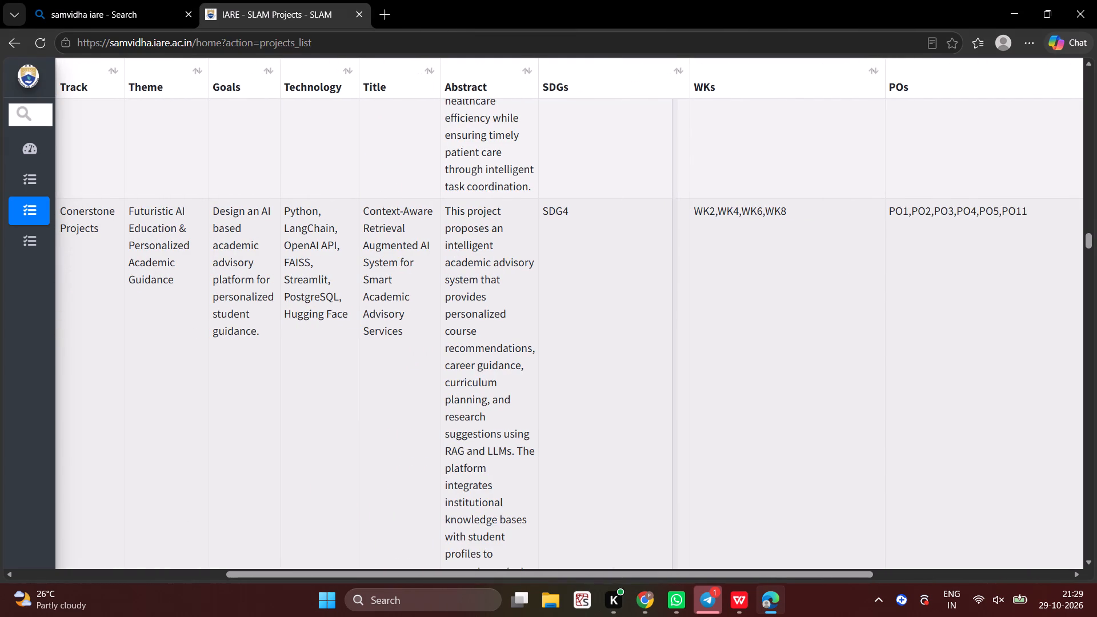
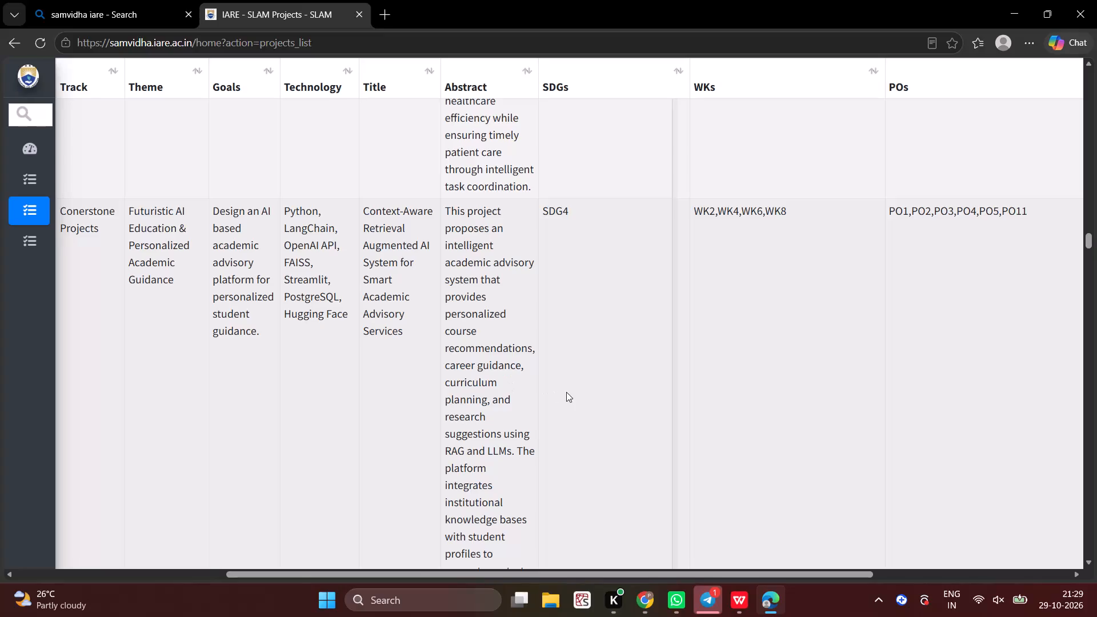
Start a student assignment for the Context-Aware Retrieval Augmented AI System for Smart Academic Advisory Services project and enter the first student's roll number.
scroll(566, 392, "left", 7)
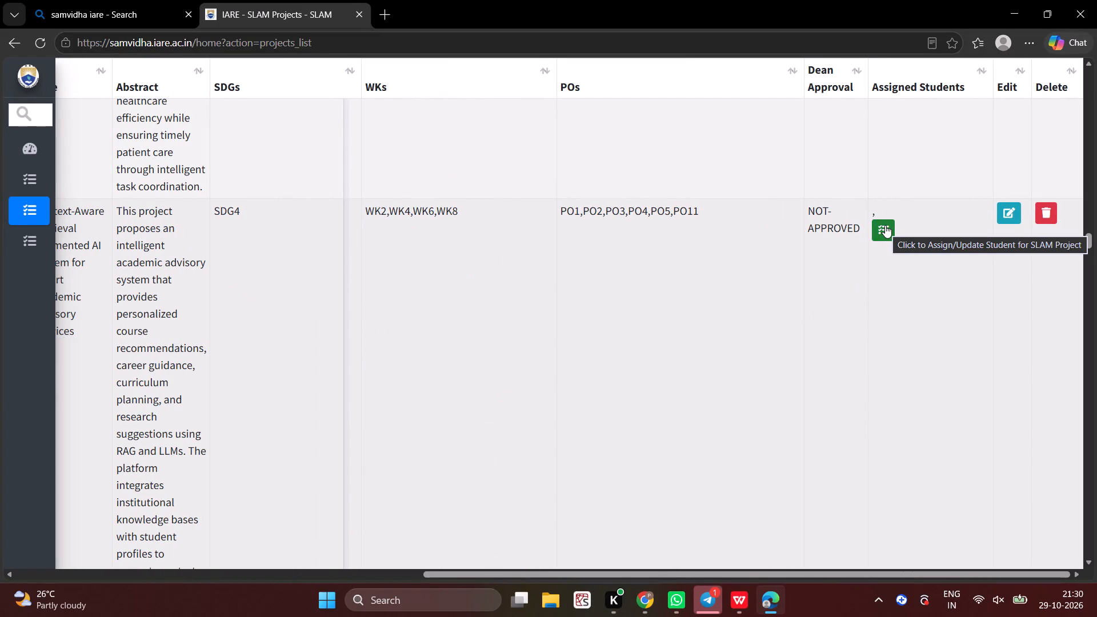
left_click(885, 225)
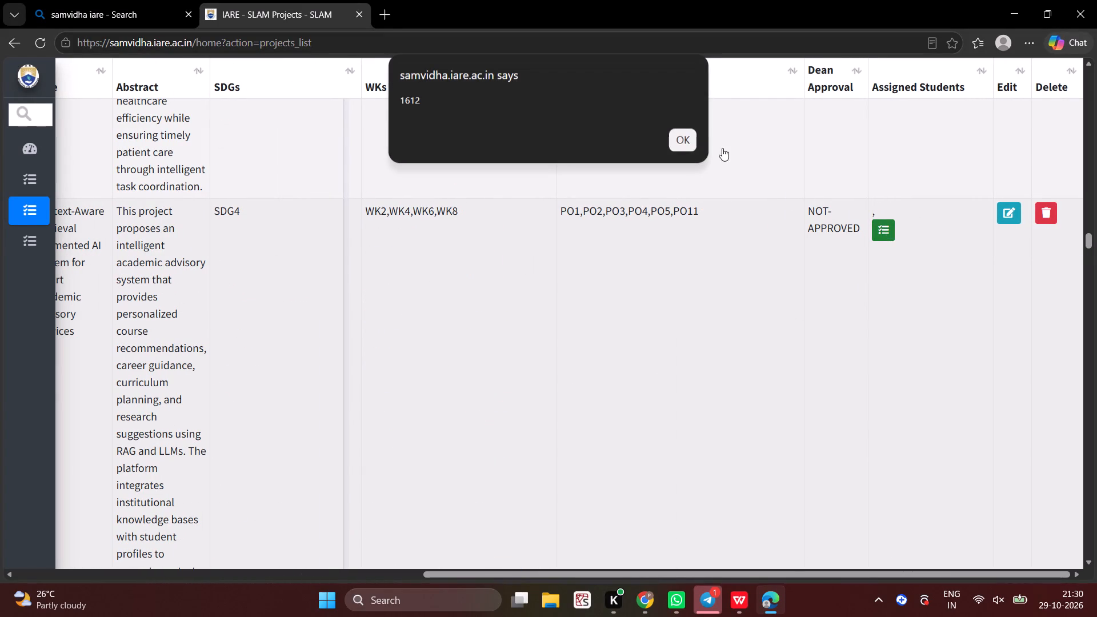
left_click(695, 146)
left_click(687, 146)
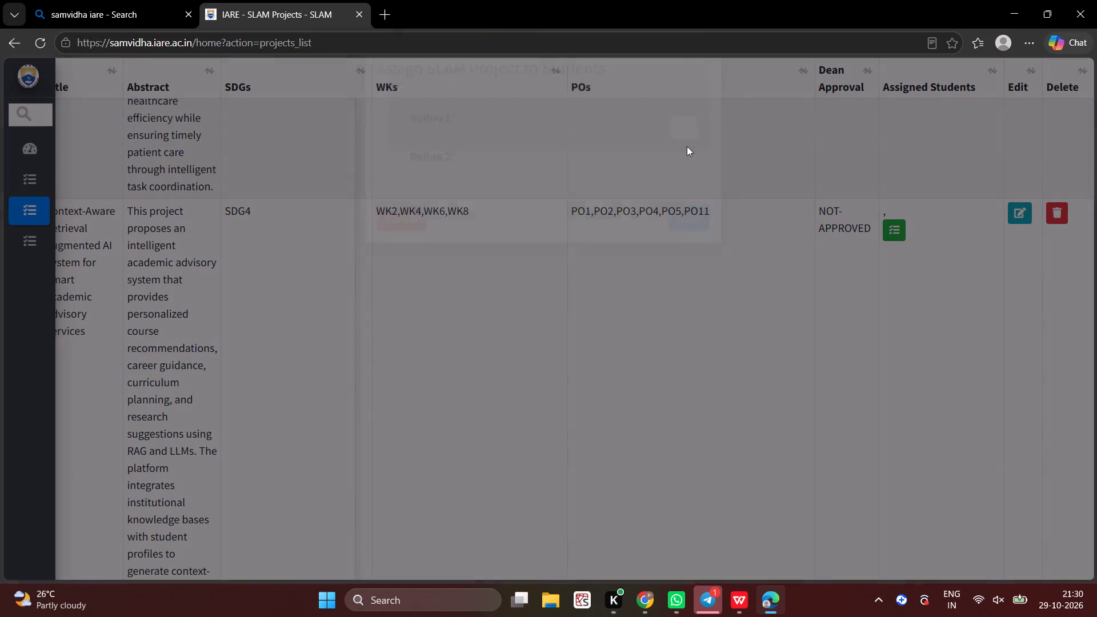
left_click(635, 146)
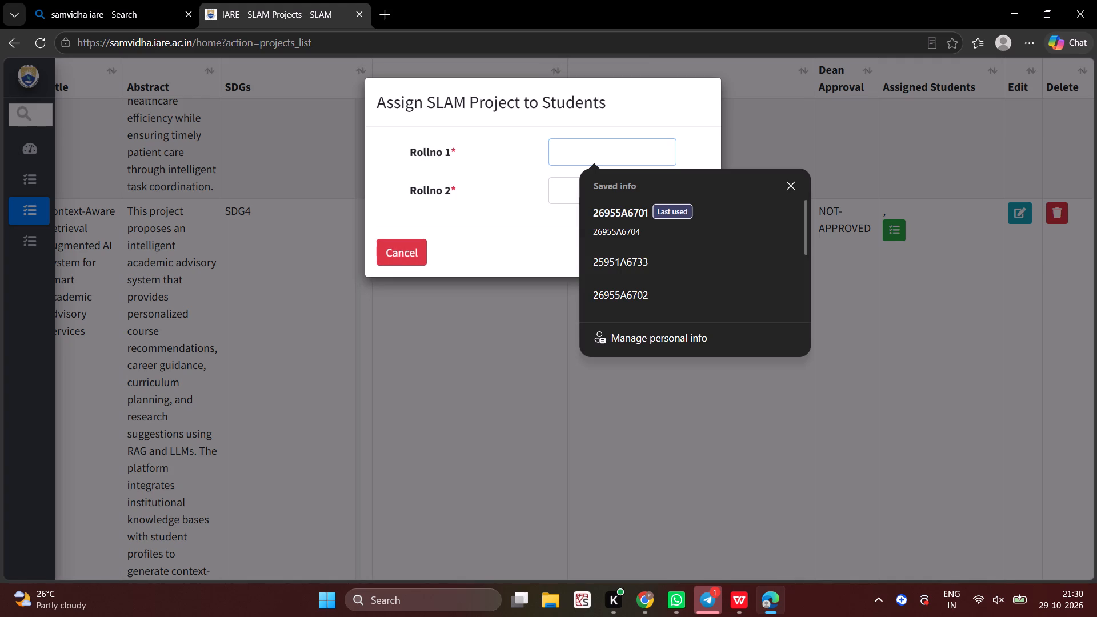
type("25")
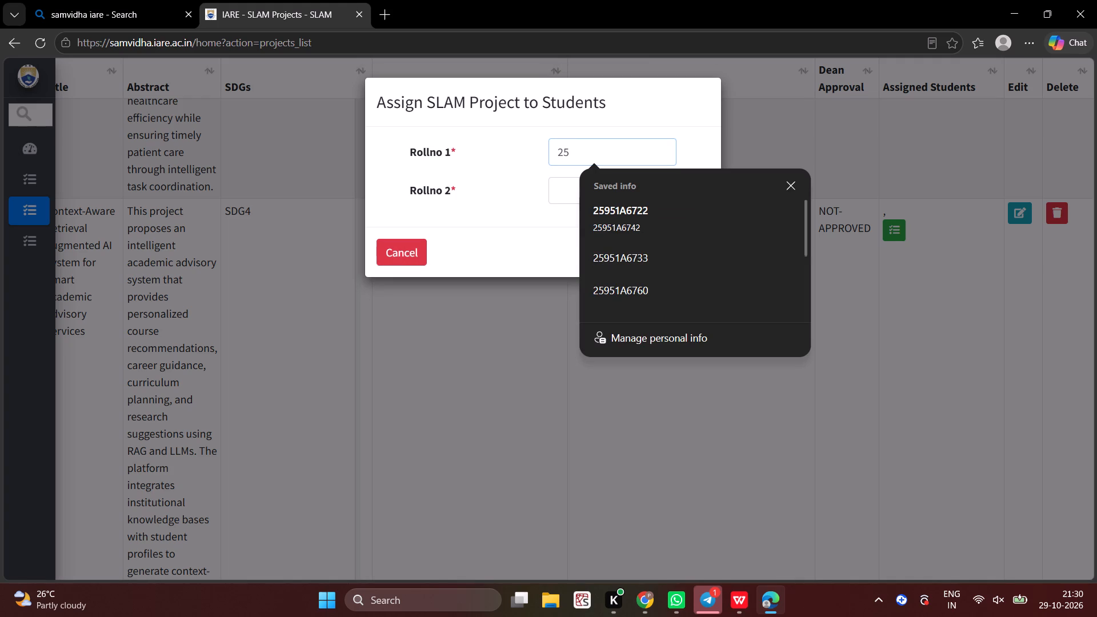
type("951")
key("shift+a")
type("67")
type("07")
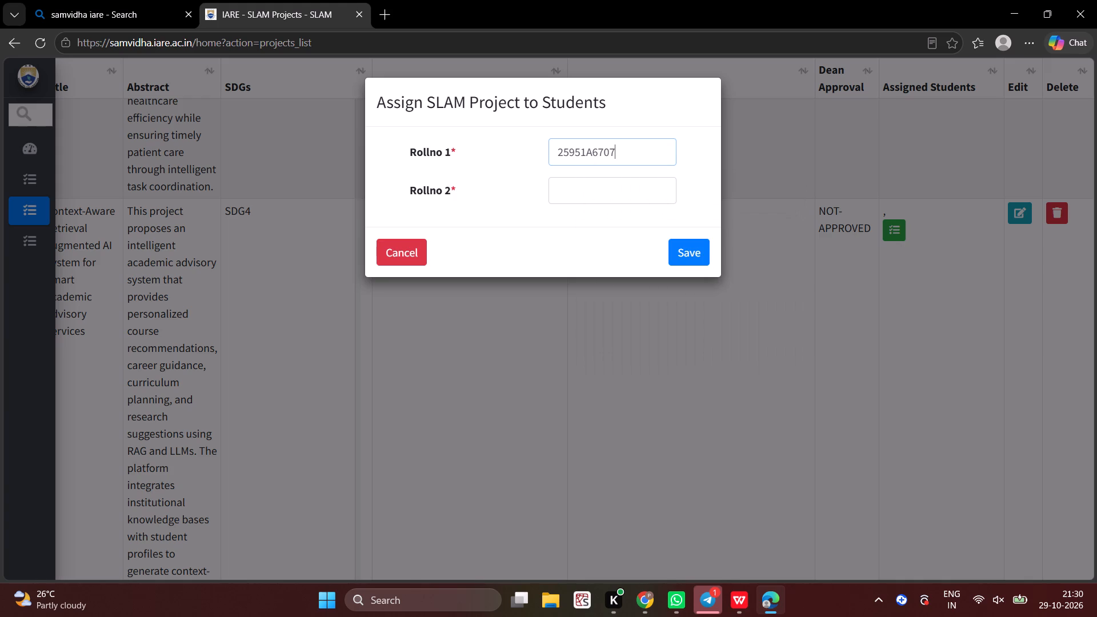
Enter the second student's roll number for the smart academic advisory project and save the assignment.
left_click(612, 186)
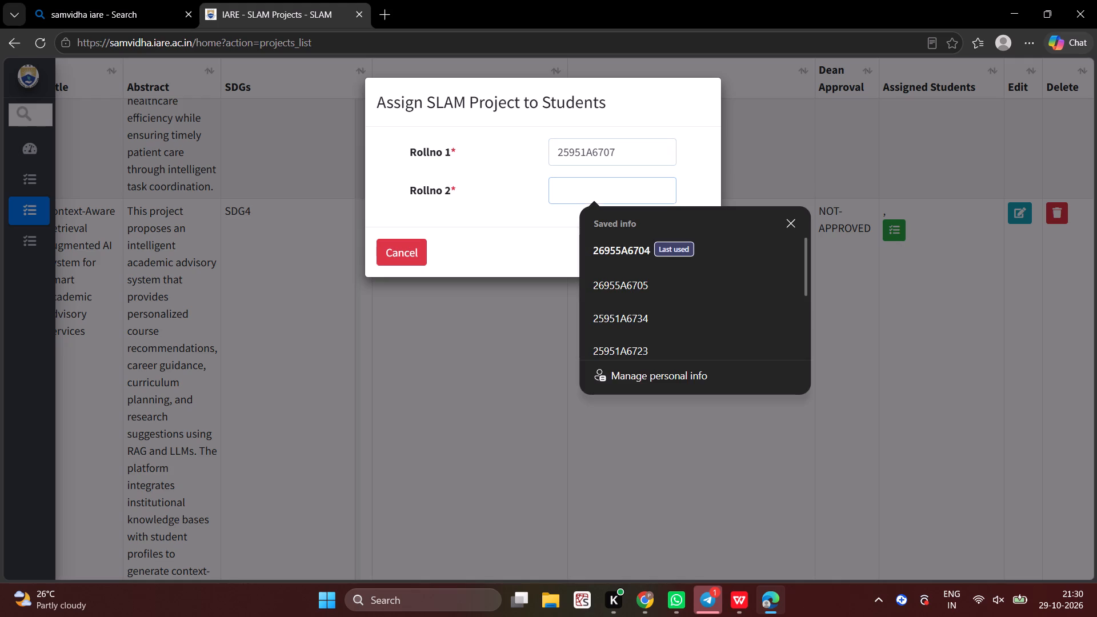
key("2")
scroll(612, 186, "right", 2)
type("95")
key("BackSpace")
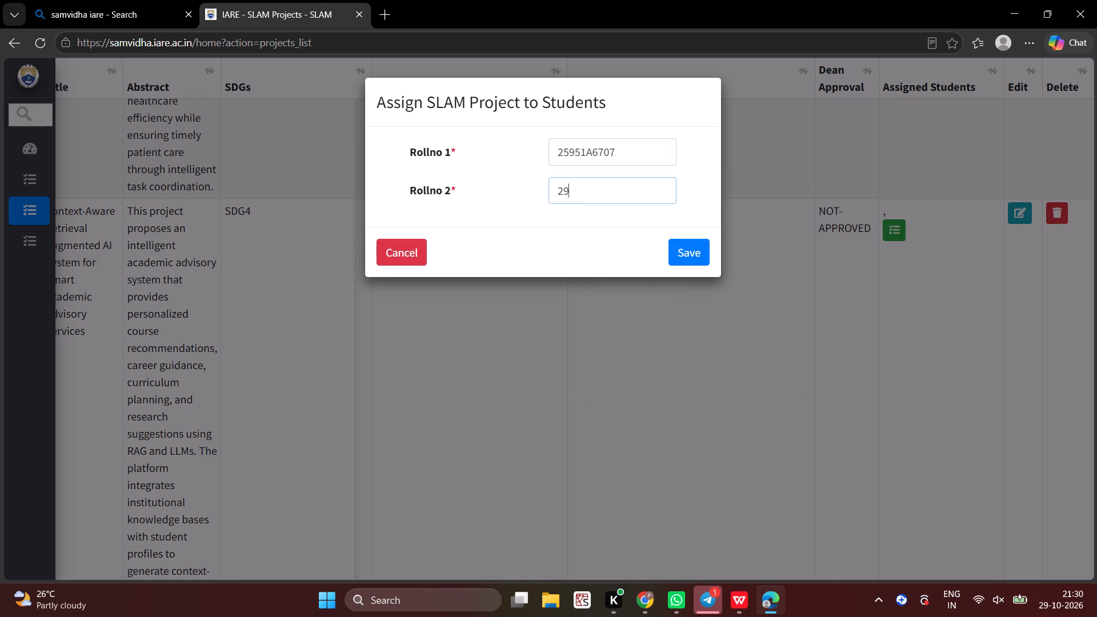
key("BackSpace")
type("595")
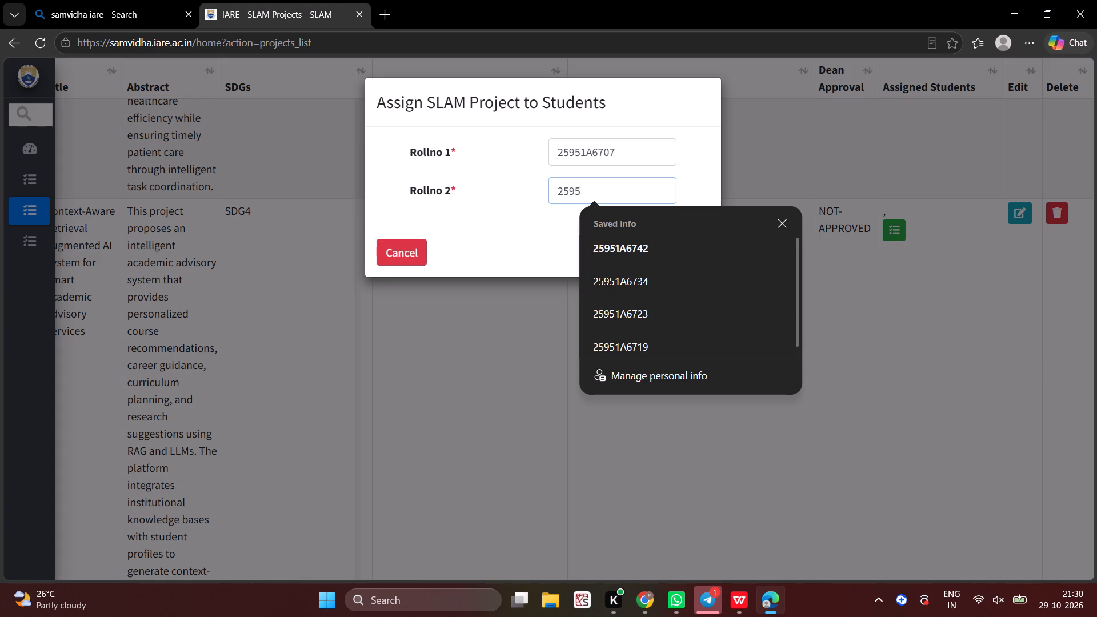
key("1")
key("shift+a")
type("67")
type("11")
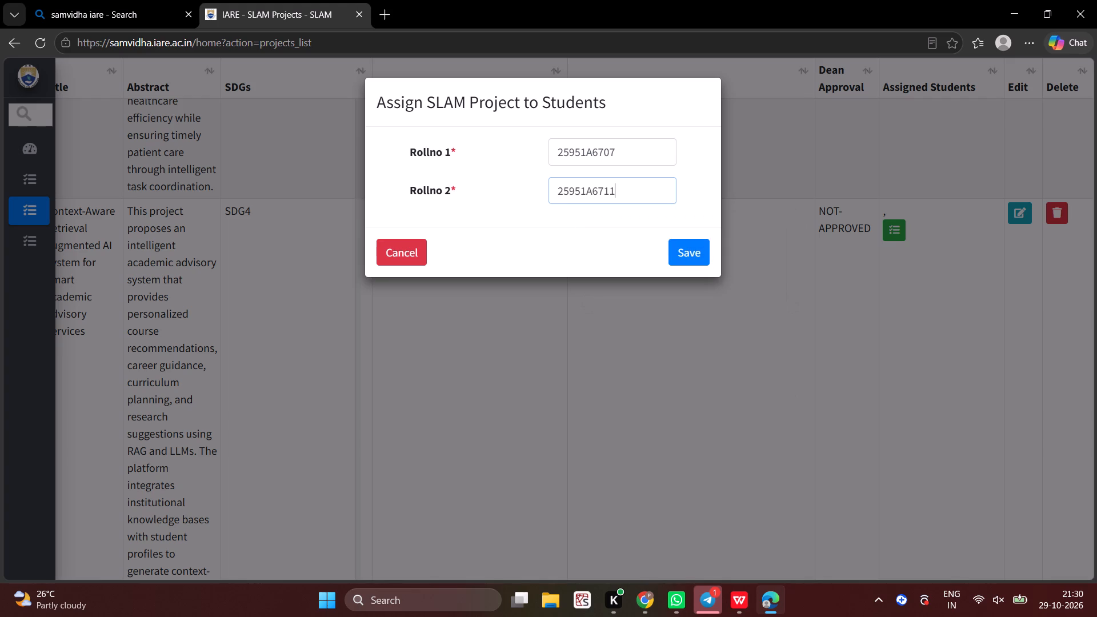
left_click(703, 251)
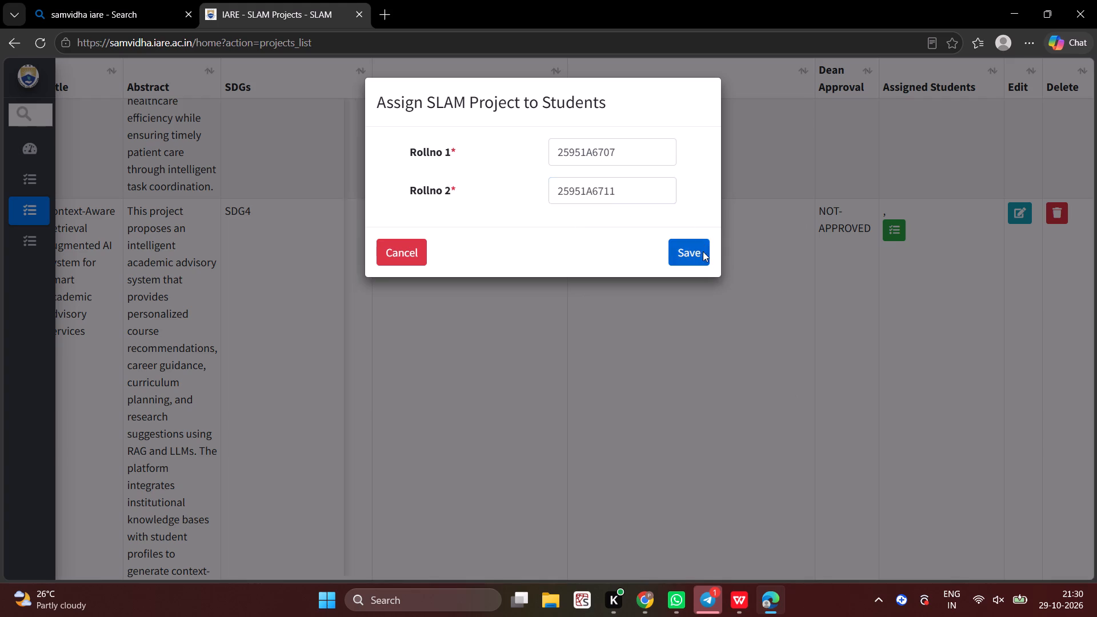
left_click_drag(533, 412, 533, 402)
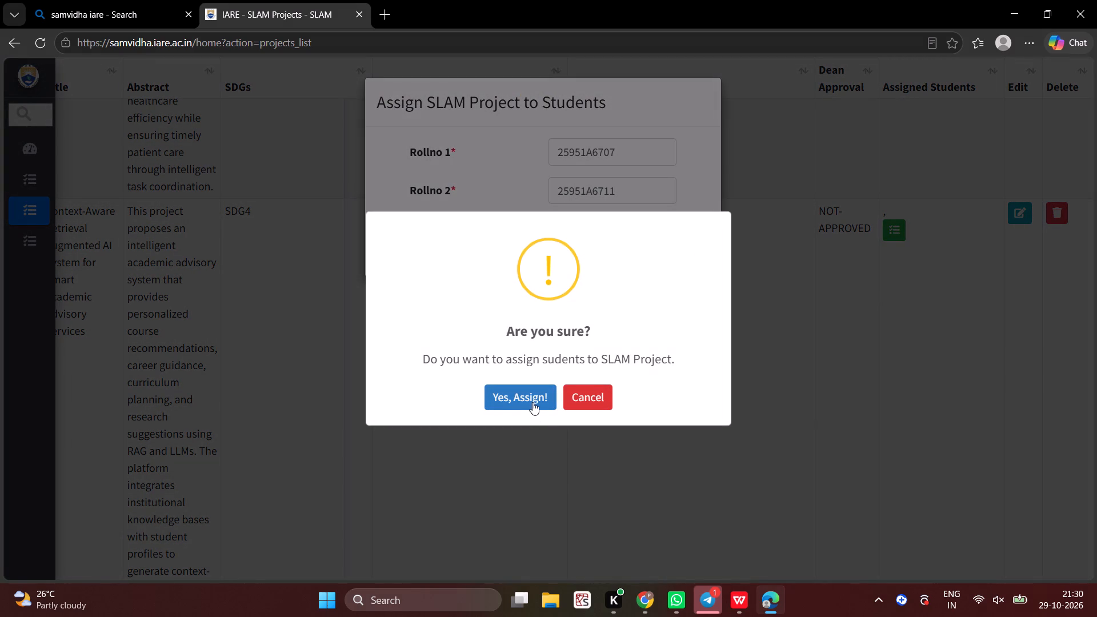
left_click_drag(533, 402, 531, 400)
left_click(531, 400)
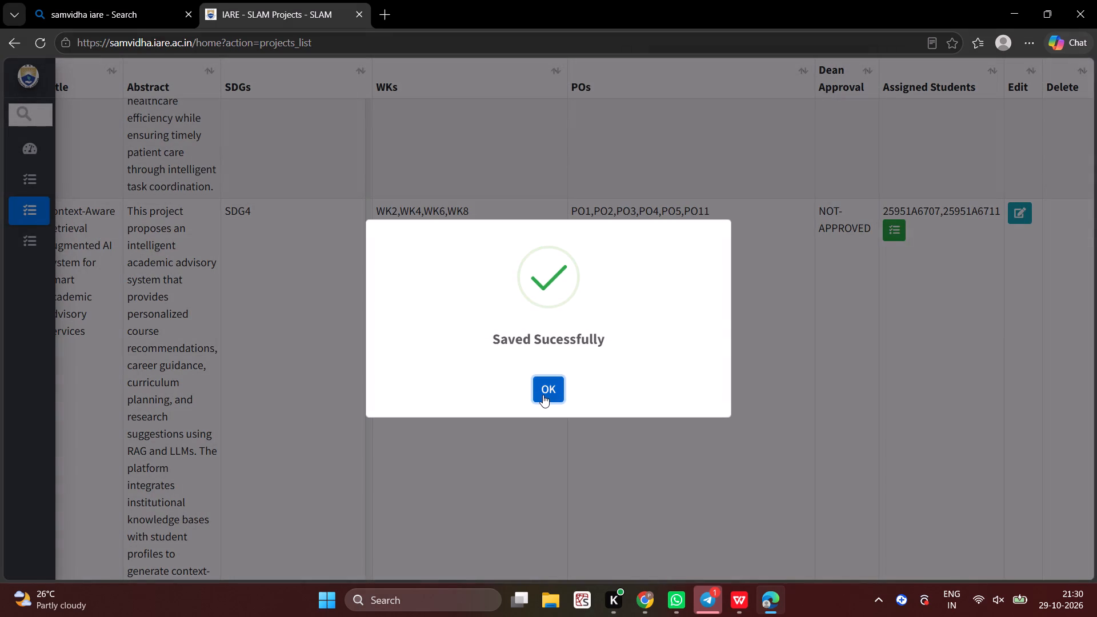
left_click(544, 394)
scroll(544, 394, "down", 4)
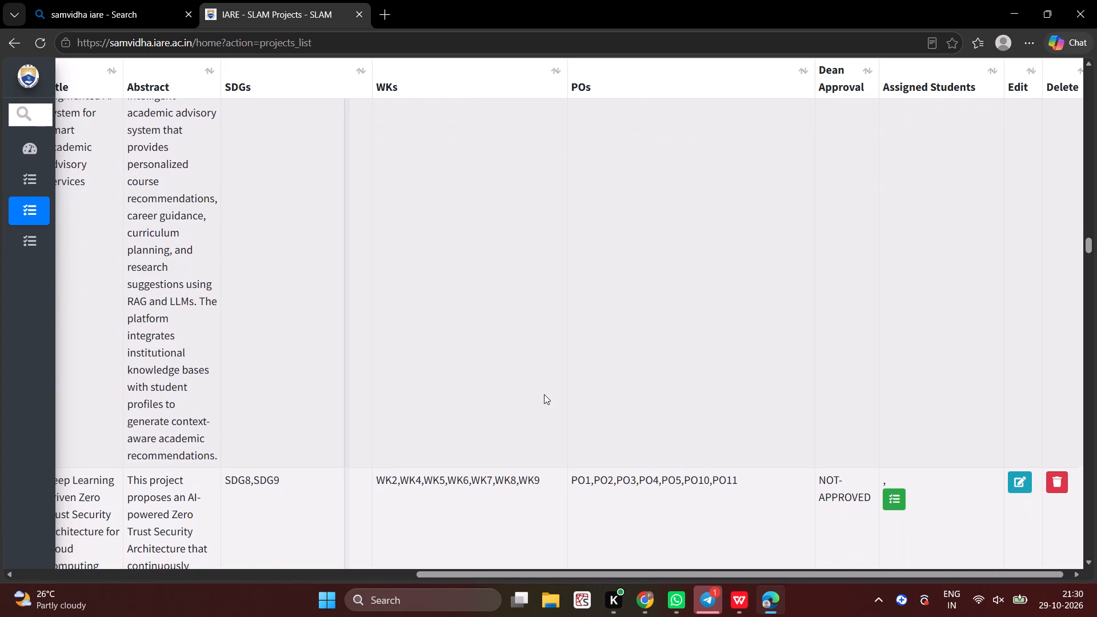
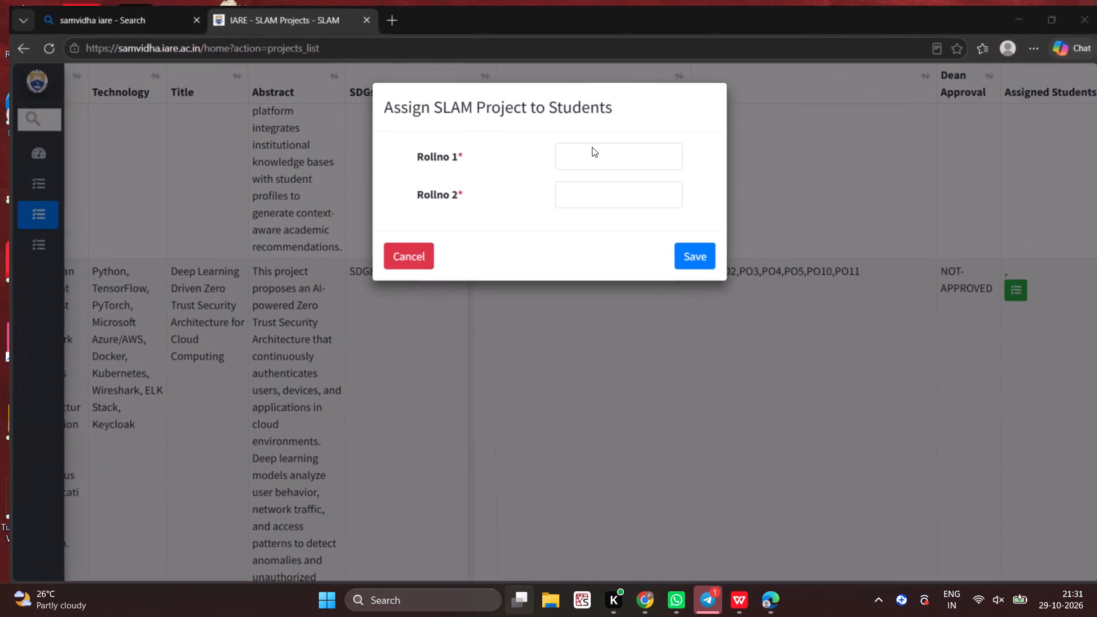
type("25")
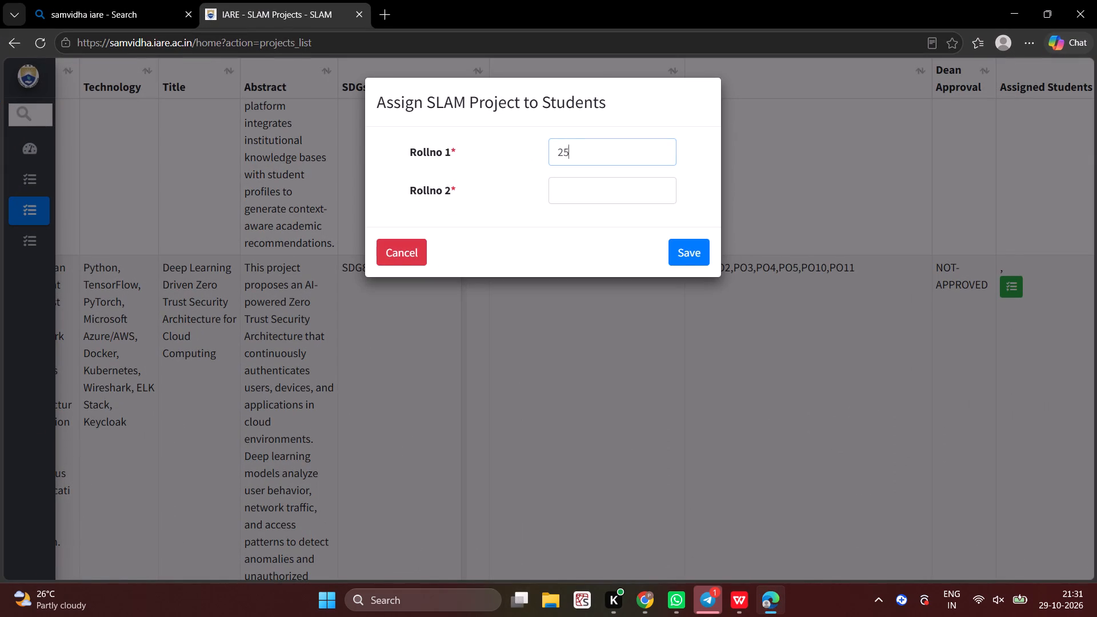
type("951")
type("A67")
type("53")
Enter the second student's roll number for the zero trust cloud security project and save the assignment.
left_click(597, 186)
key("2")
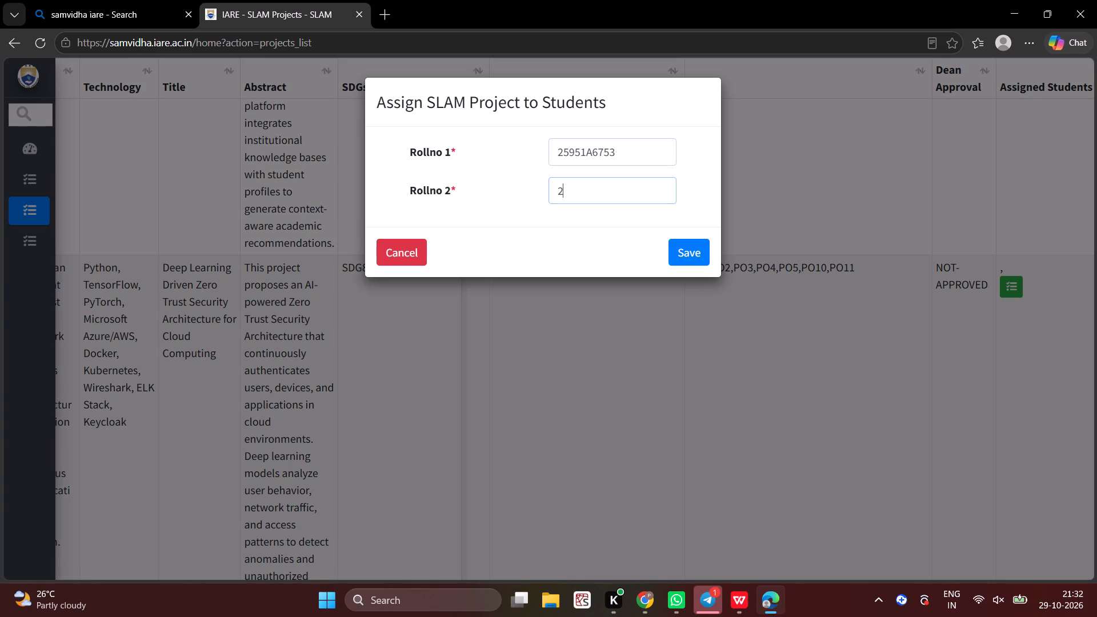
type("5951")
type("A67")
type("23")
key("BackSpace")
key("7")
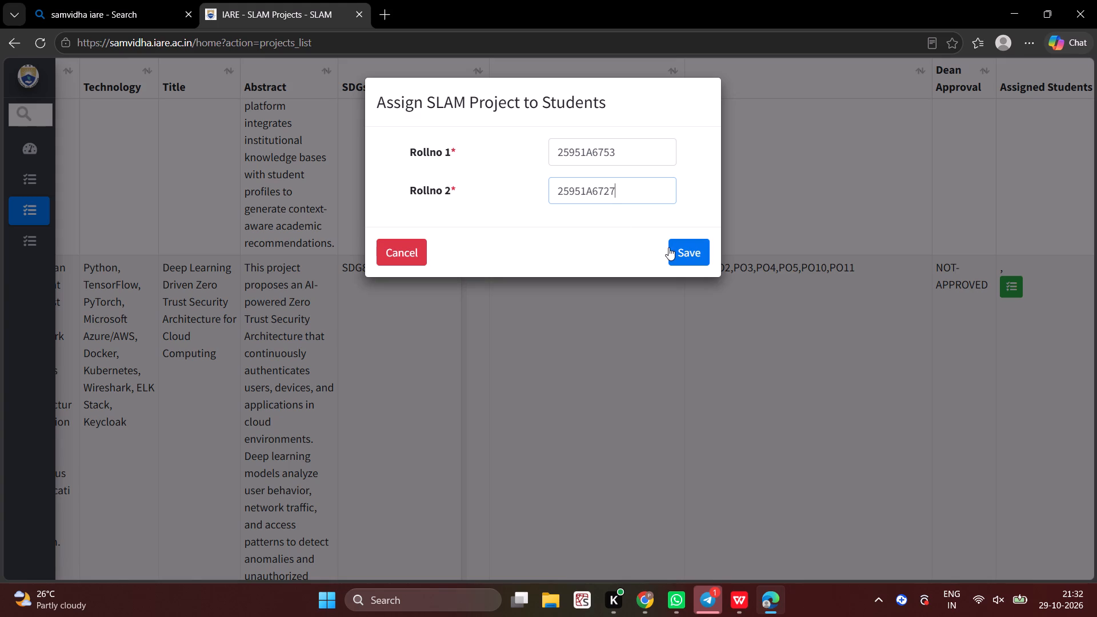
left_click(677, 255)
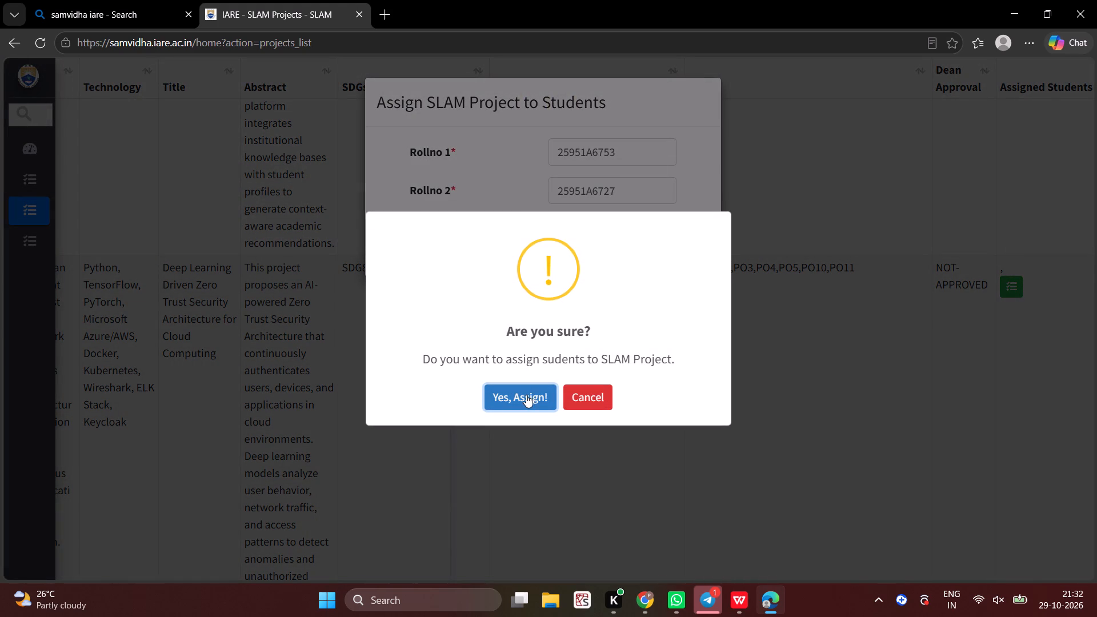
left_click(526, 395)
left_click(552, 376)
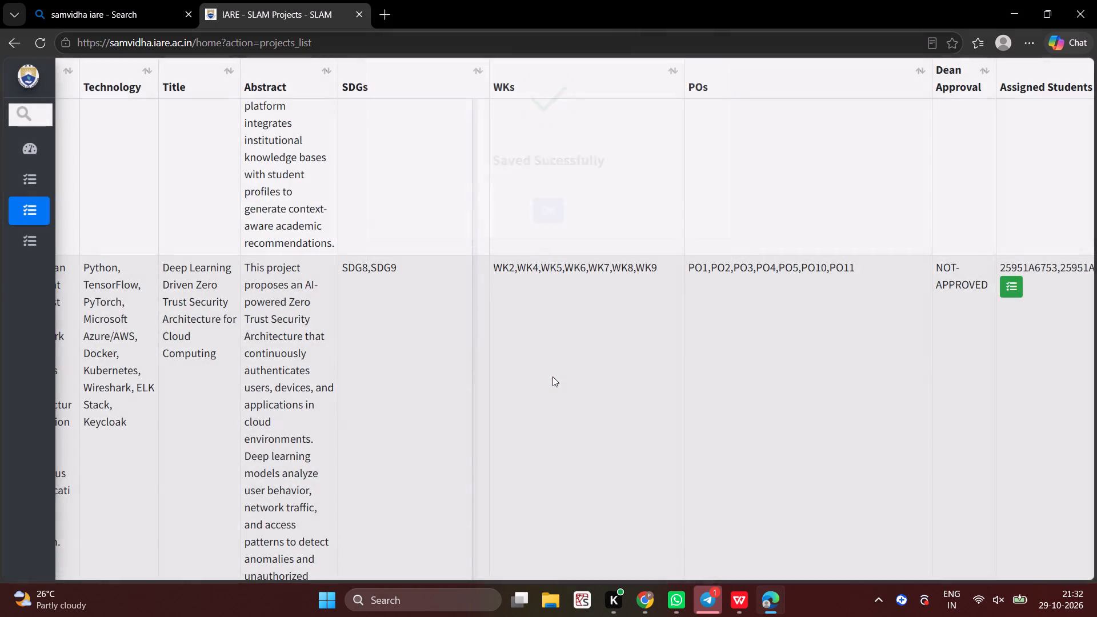
Examine the next project in the list, on a domain-adapted Large Language Model for healthcare, including its student assignment.
scroll(552, 376, "down", 3)
scroll(552, 376, "left", 1)
scroll(552, 376, "down", 2)
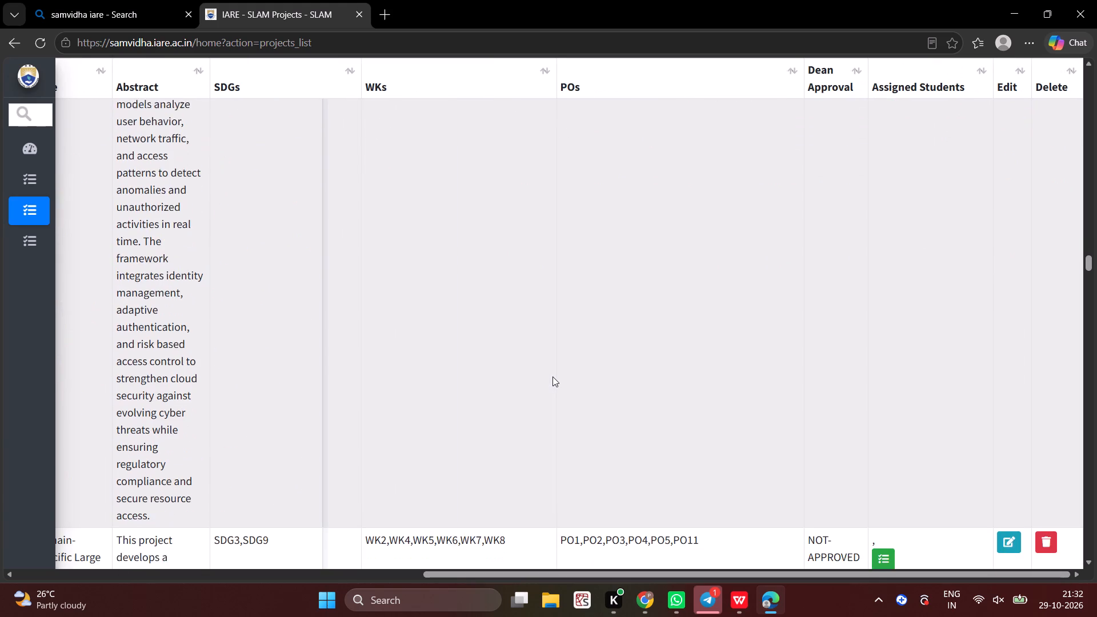
scroll(552, 376, "down", 3)
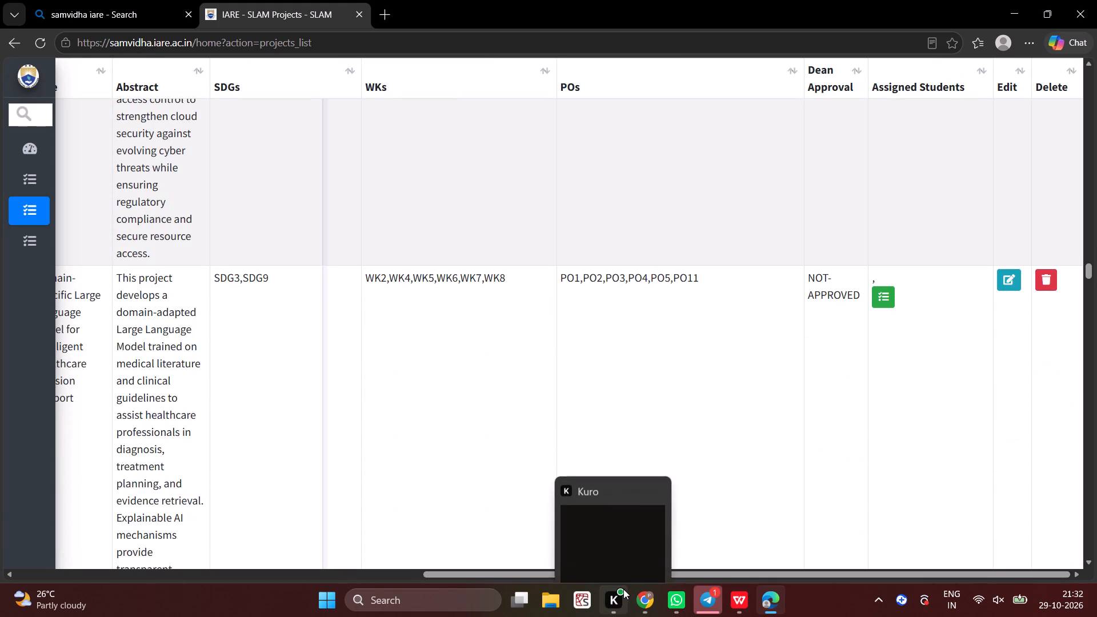
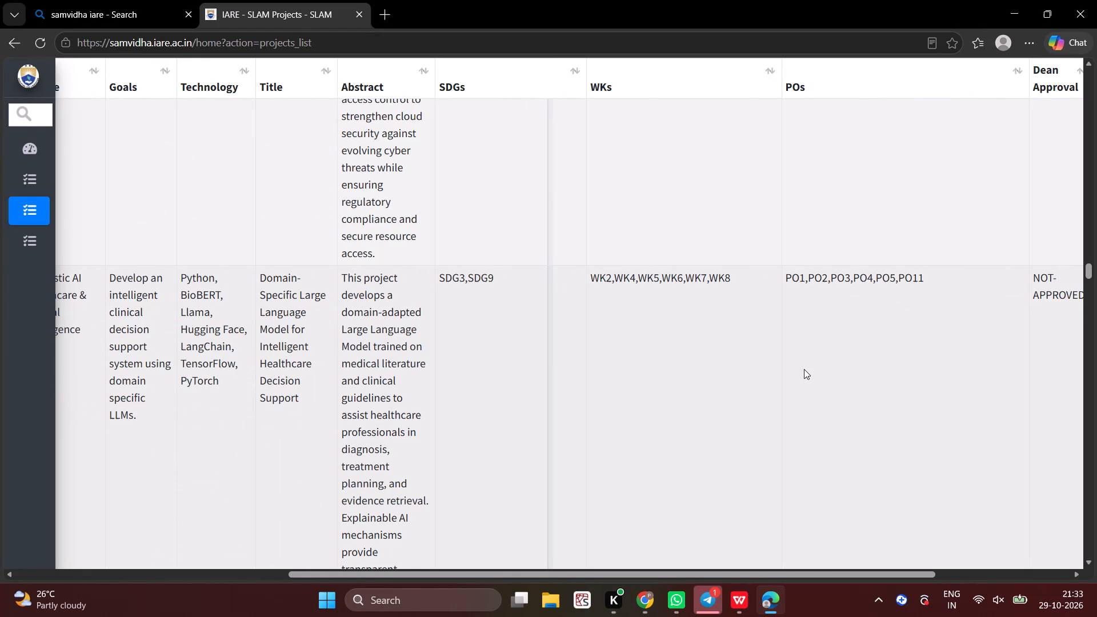
Start a student assignment for the Domain-Specific Large Language Model for Intelligent Healthcare Decision Support project and enter the first student's roll number.
scroll(935, 345, "left", 4)
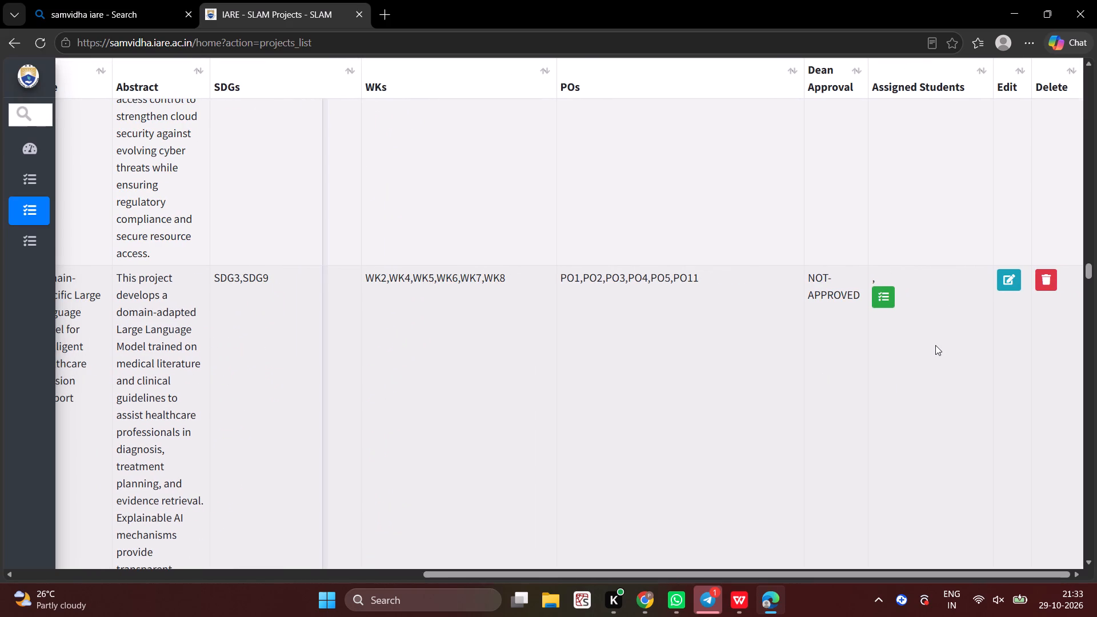
left_click(892, 298)
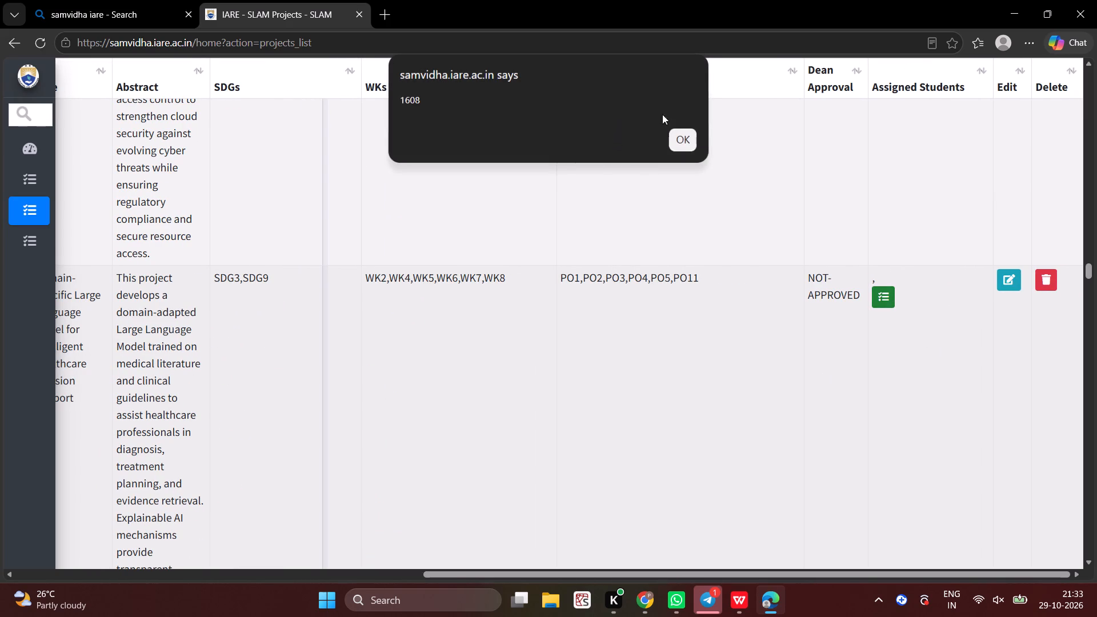
left_click(679, 131)
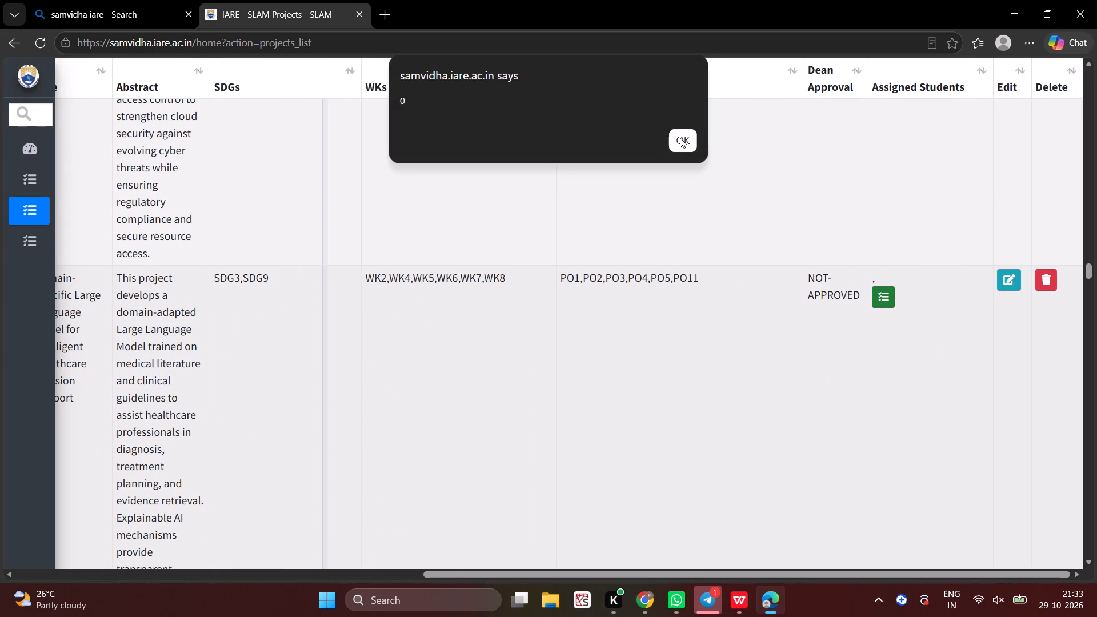
left_click(680, 138)
left_click(643, 138)
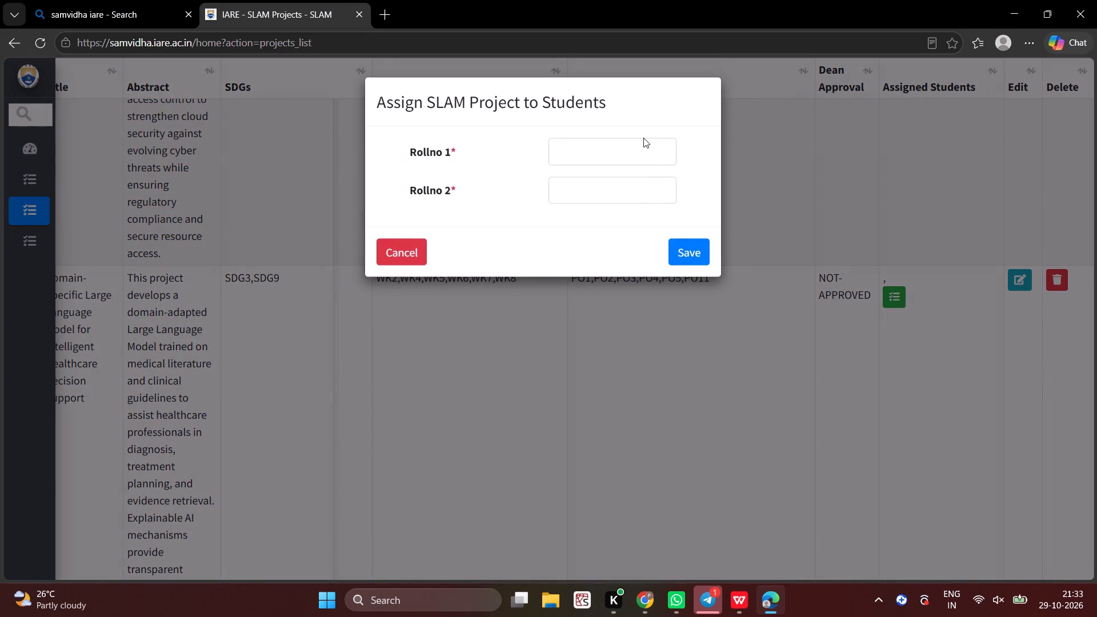
left_click(628, 155)
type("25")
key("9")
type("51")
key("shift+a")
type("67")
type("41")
Enter the second student's roll number for the healthcare language model project and save the assignment.
left_click(623, 183)
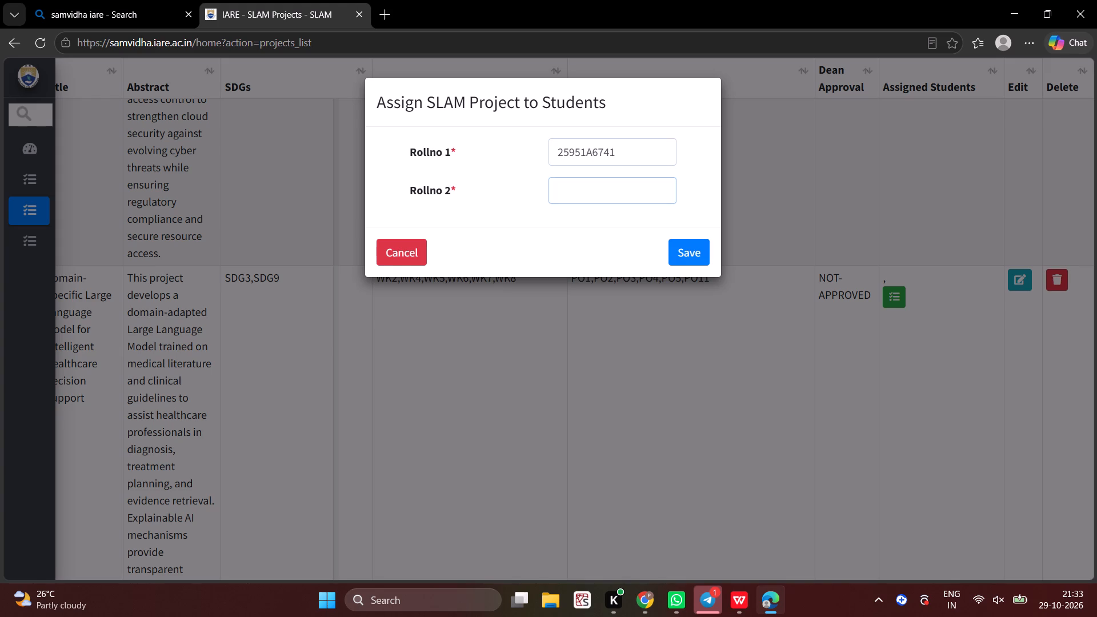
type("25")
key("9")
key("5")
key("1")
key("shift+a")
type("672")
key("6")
left_click(686, 242)
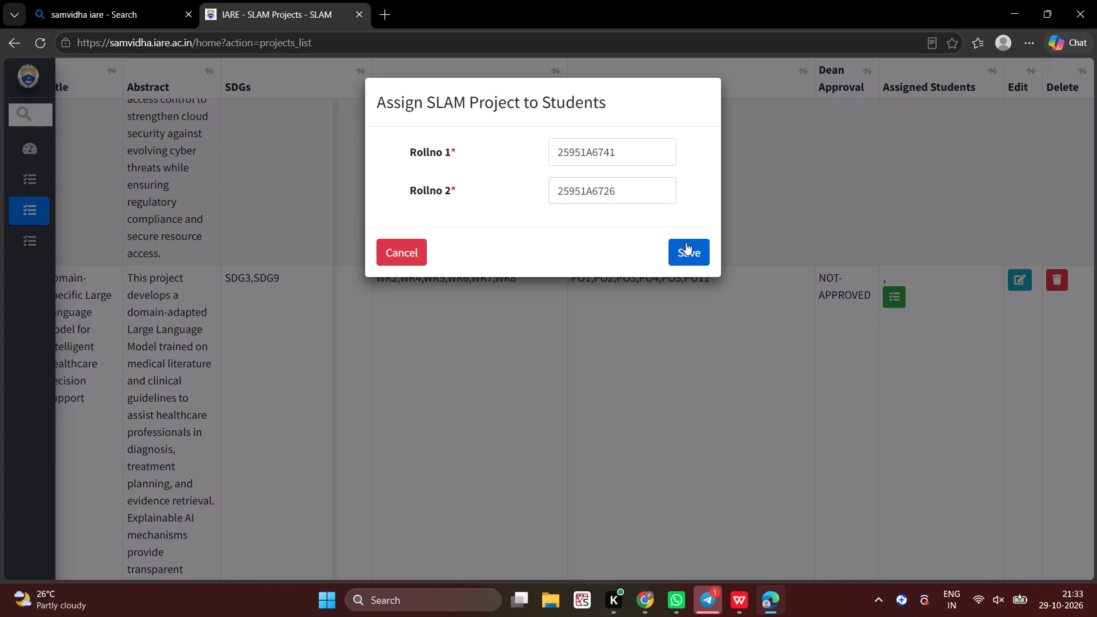
left_click(529, 404)
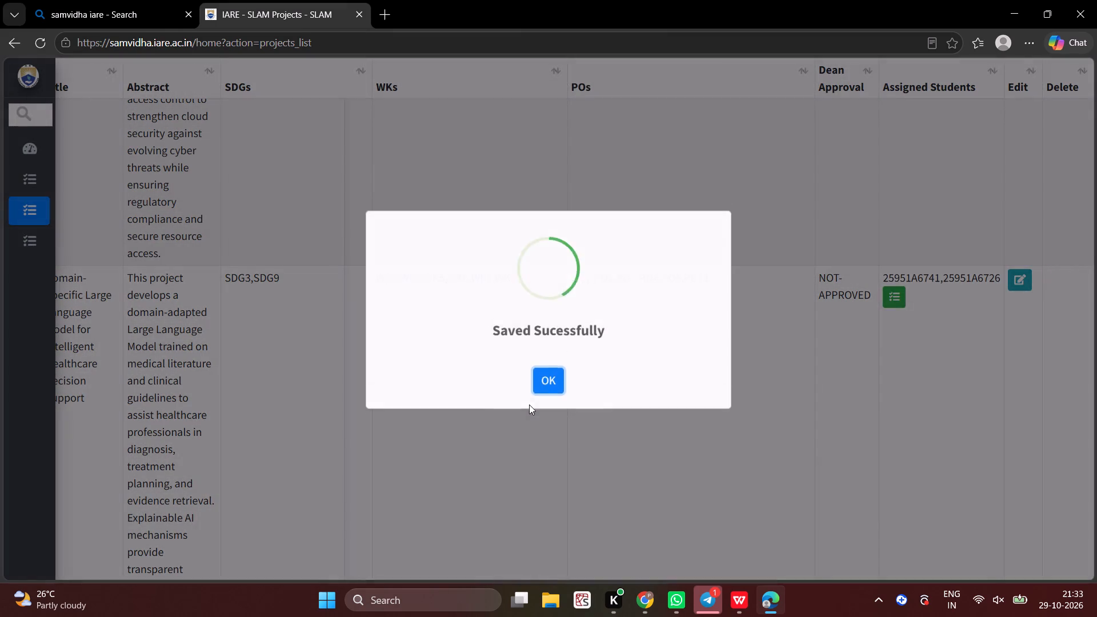
left_click(557, 388)
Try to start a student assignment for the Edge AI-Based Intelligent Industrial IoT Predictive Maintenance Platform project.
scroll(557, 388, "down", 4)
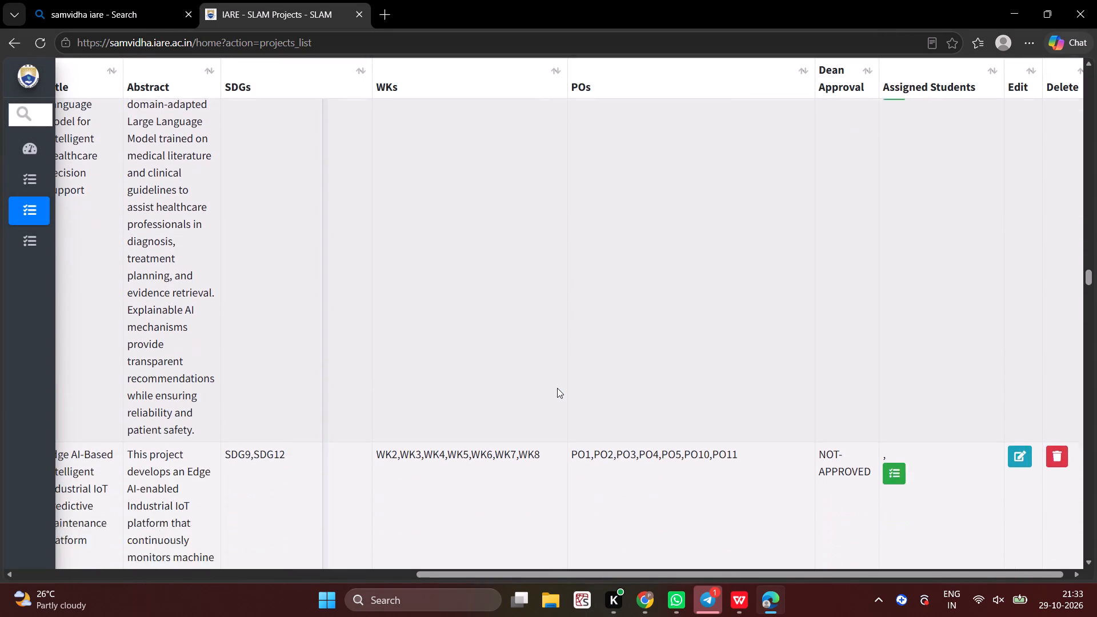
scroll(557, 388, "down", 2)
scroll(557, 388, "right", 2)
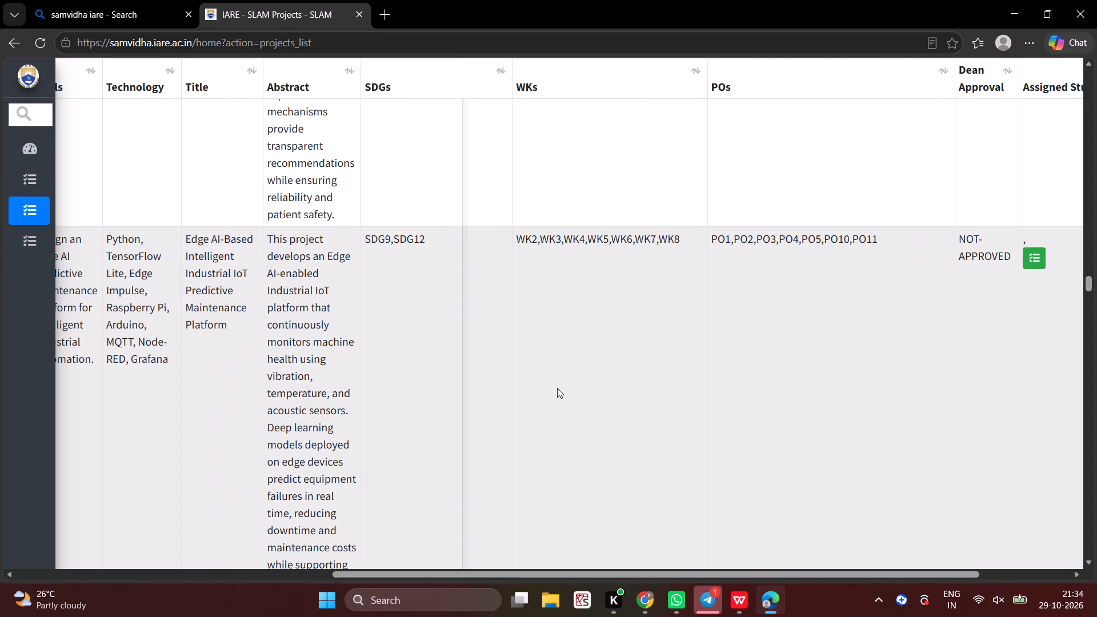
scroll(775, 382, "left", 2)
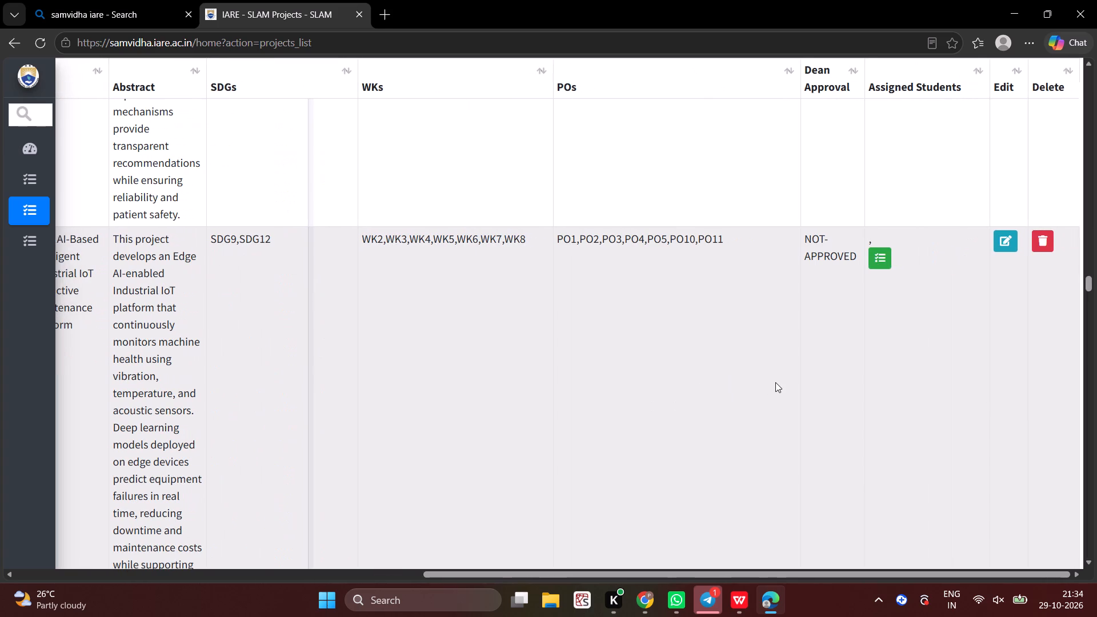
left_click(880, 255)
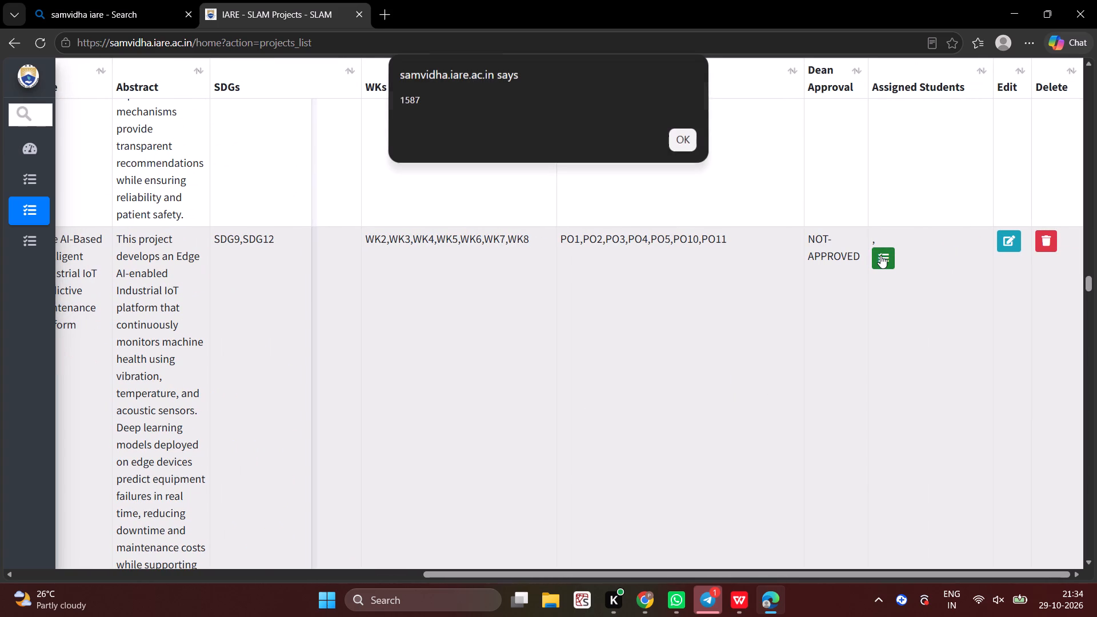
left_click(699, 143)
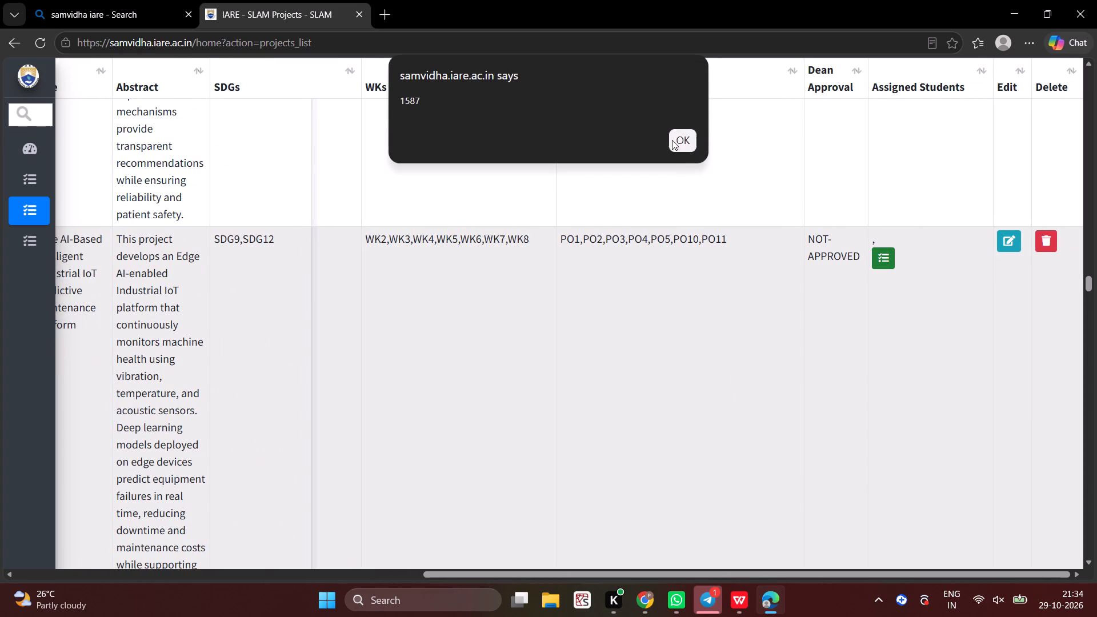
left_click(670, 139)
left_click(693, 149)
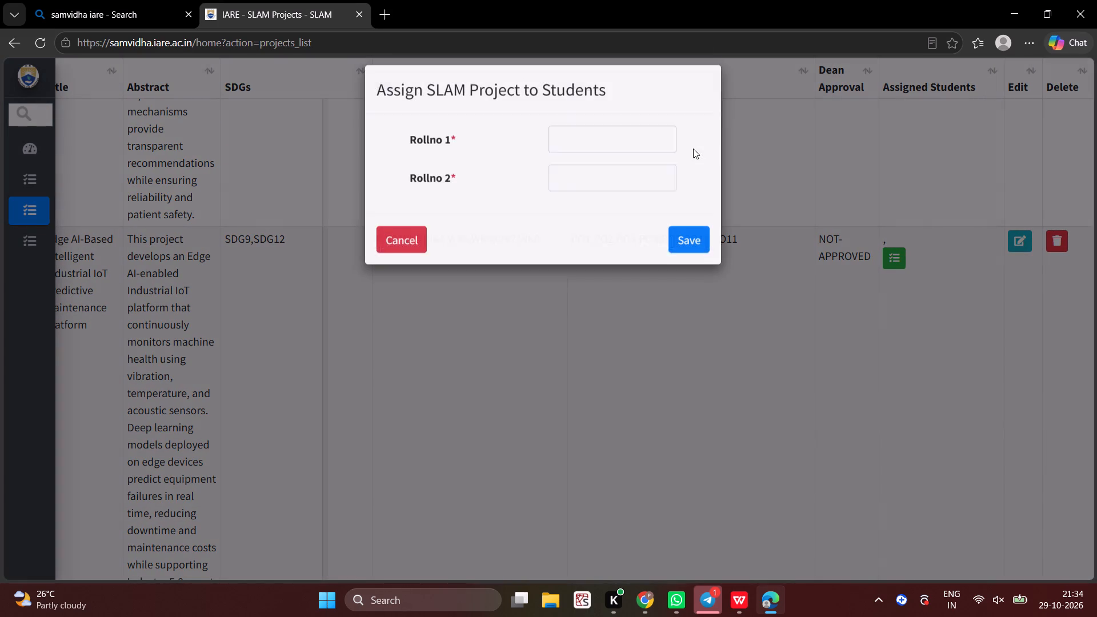
Enter the first student's roll number in the assignment for the Edge AI-Based Intelligent Industrial IoT Predictive Maintenance Platform project.
left_click(575, 151)
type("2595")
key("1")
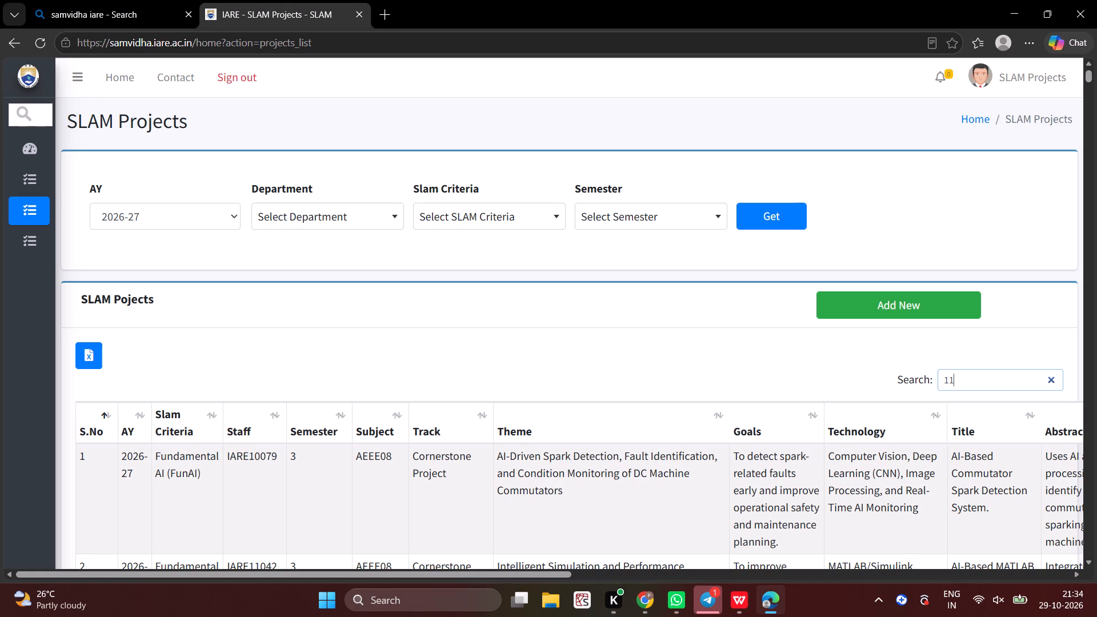
Filter the SLAM projects by the staff member's number and check the assigned students down to the Edge AI-Based Industrial IoT project.
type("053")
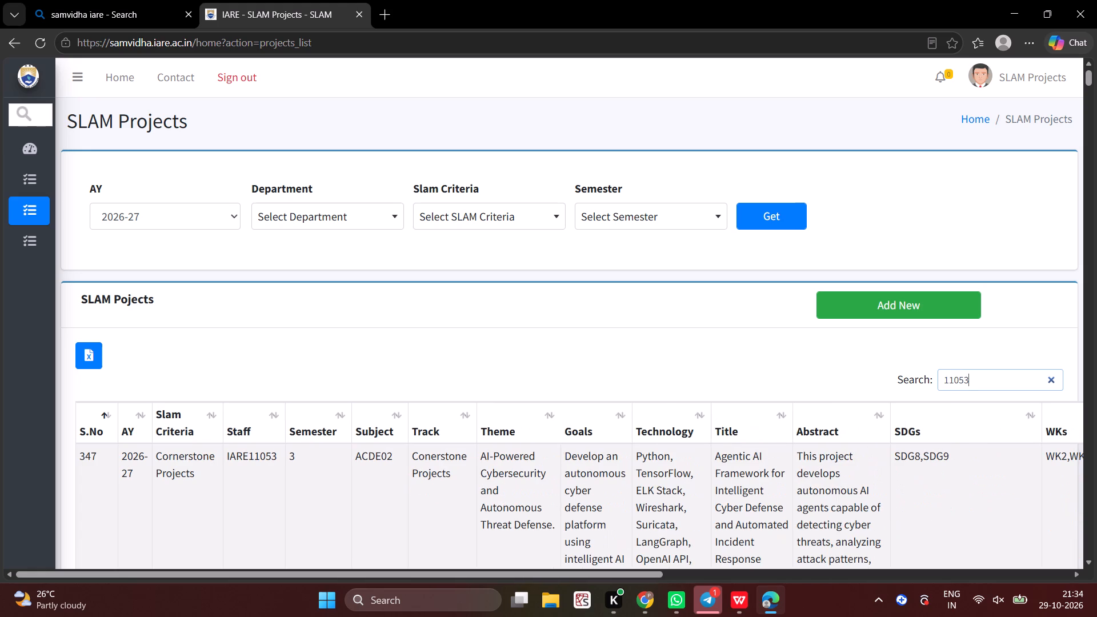
scroll(962, 532, "down", 5)
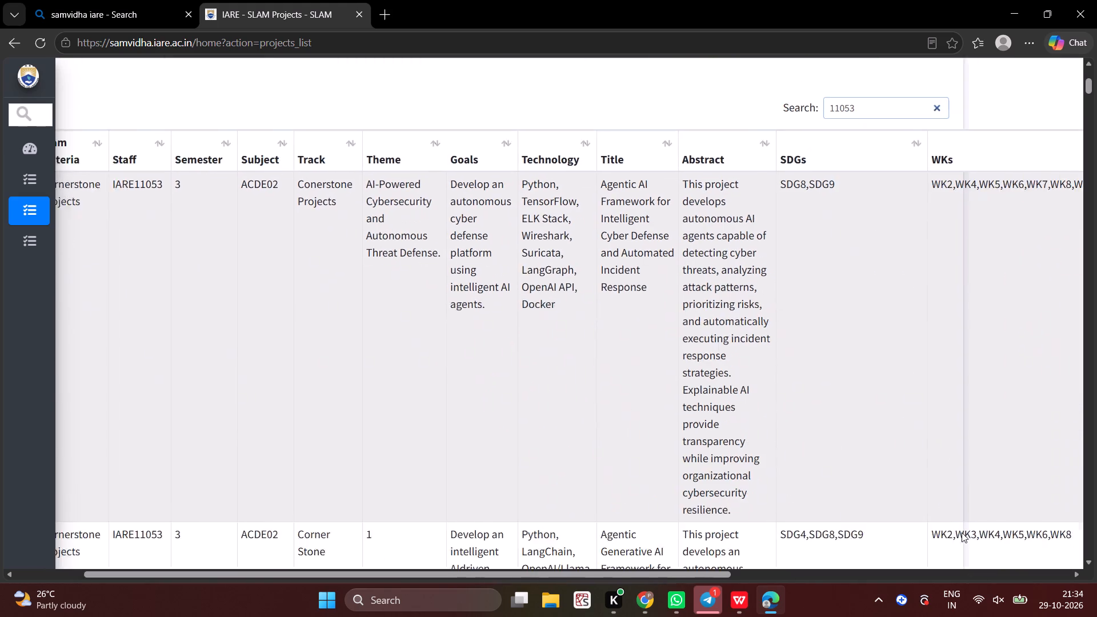
scroll(962, 532, "left", 7)
scroll(962, 532, "down", 8)
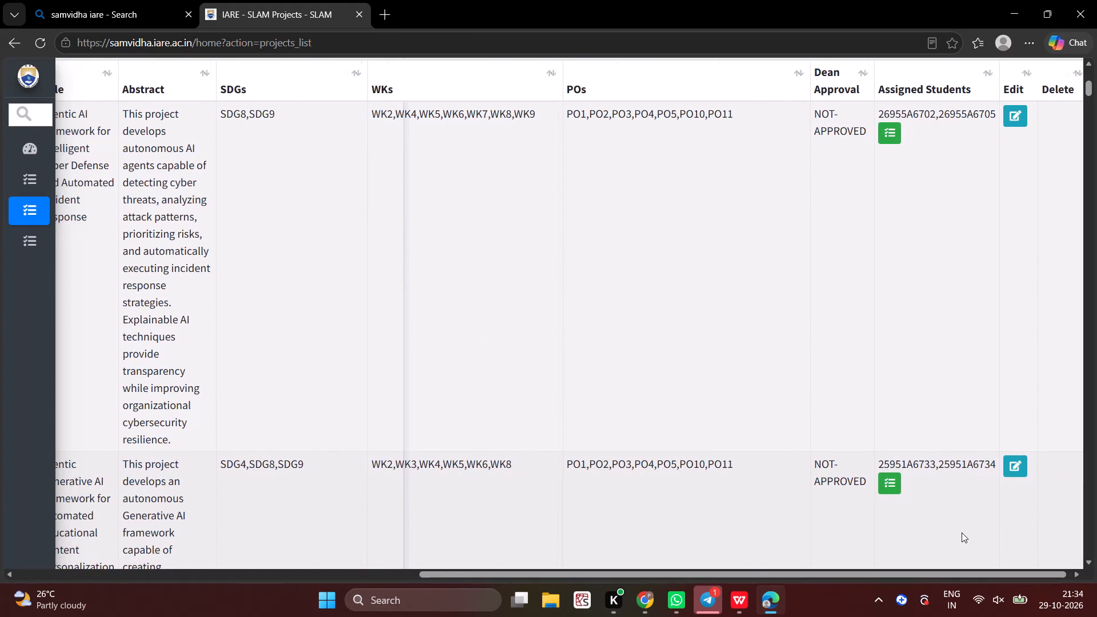
scroll(952, 314, "down", 7)
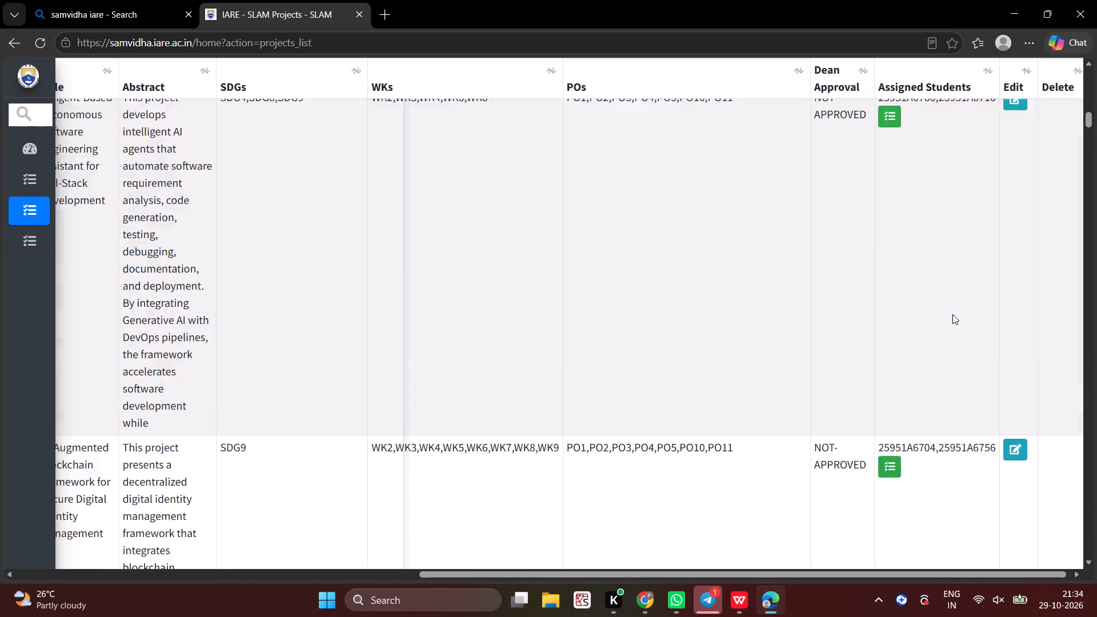
scroll(952, 314, "down", 7)
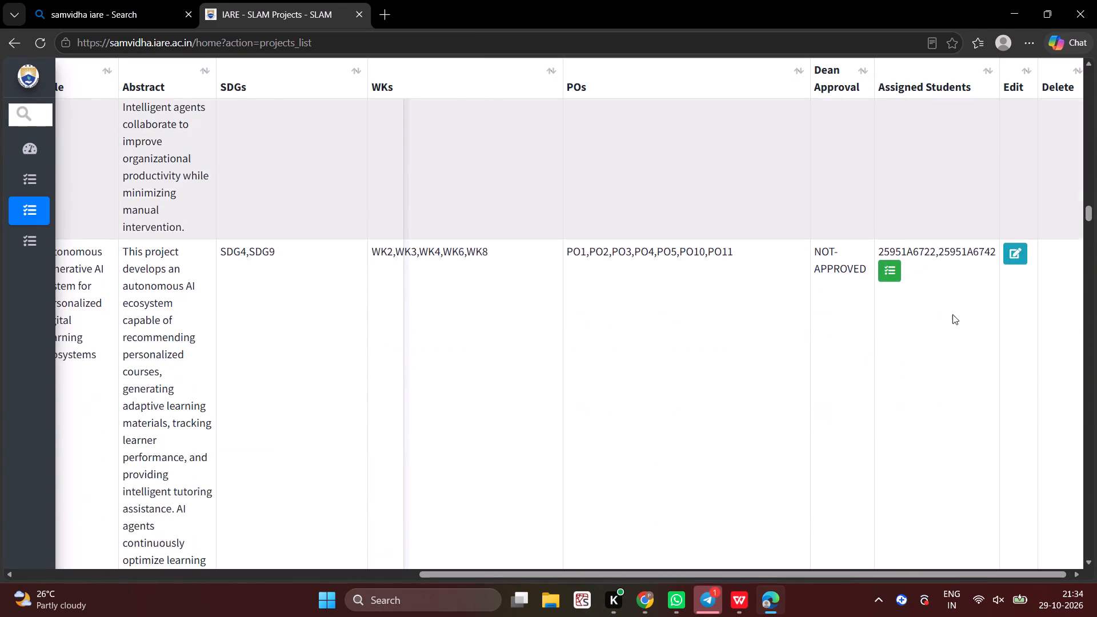
scroll(952, 314, "down", 8)
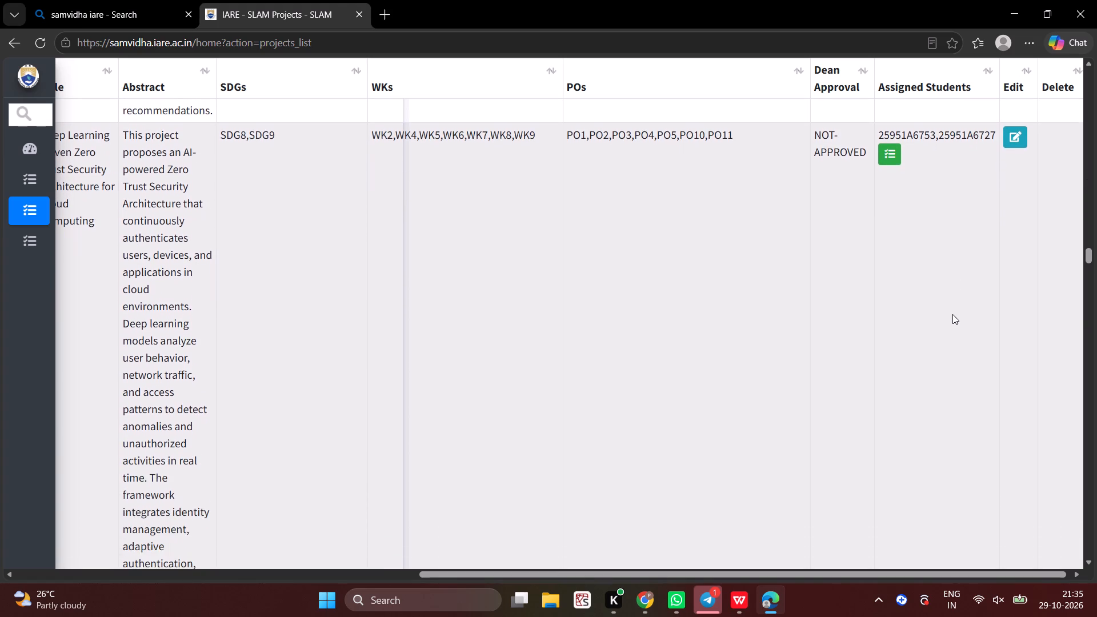
scroll(952, 314, "down", 7)
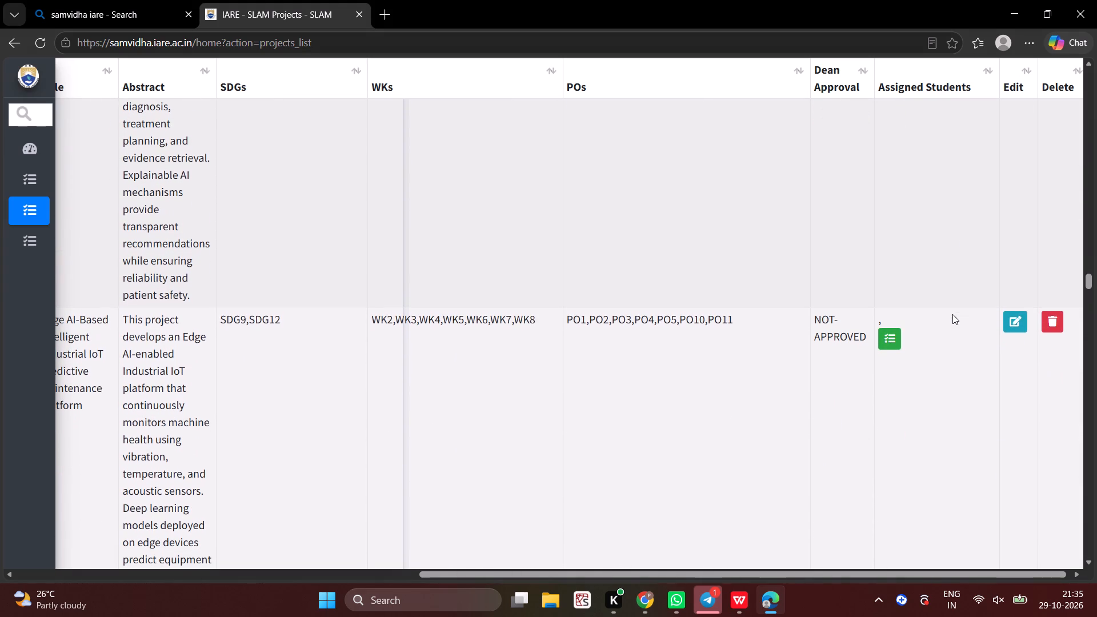
scroll(726, 428, "right", 1)
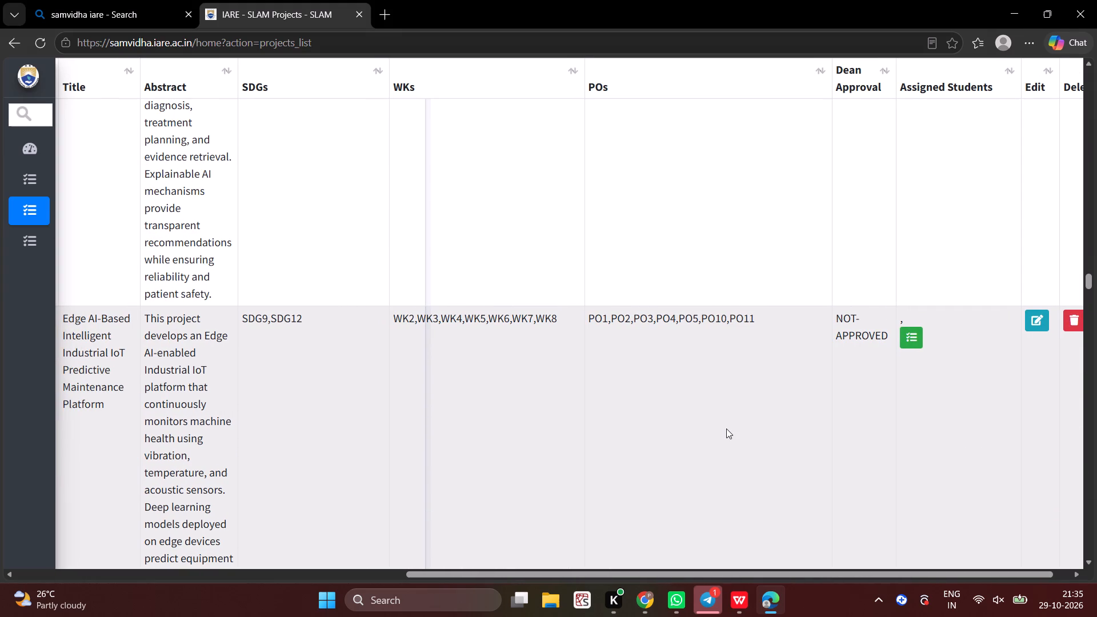
scroll(726, 428, "right", 1)
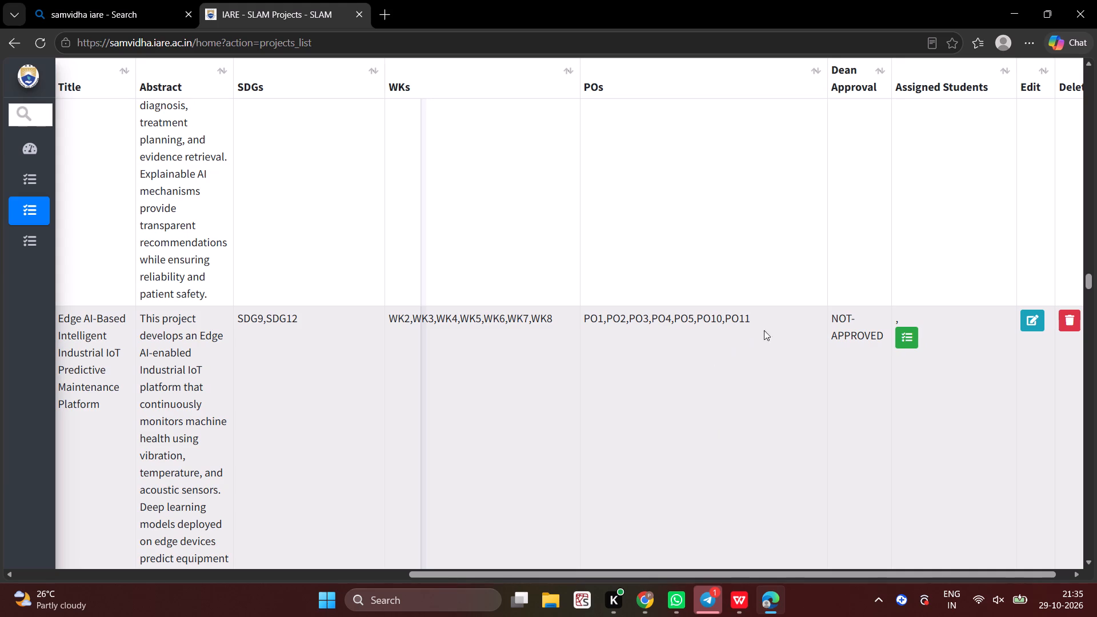
Start a student assignment for the Edge AI-Based Intelligent Industrial IoT Predictive Maintenance Platform project and enter the first student's roll number.
double_click(896, 335)
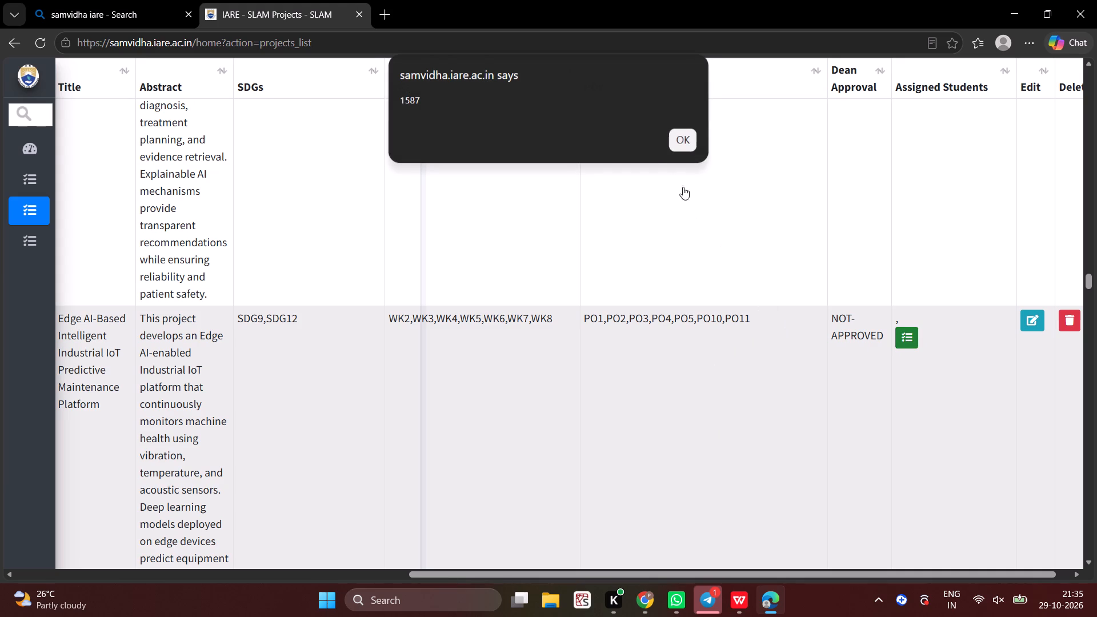
left_click(697, 136)
left_click(688, 138)
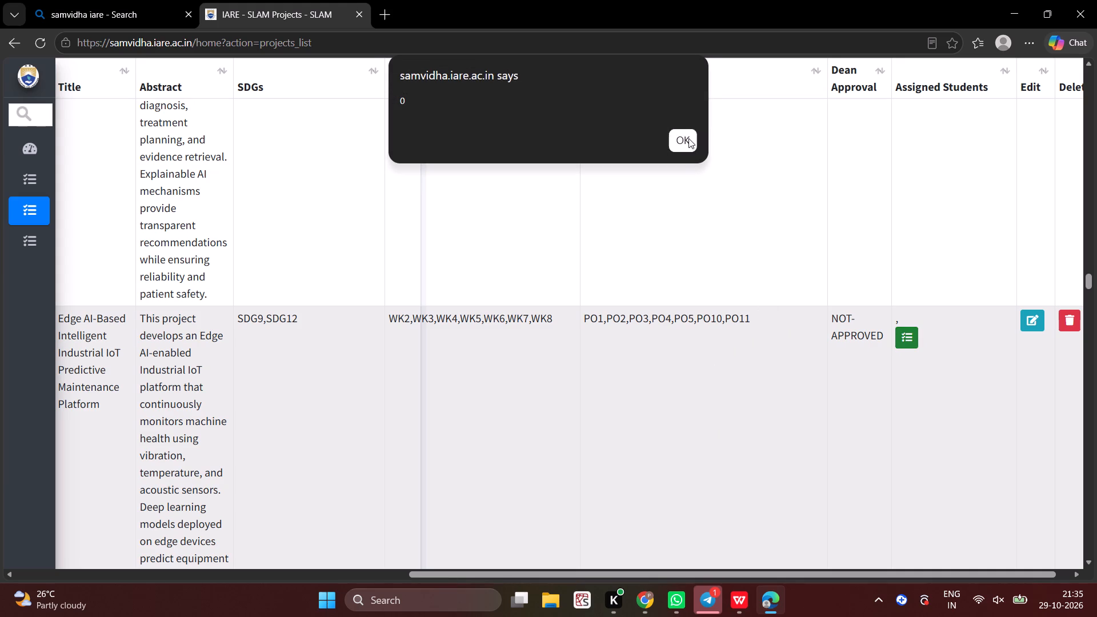
left_click(688, 138)
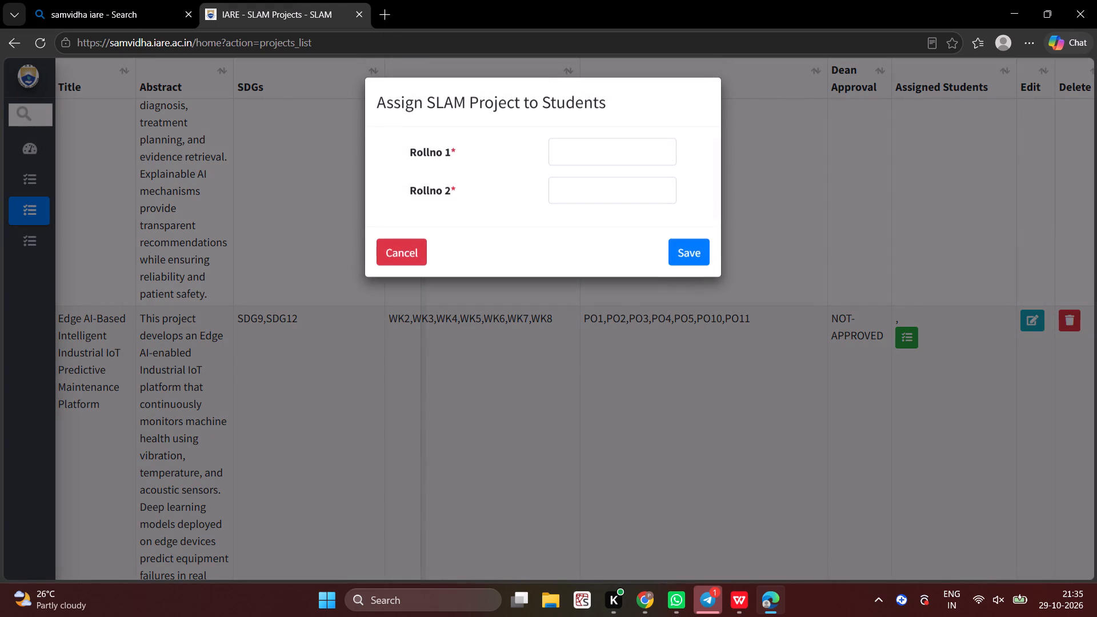
left_click(634, 153)
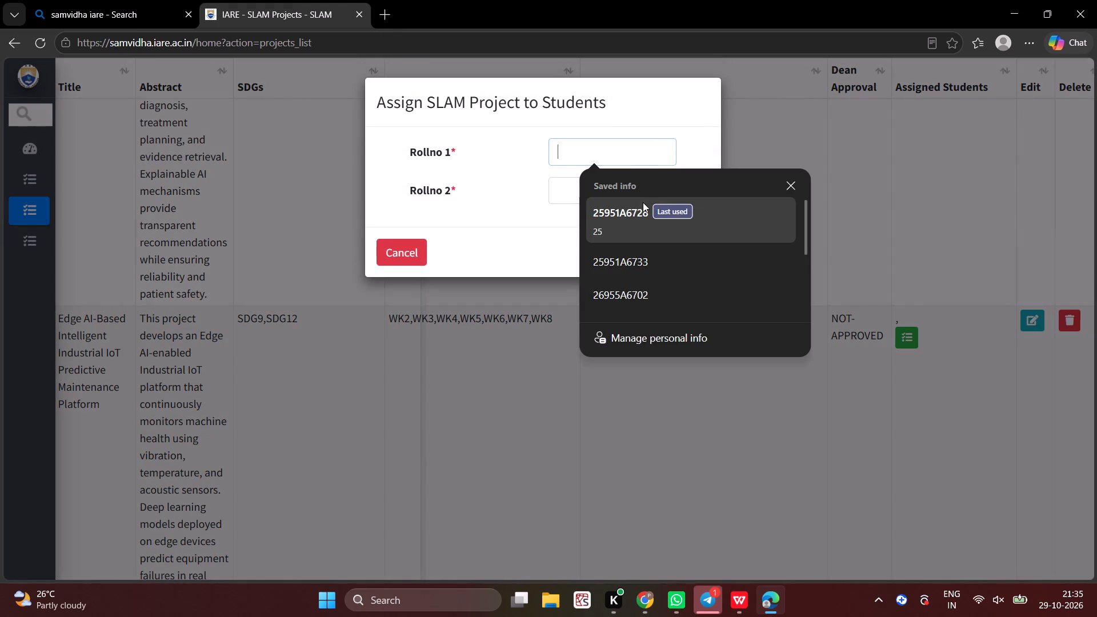
left_click(639, 205)
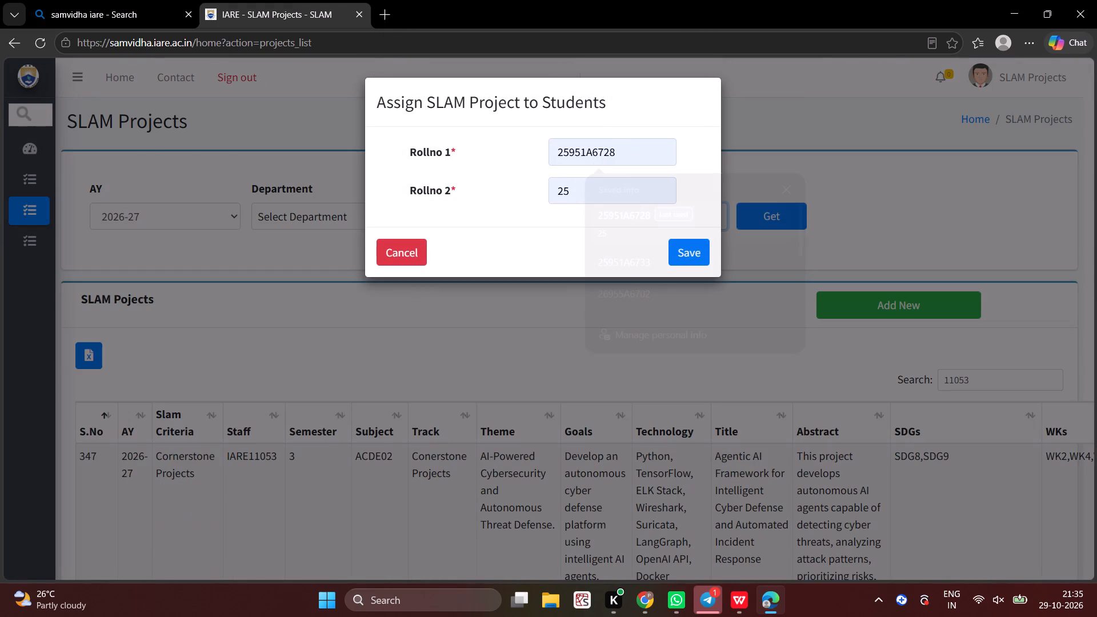
left_click(622, 158)
key("BackSpace")
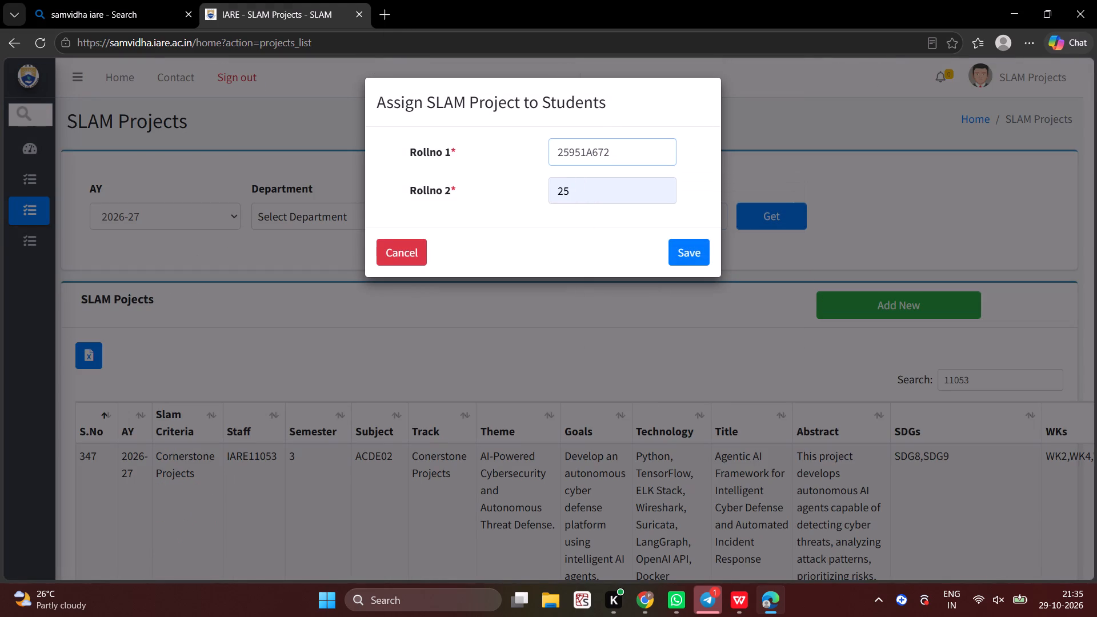
key("BackSpace")
type("48")
Enter the second student's roll number for the Edge AI-Based Intelligent Industrial IoT Predictive Maintenance Platform project and save the assignment.
left_click(621, 190)
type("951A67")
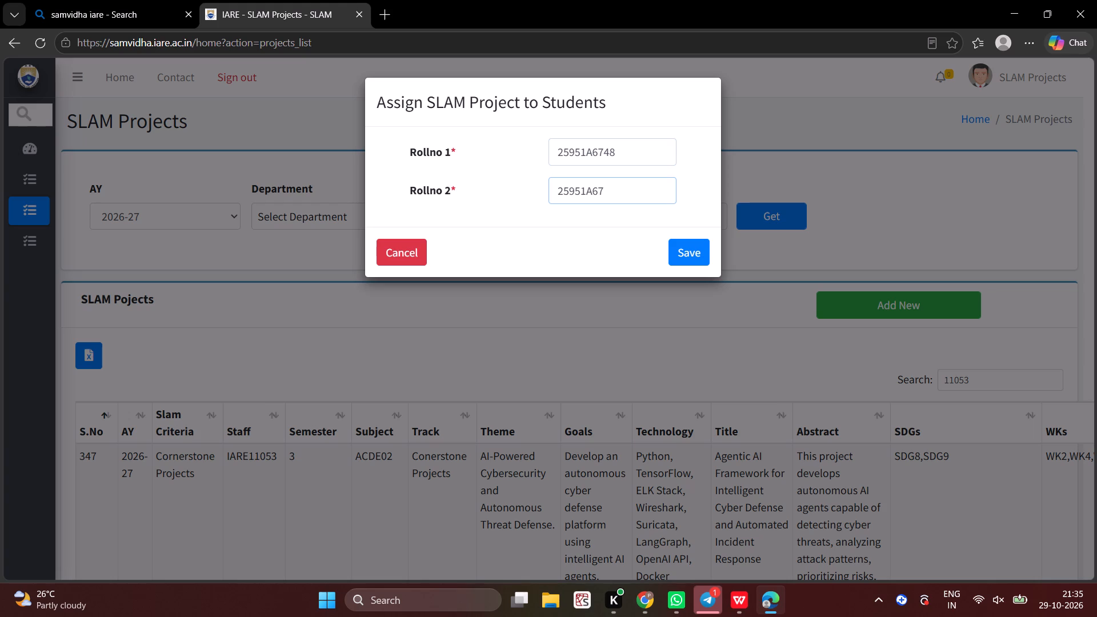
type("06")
left_click(702, 252)
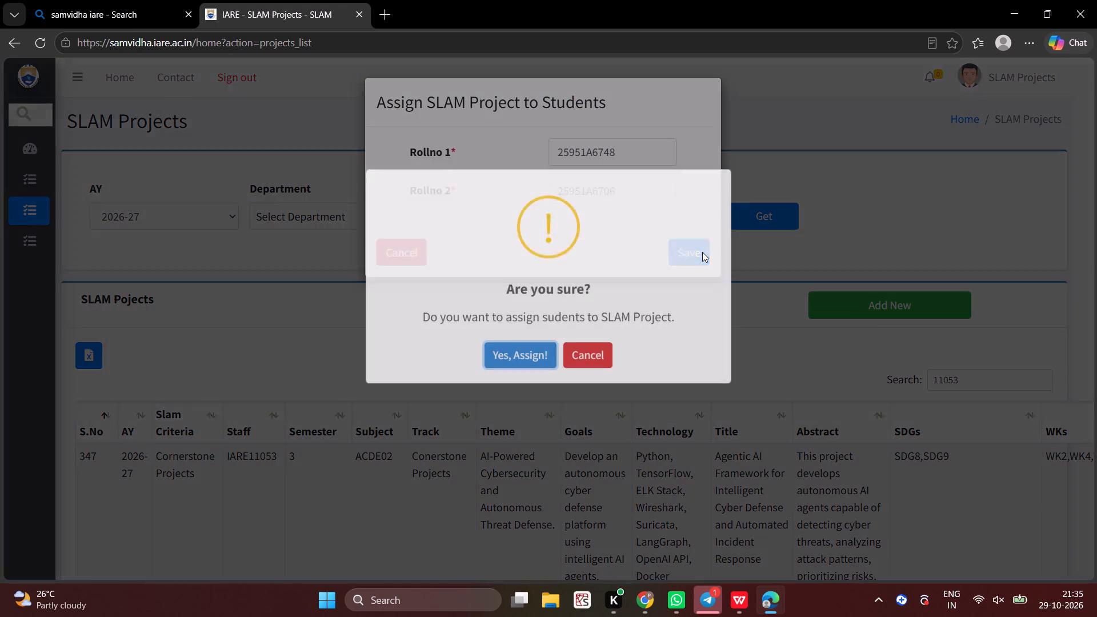
left_click(526, 402)
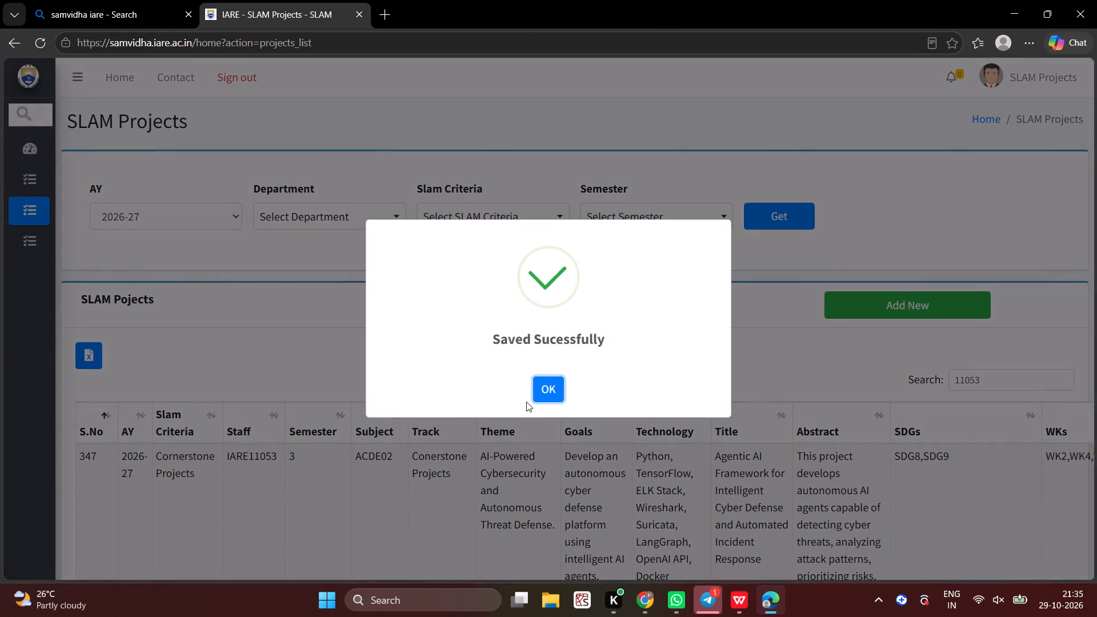
left_click(545, 398)
Check the assigned students of the filtered projects around the Edge AI-Based Industrial IoT and Edge Intelligence System for Autonomous Smart Agriculture Monitoring entries.
scroll(545, 398, "down", 5)
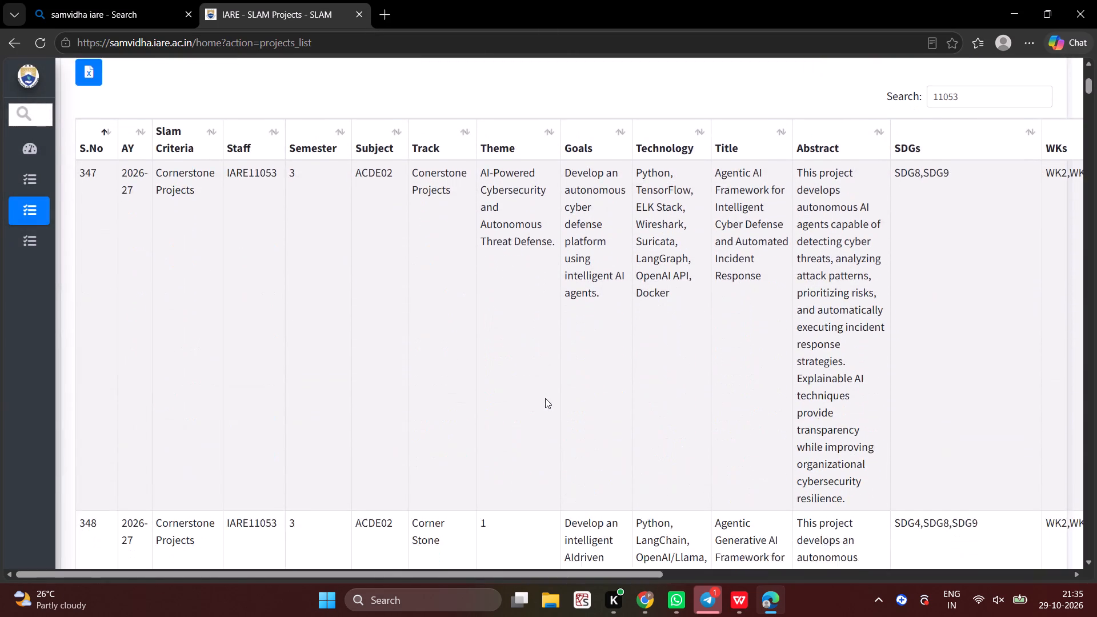
scroll(545, 398, "left", 10)
scroll(545, 398, "down", 11)
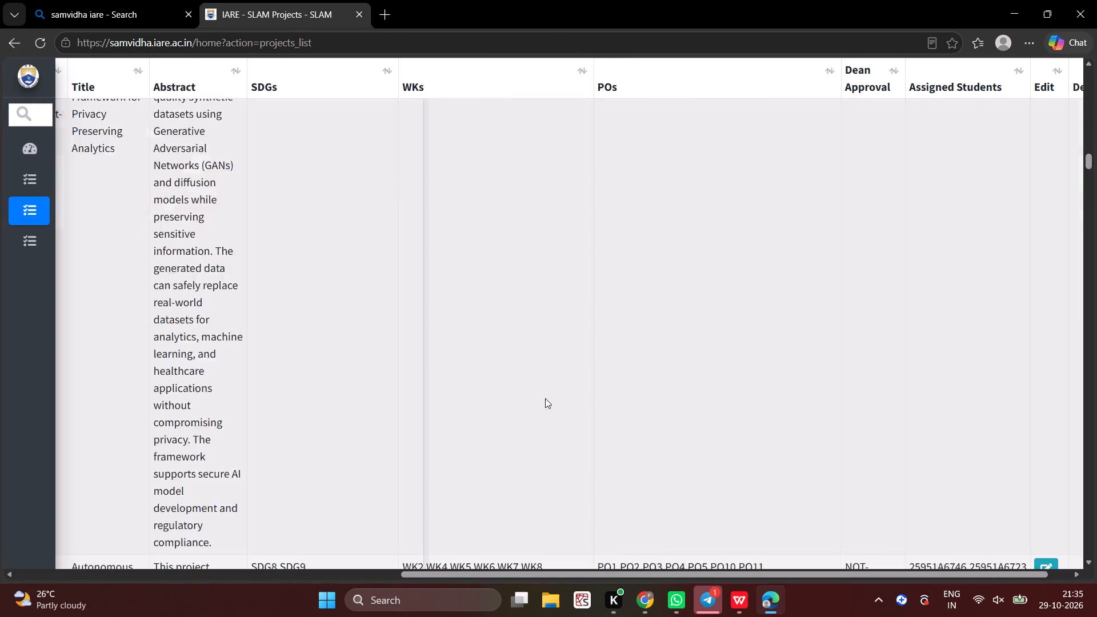
scroll(545, 398, "down", 7)
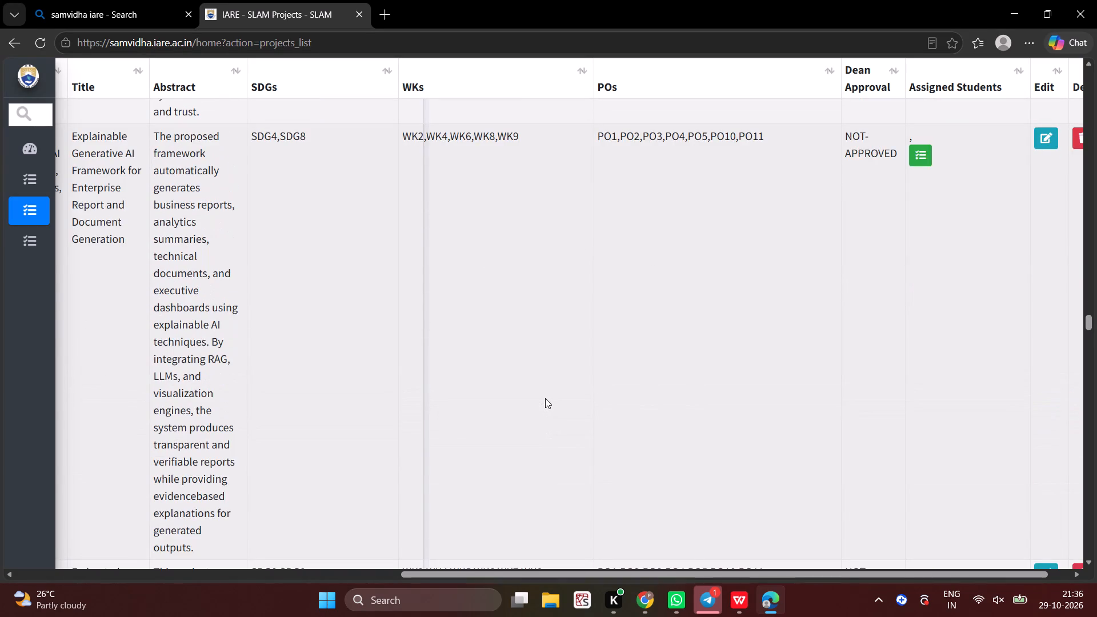
scroll(545, 398, "up", 9)
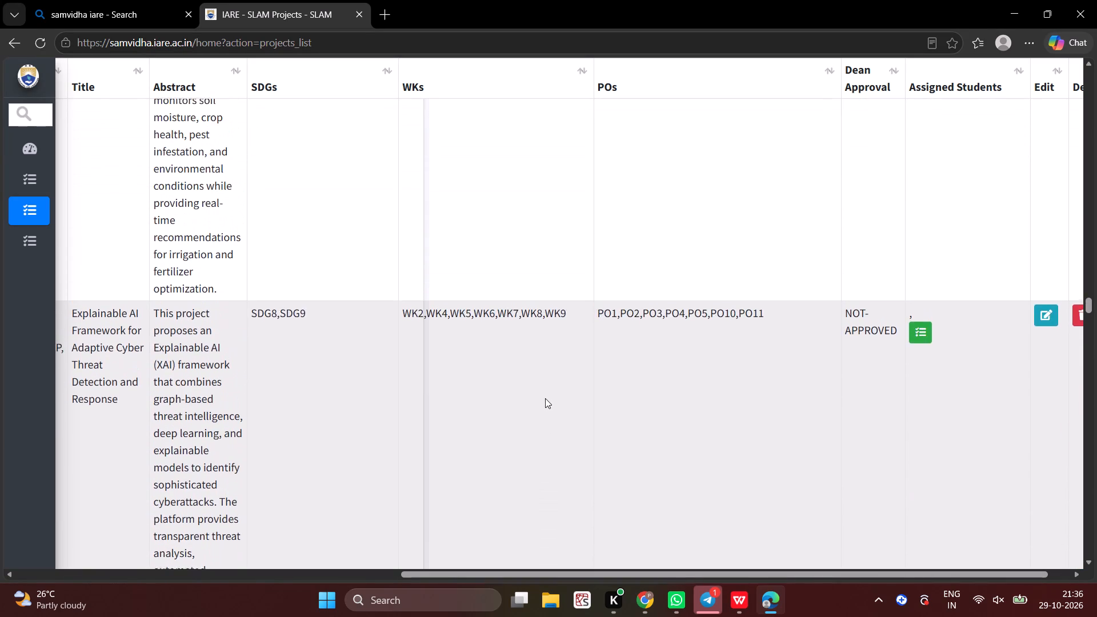
scroll(545, 398, "up", 5)
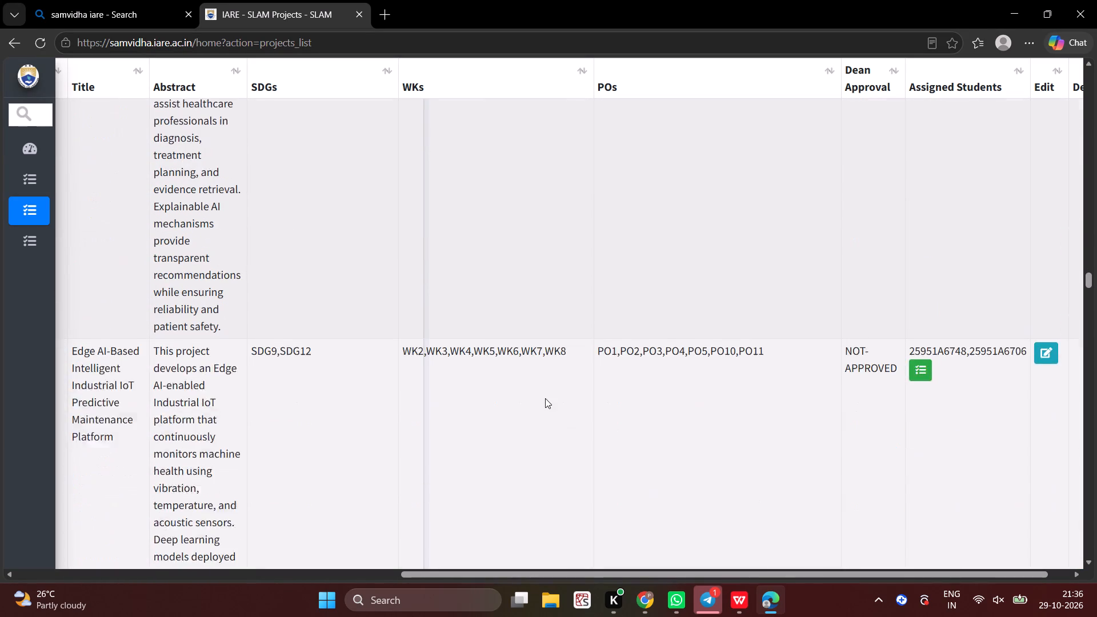
scroll(545, 398, "down", 4)
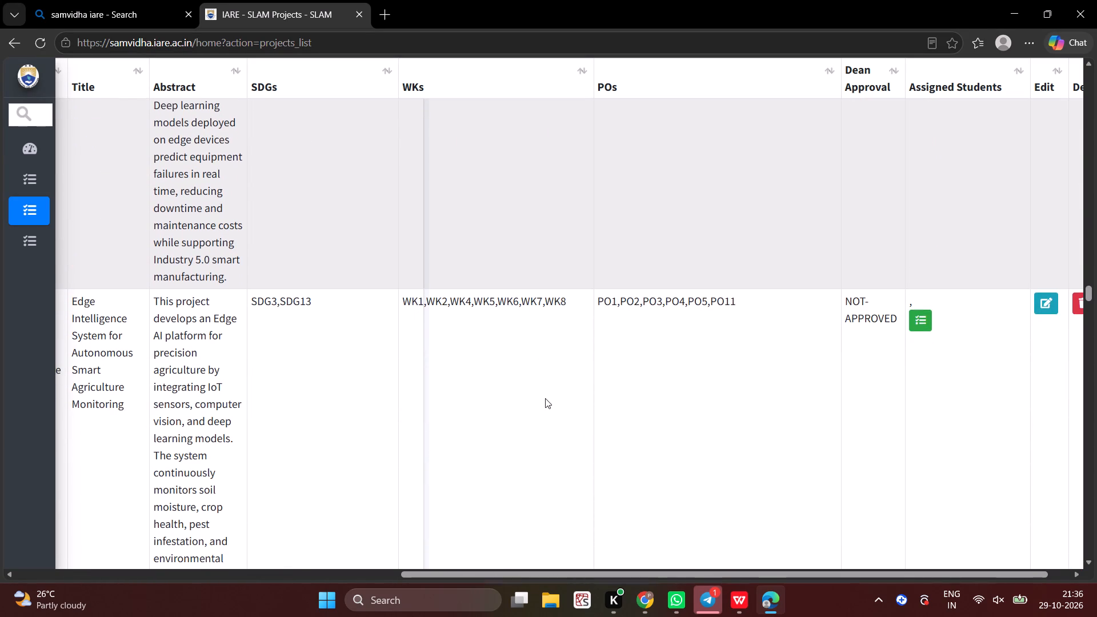
scroll(616, 416, "right", 1)
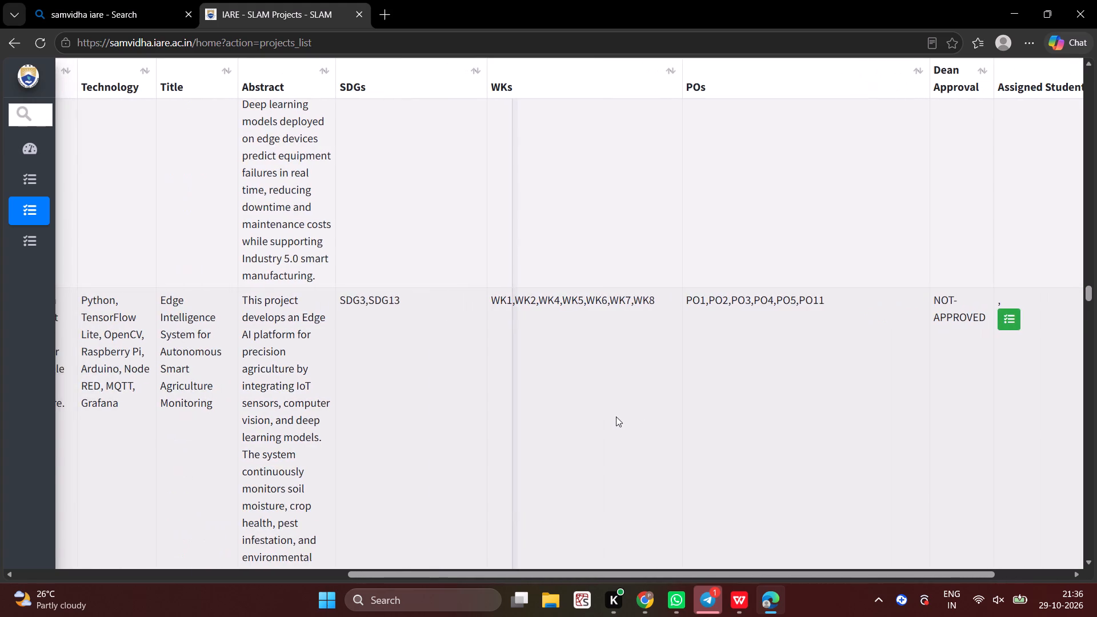
scroll(616, 416, "up", 5)
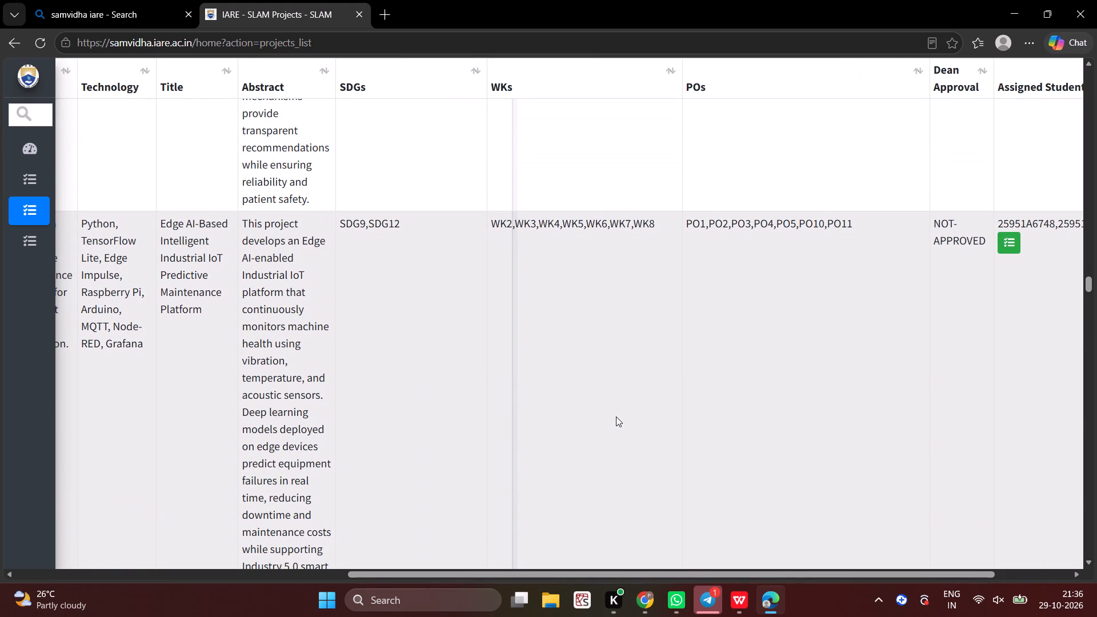
scroll(616, 416, "down", 3)
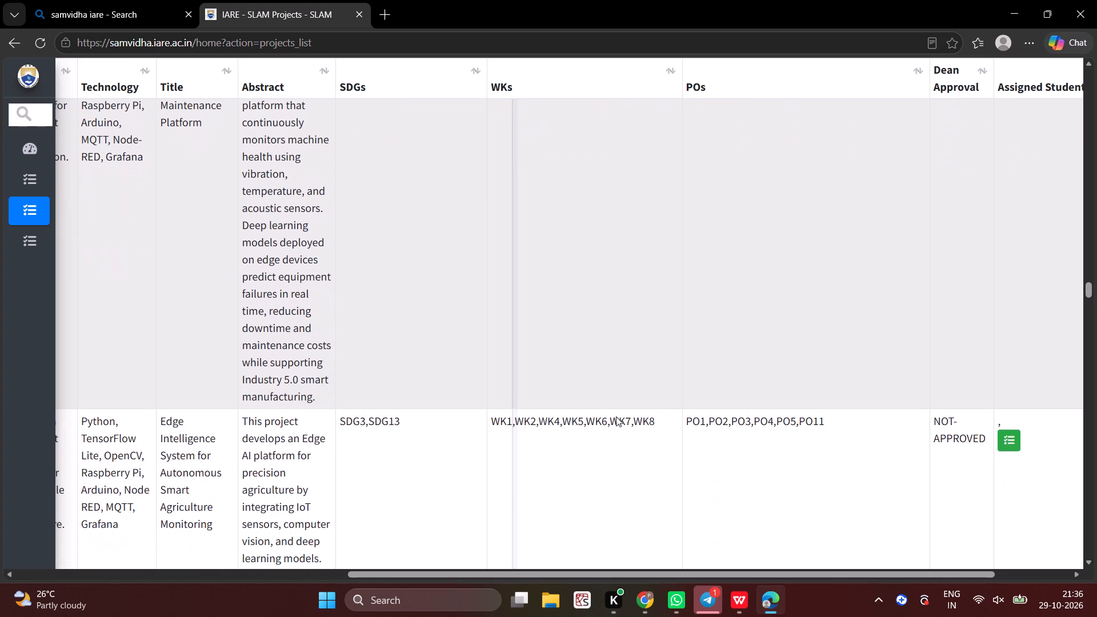
scroll(616, 416, "down", 2)
scroll(616, 416, "right", 1)
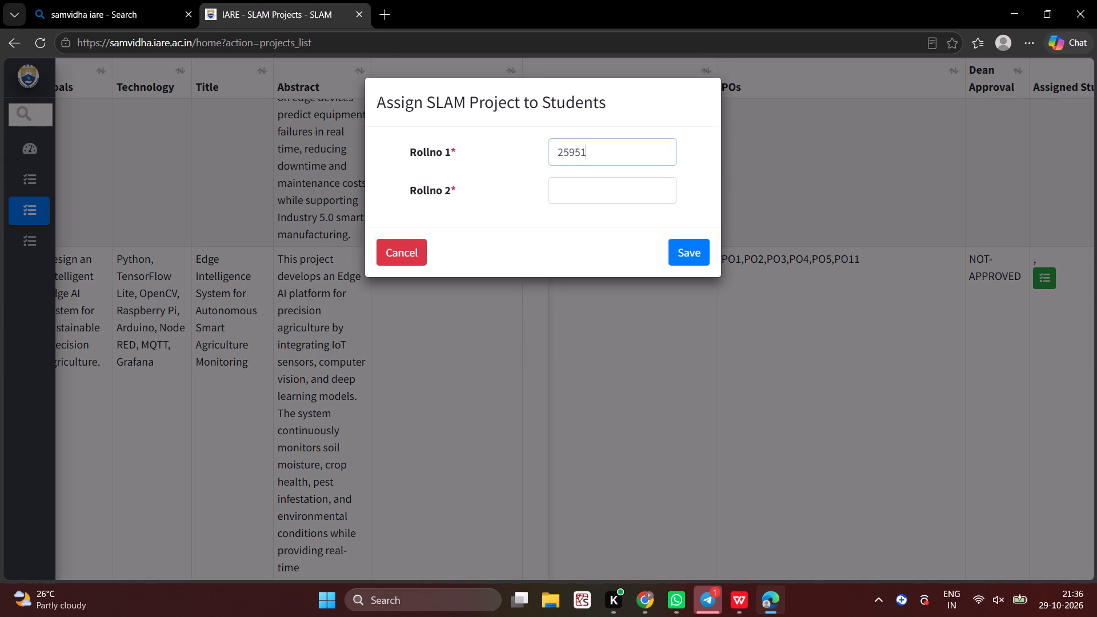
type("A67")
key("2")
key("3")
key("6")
Enter the second student's roll number, remove the extra digit from the first one, and save the smart agriculture project's assignment.
left_click(580, 182)
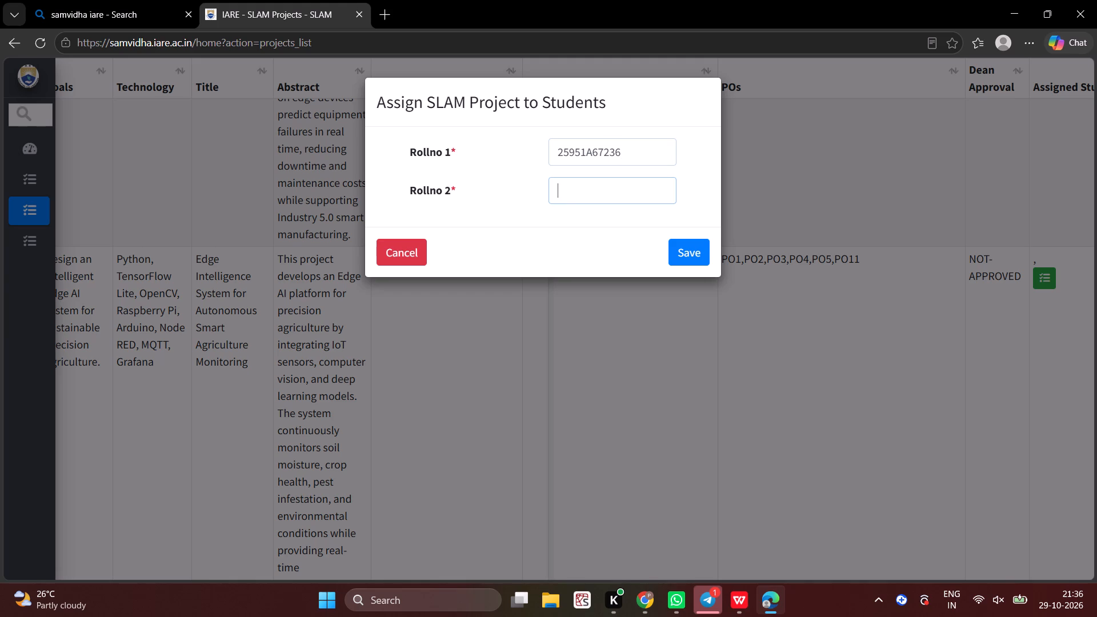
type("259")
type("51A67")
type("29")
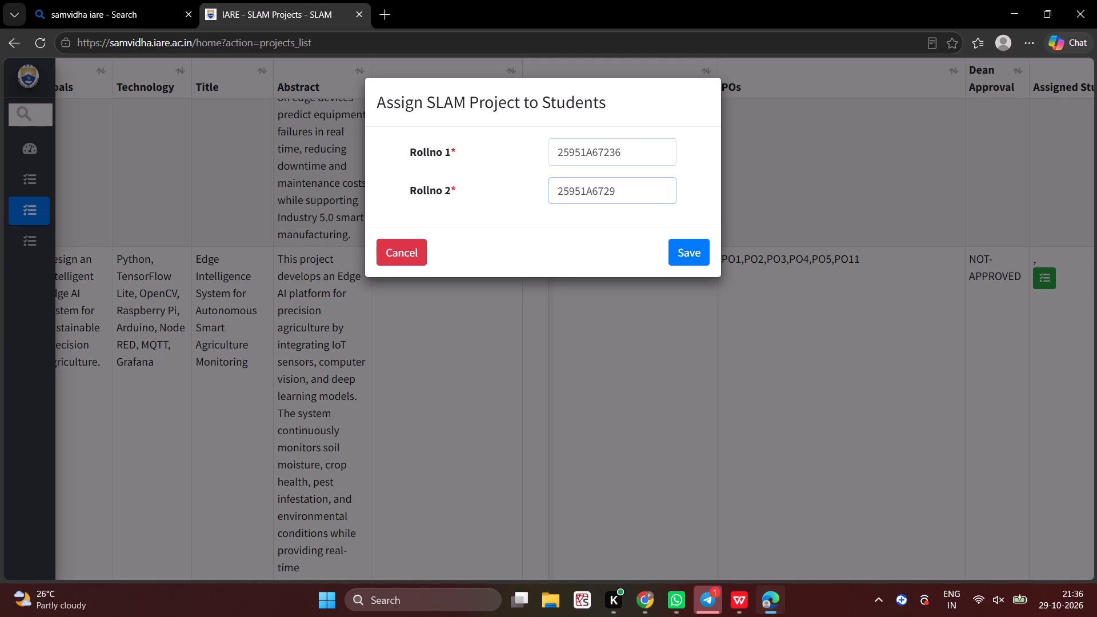
left_click(611, 154)
key("BackSpace")
left_click(692, 250)
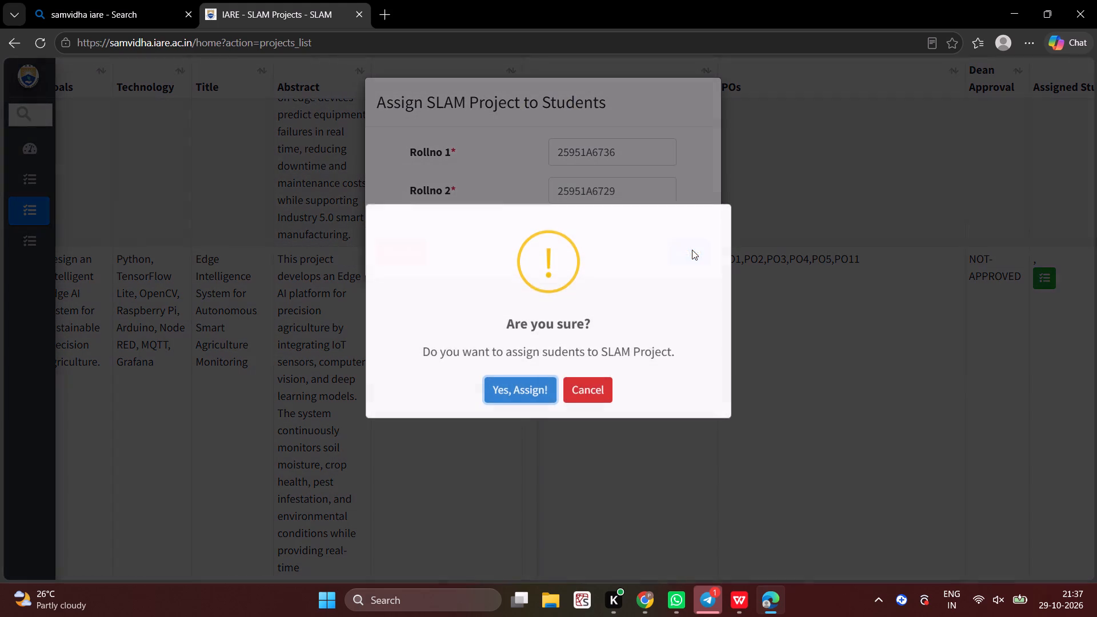
left_click(529, 404)
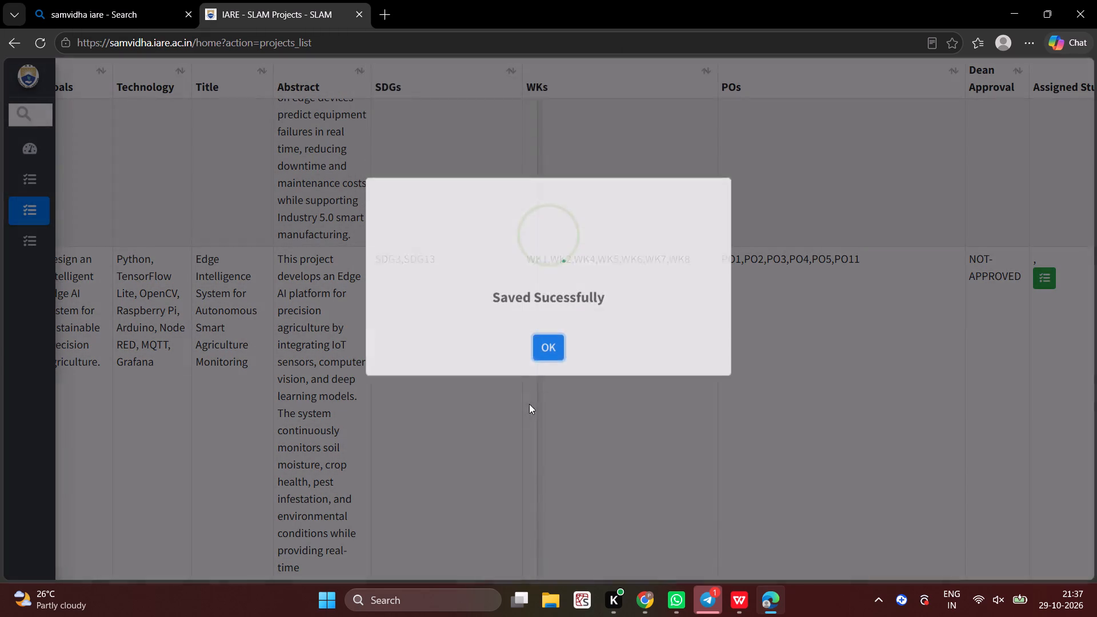
left_click(555, 384)
Find the Explainable AI Framework for Adaptive Cyber Threat Detection and Response project and check its assigned students.
scroll(555, 384, "down", 1)
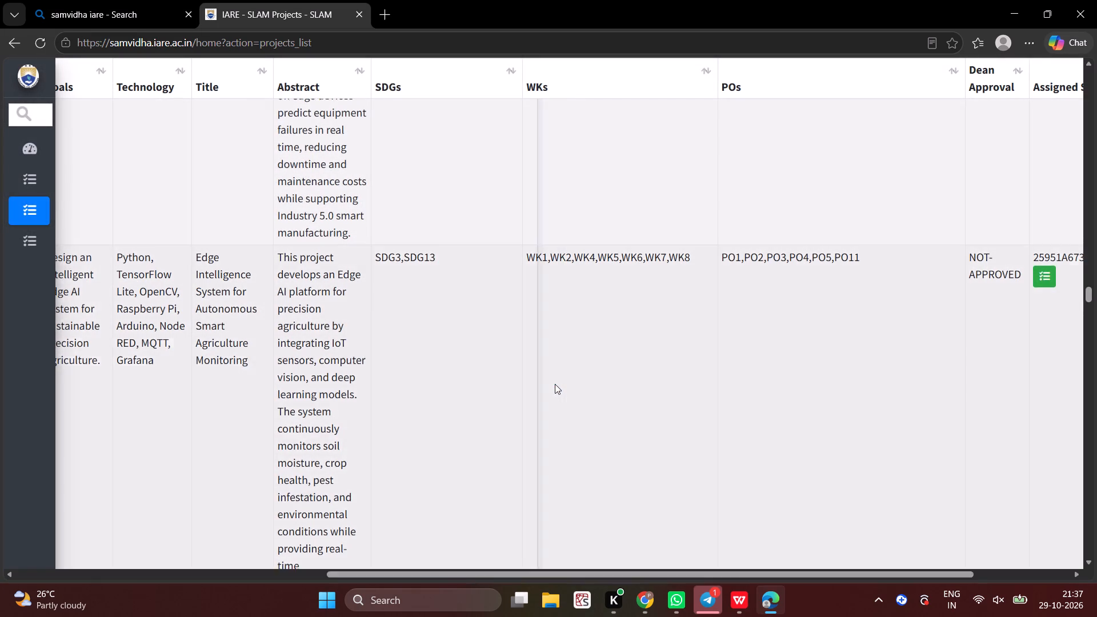
scroll(555, 384, "down", 4)
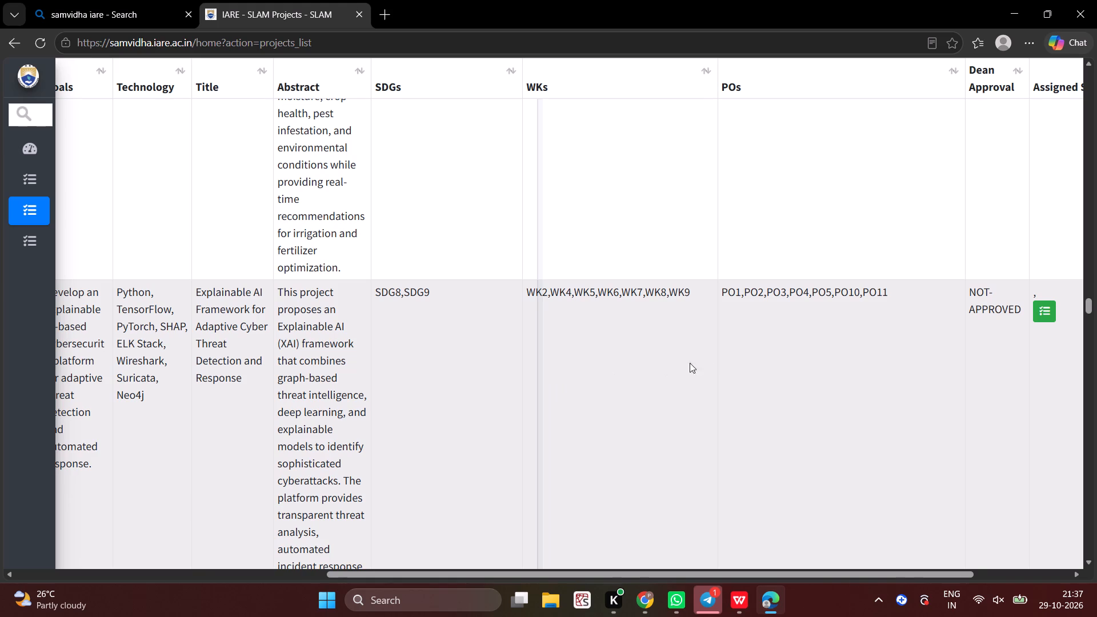
scroll(708, 363, "left", 1)
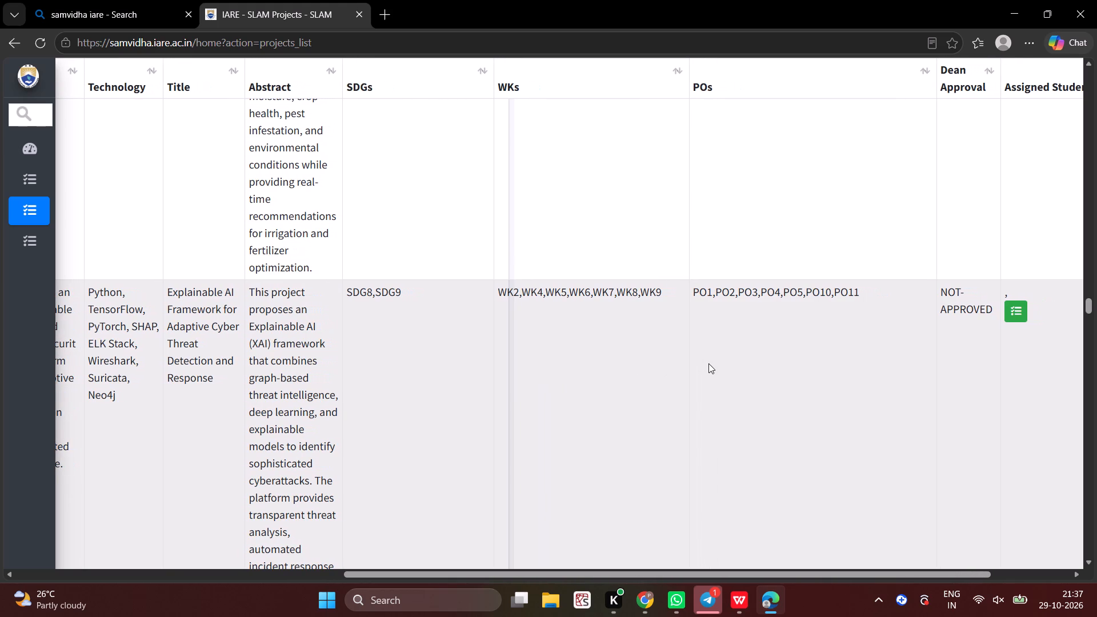
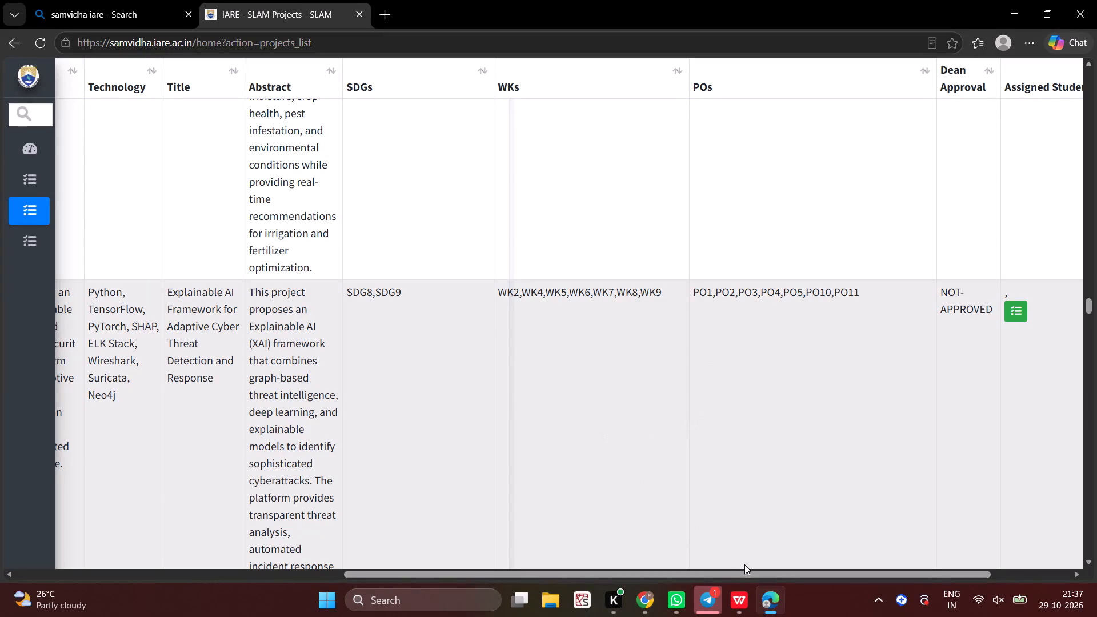
Start a student assignment for the Explainable AI Framework for Adaptive Cyber Threat Detection and Response project and enter the first student's roll number.
scroll(744, 564, "left", 1)
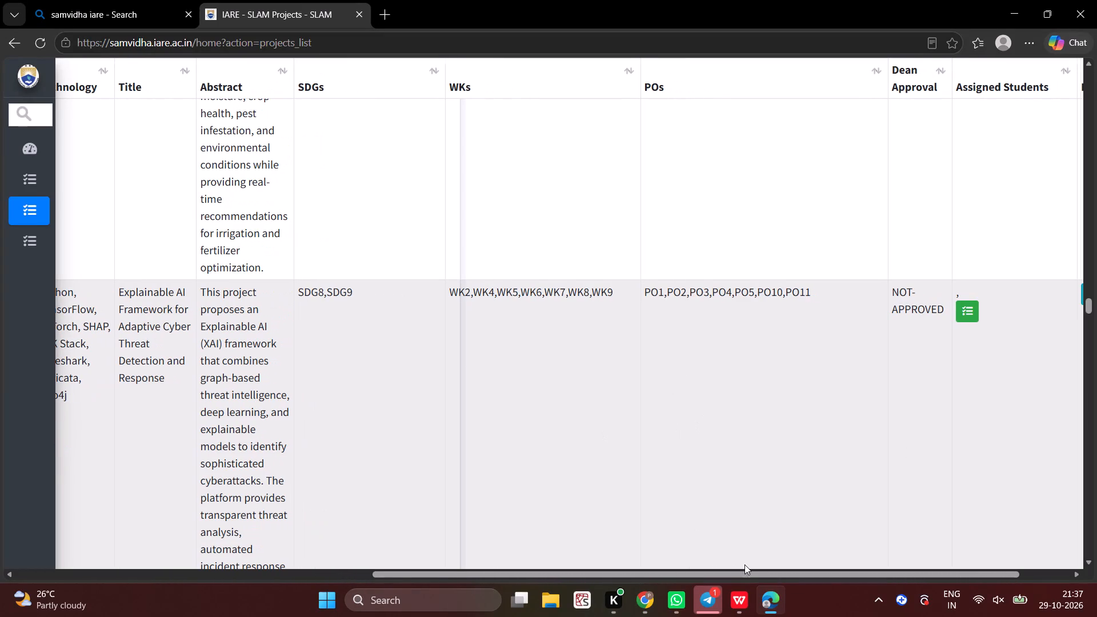
scroll(744, 564, "left", 1)
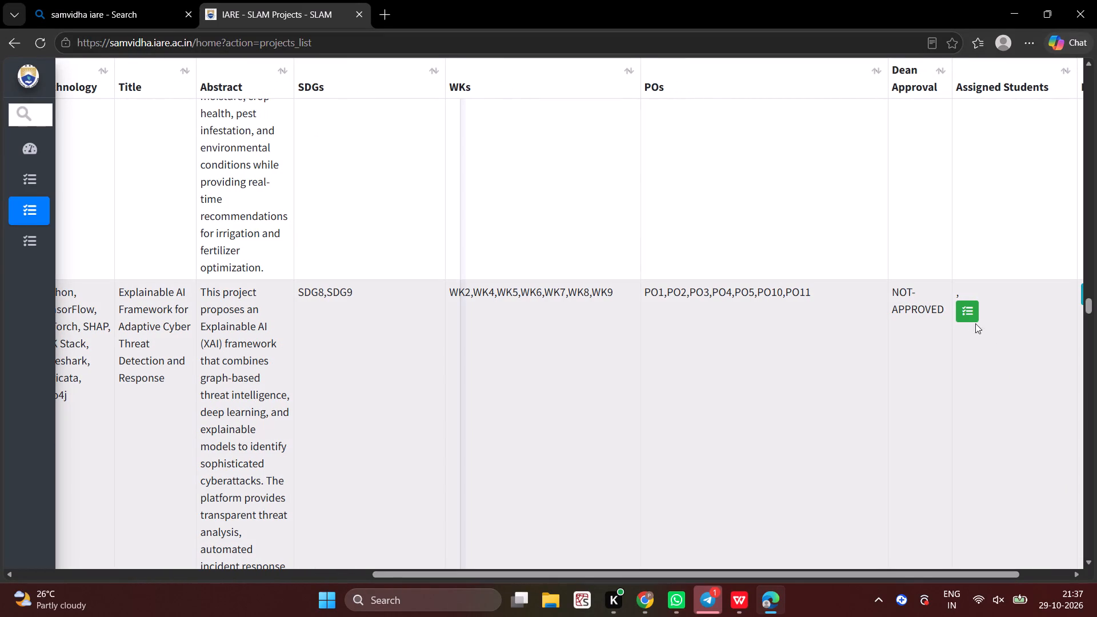
left_click(971, 316)
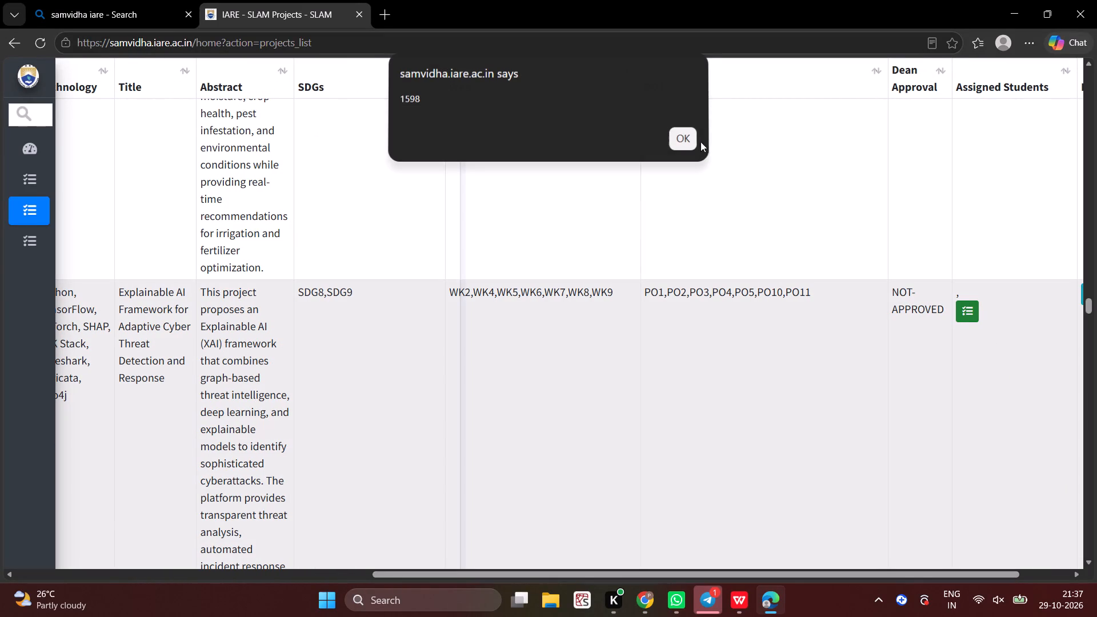
left_click(695, 134)
left_click(691, 137)
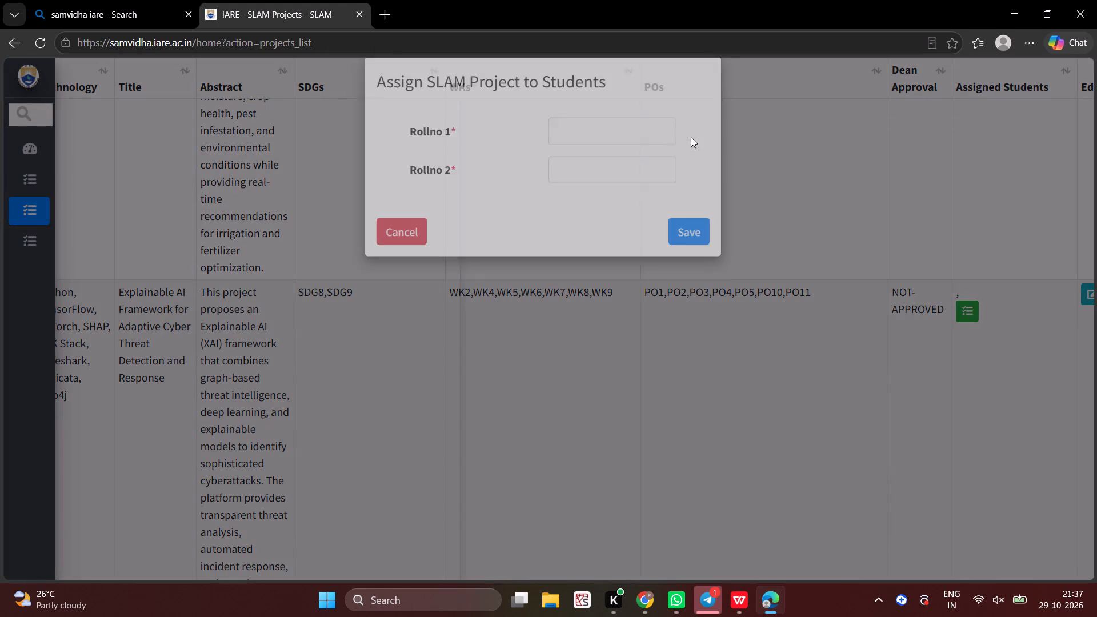
left_click(580, 154)
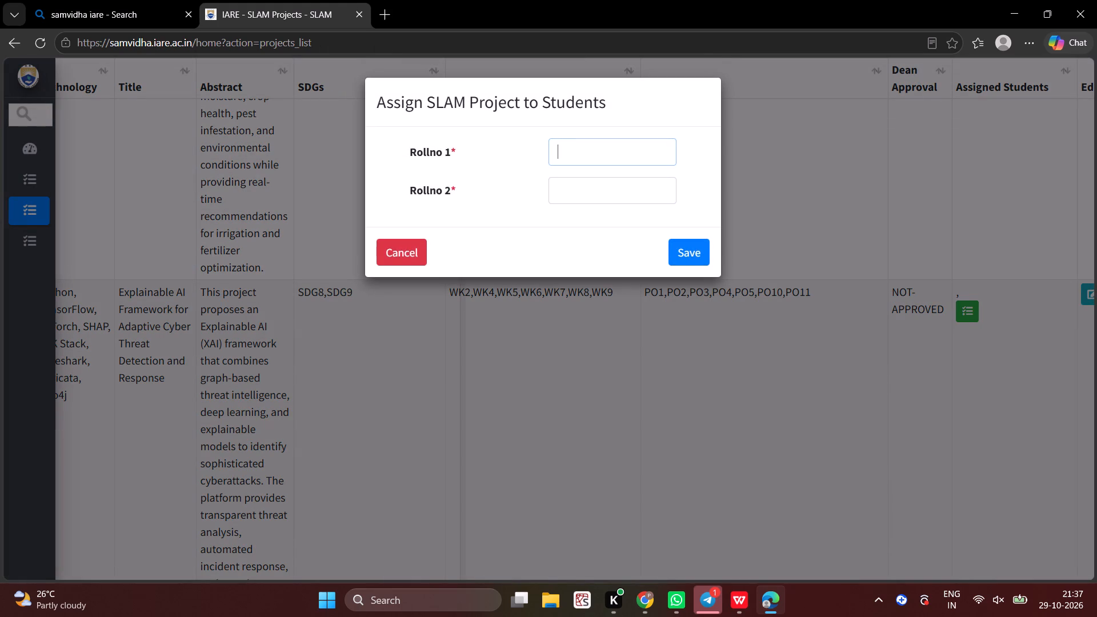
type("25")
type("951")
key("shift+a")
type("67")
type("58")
Enter the second student's roll number, then save and confirm the cyber threat detection project's assignment.
left_click(584, 198)
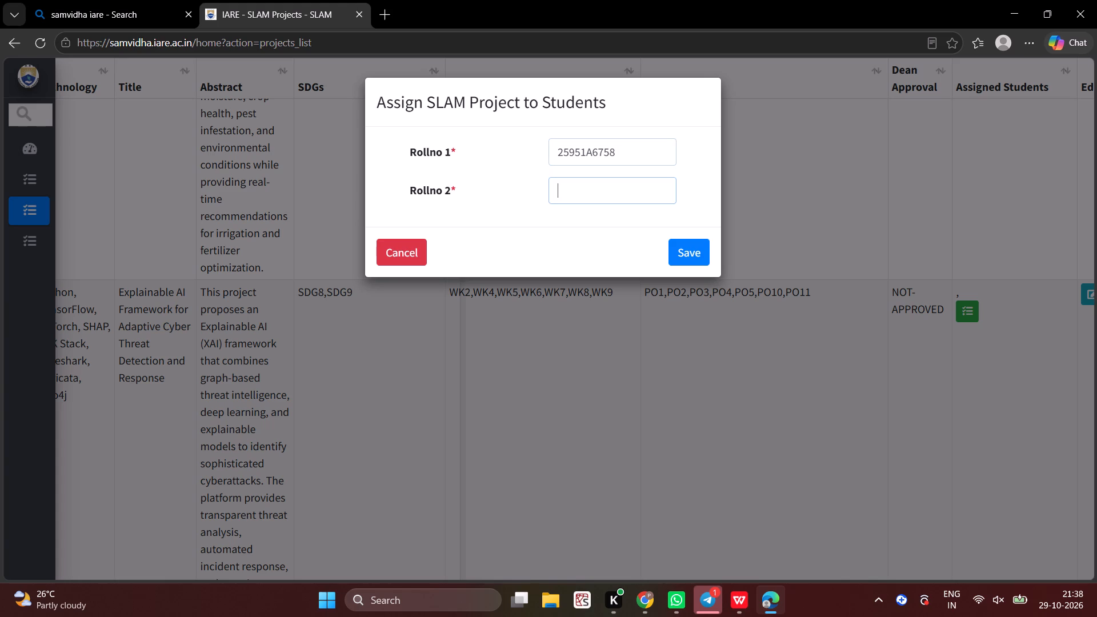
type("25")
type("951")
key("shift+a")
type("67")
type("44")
left_click(681, 257)
left_click(522, 399)
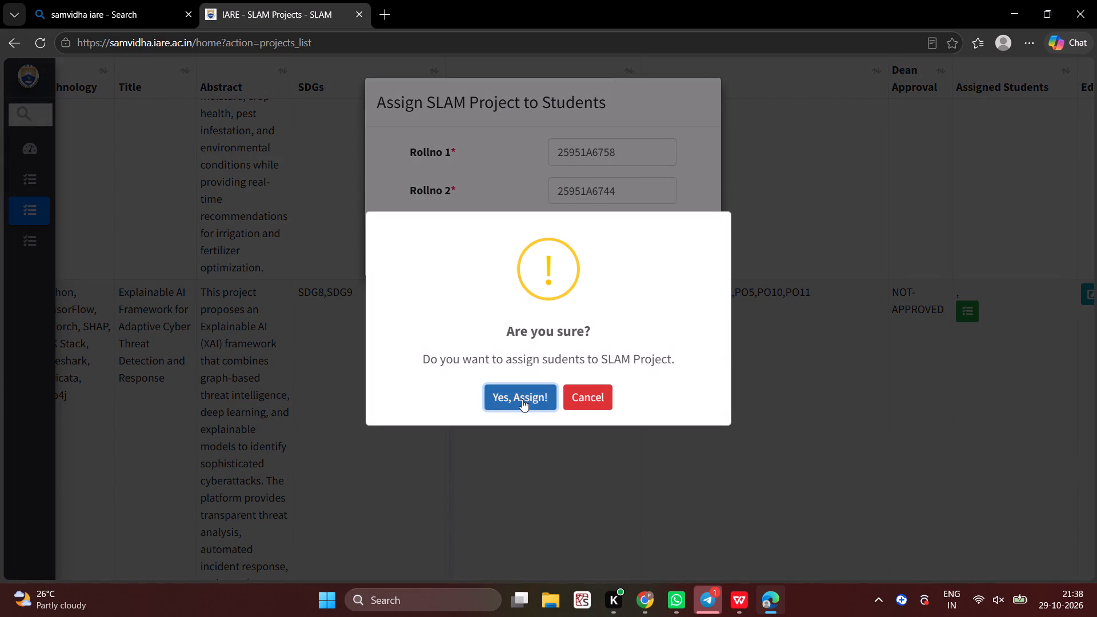
left_click(548, 399)
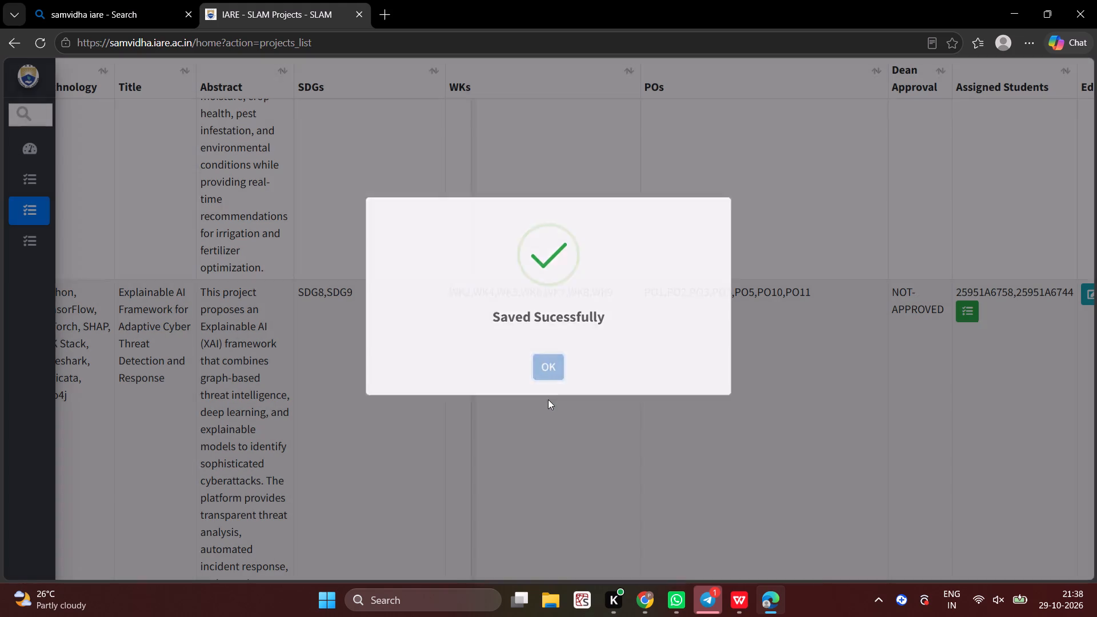
Find the project listed after the cyber threat detection one and check its assigned students.
scroll(542, 395, "down", 1)
scroll(540, 392, "left", 1)
scroll(540, 392, "down", 6)
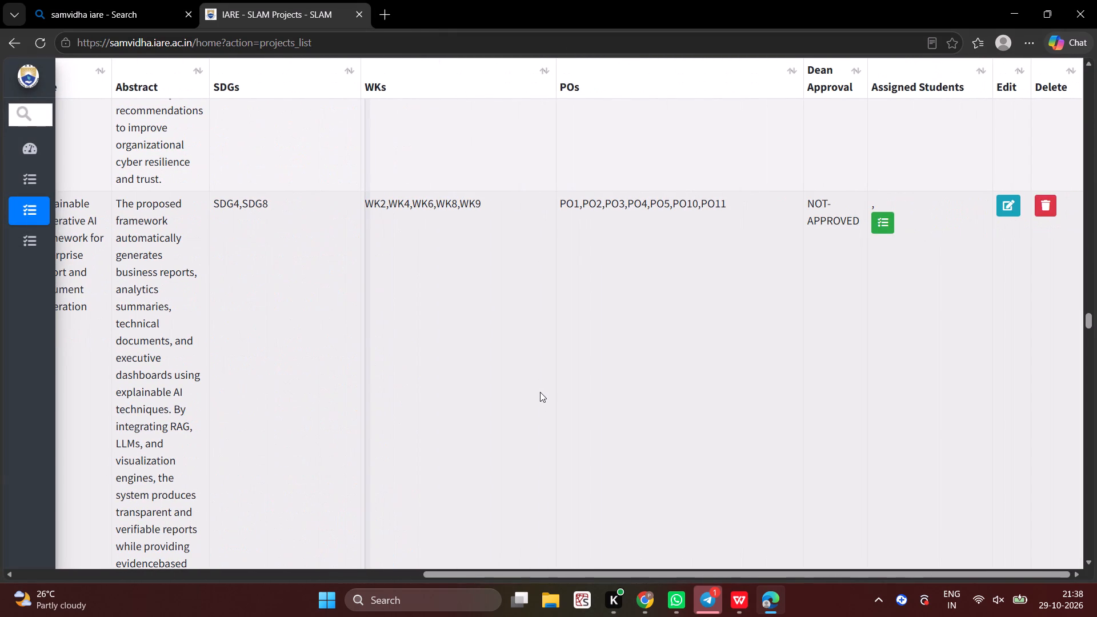
scroll(655, 364, "down", 1)
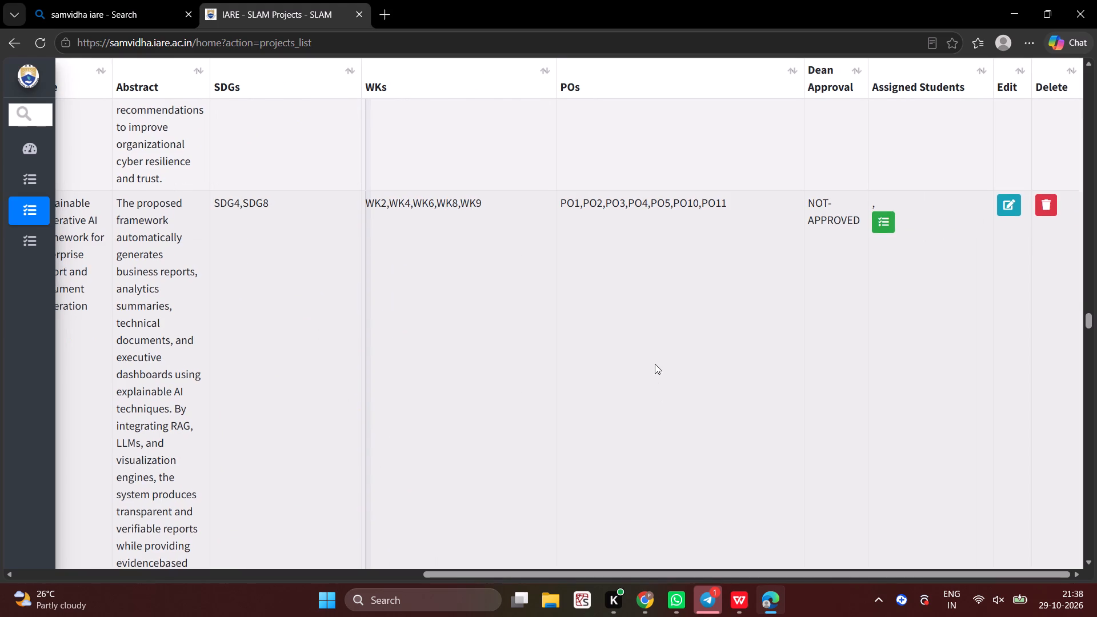
scroll(655, 364, "down", 1)
scroll(655, 364, "left", 1)
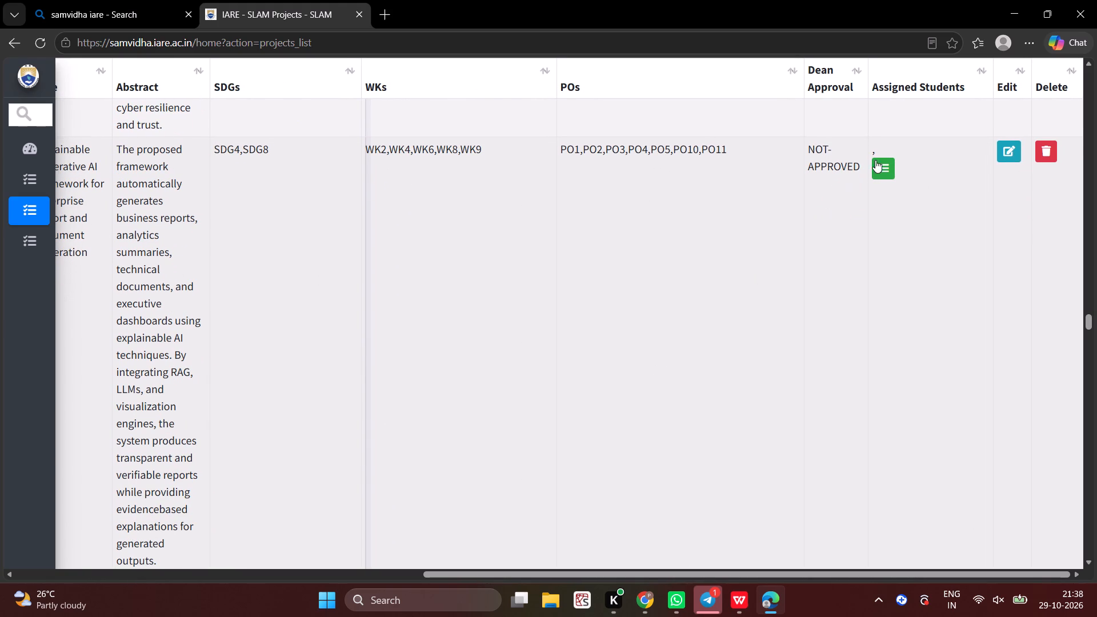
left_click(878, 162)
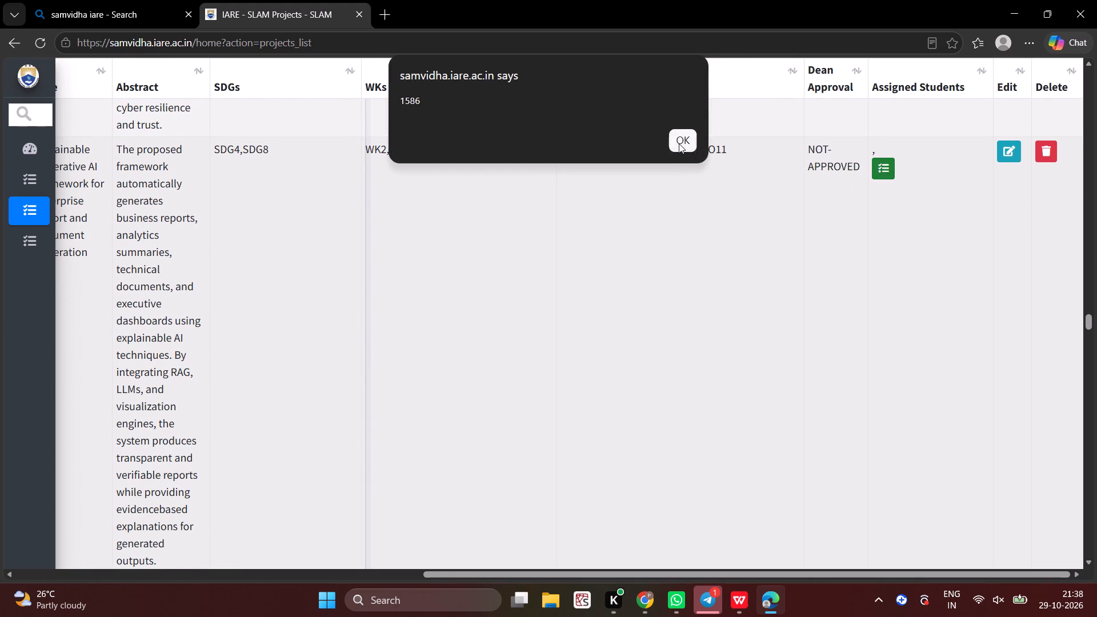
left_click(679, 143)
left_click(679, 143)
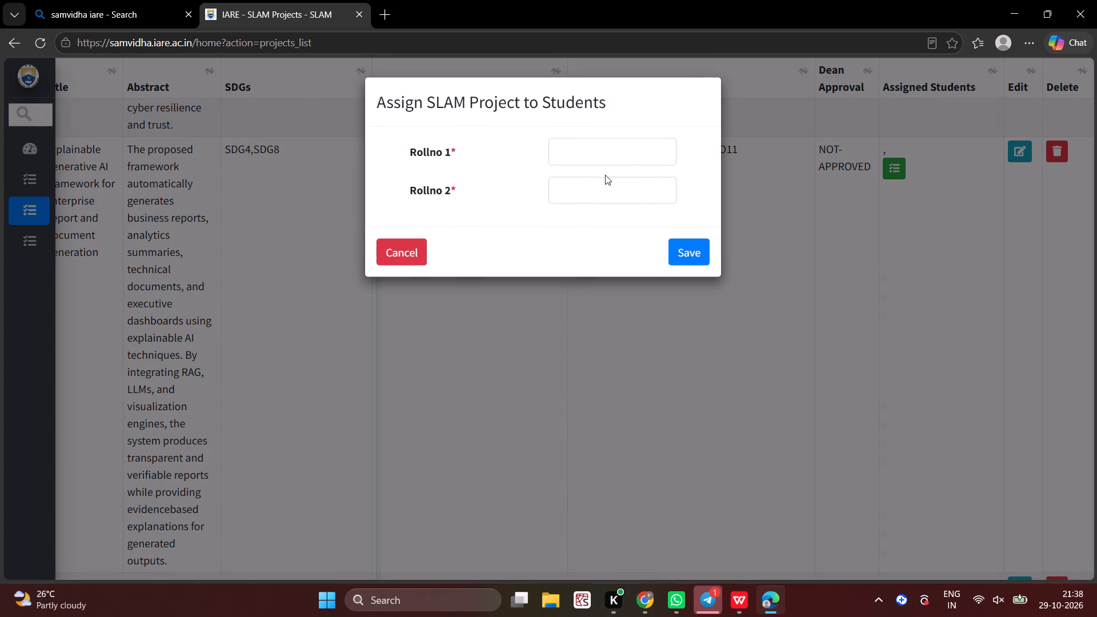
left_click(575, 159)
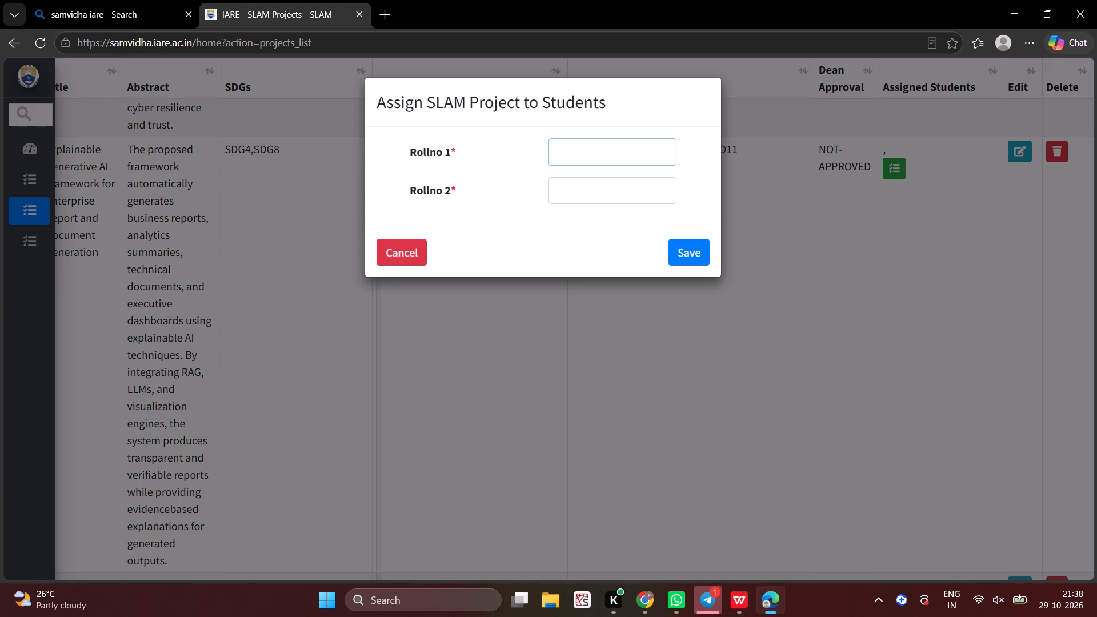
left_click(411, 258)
Check the title of the project listed after the cyber threat detection one.
scroll(411, 258, "right", 3)
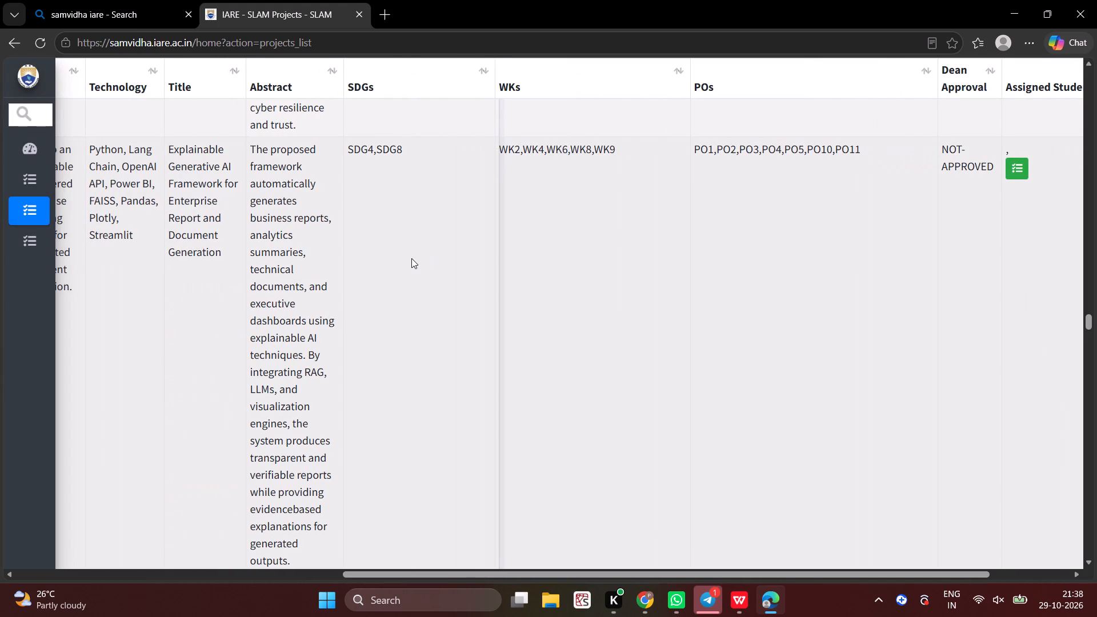
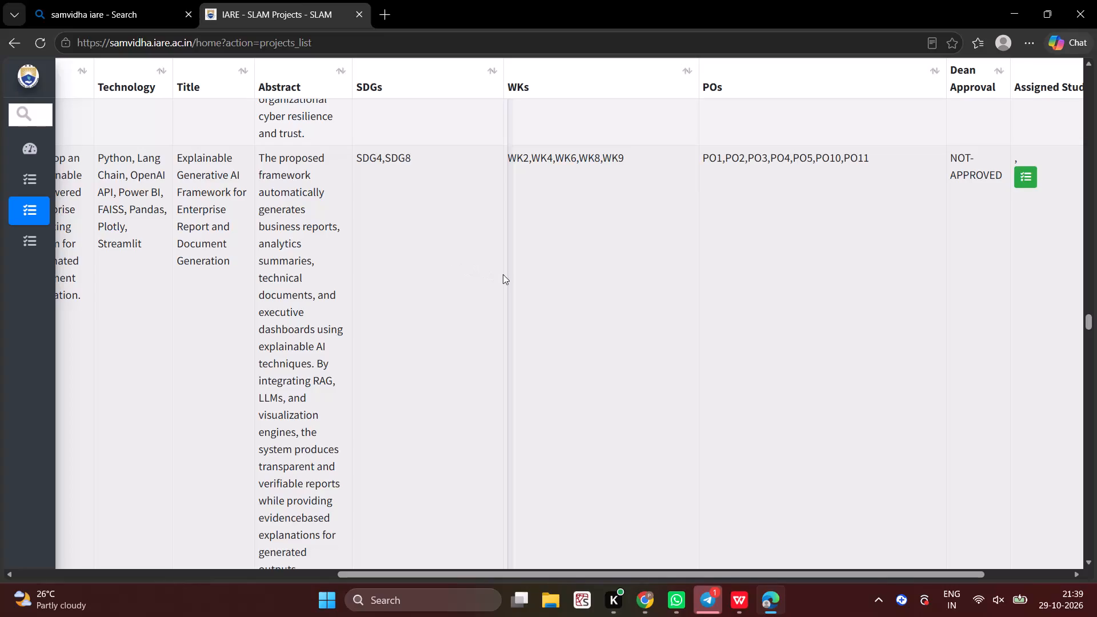
Start a student assignment for the Explainable Generative AI Framework for Enterprise Report and Document Generation project and enter the first student's roll number.
left_click(1020, 177)
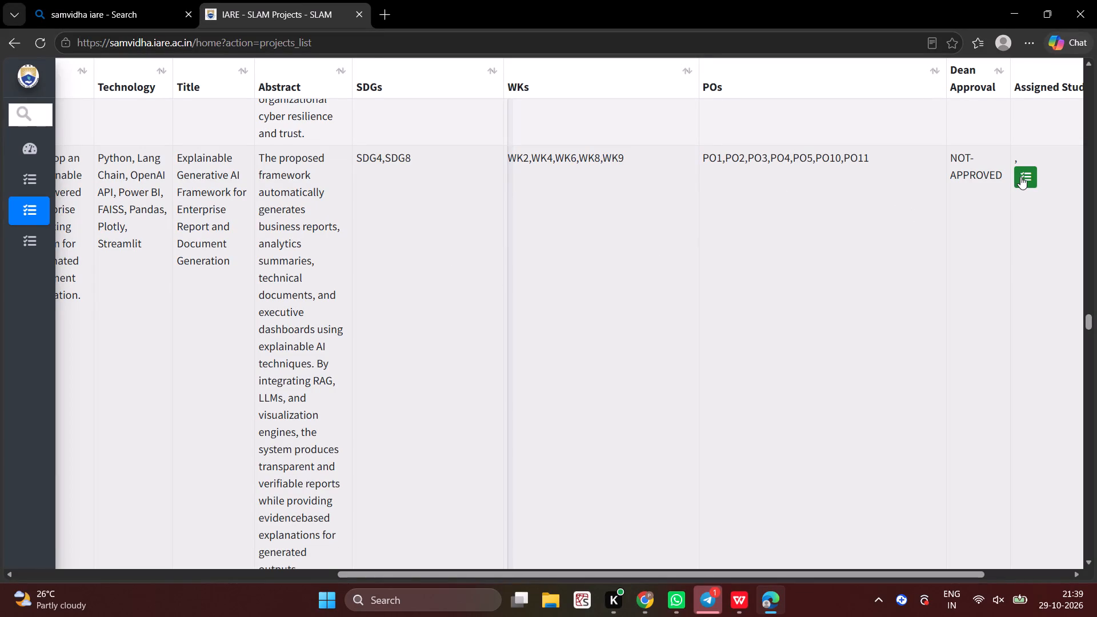
left_click(695, 138)
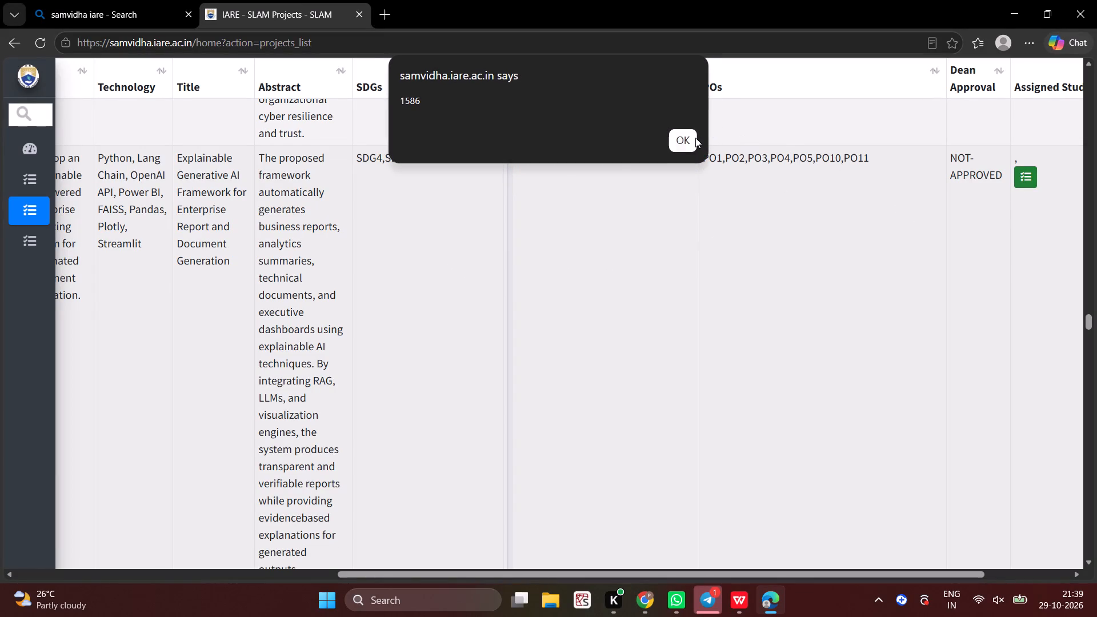
left_click(687, 139)
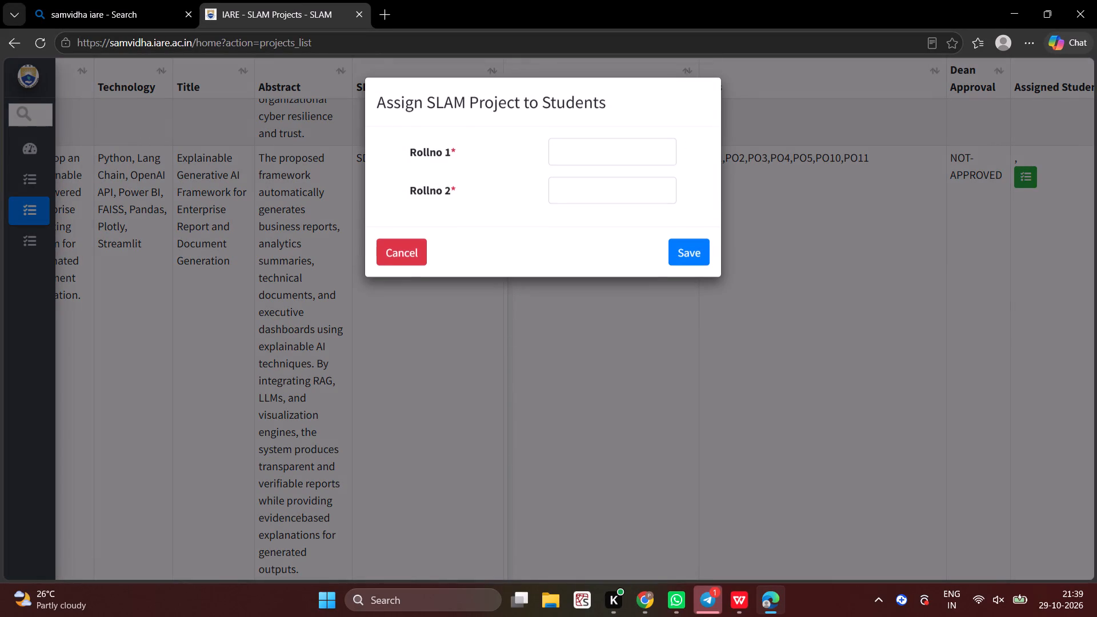
left_click(604, 146)
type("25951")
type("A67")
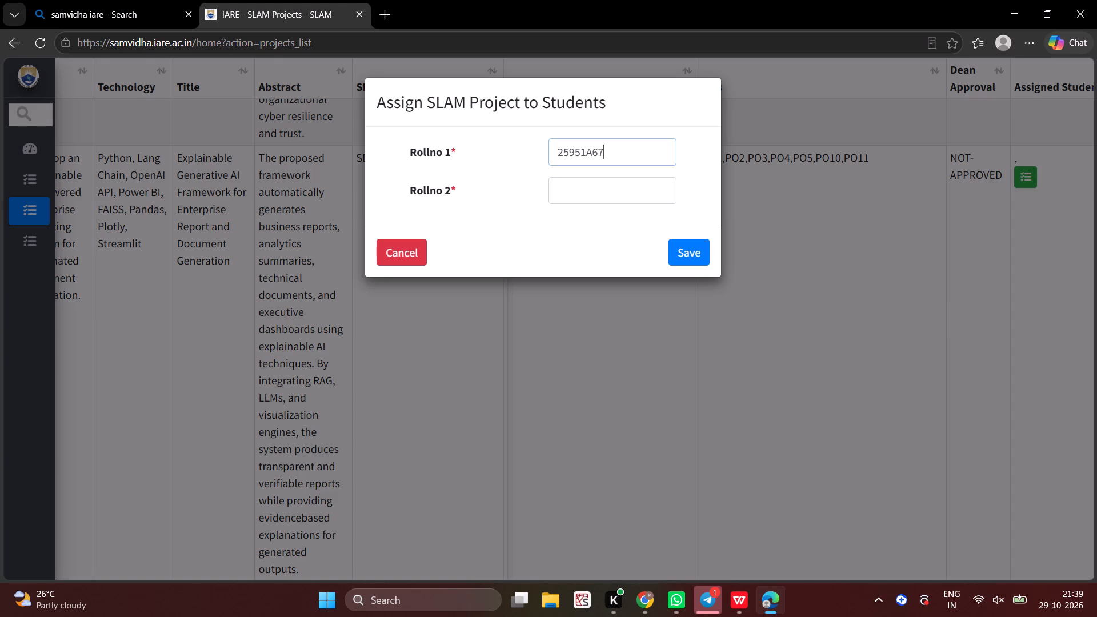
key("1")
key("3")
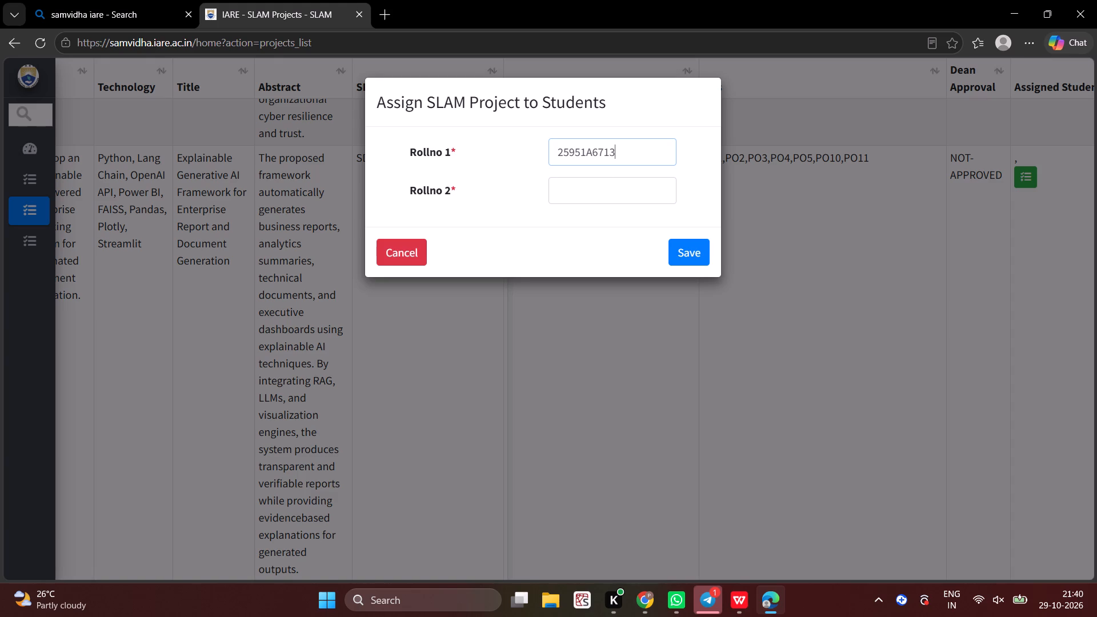
Enter the second student's roll number, then save and confirm the enterprise report generation project's assignment.
left_click(595, 185)
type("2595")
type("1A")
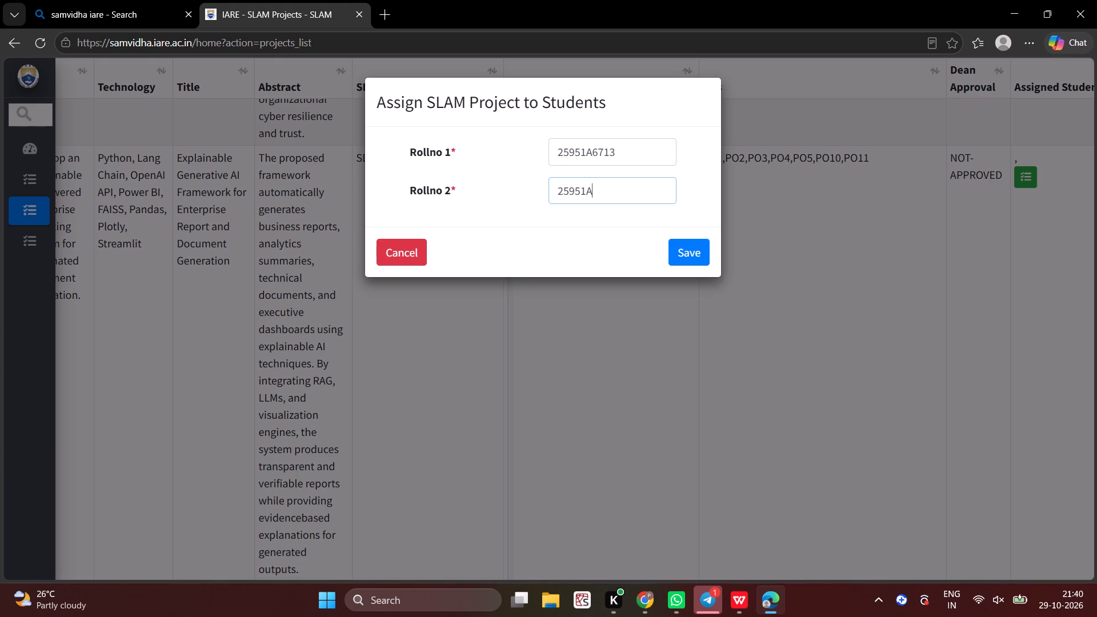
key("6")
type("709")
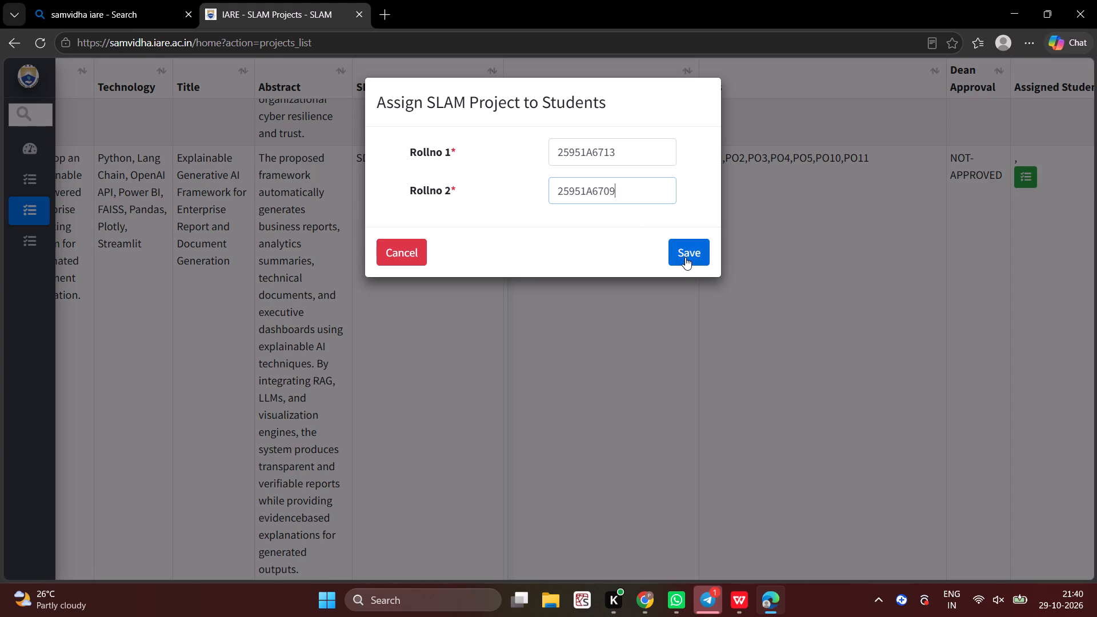
left_click(685, 255)
left_click(490, 405)
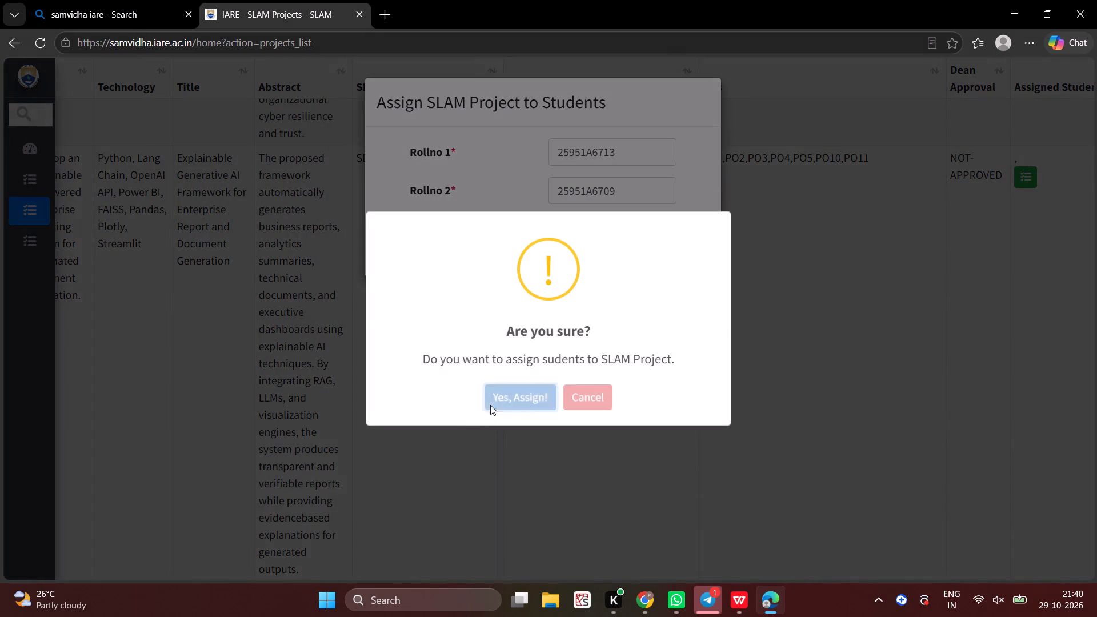
left_click(570, 395)
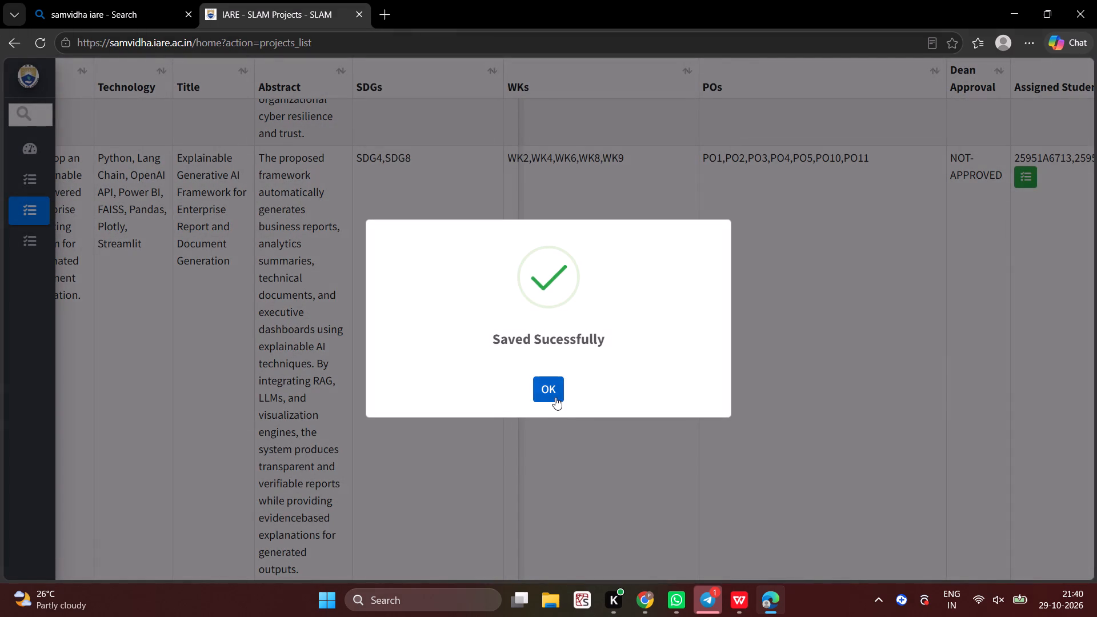
left_click(552, 396)
Start a student assignment for the Federated Deep Learning Framework for Secure Financial Fraud Detection project and enter the first student's roll number.
scroll(552, 396, "left", 2)
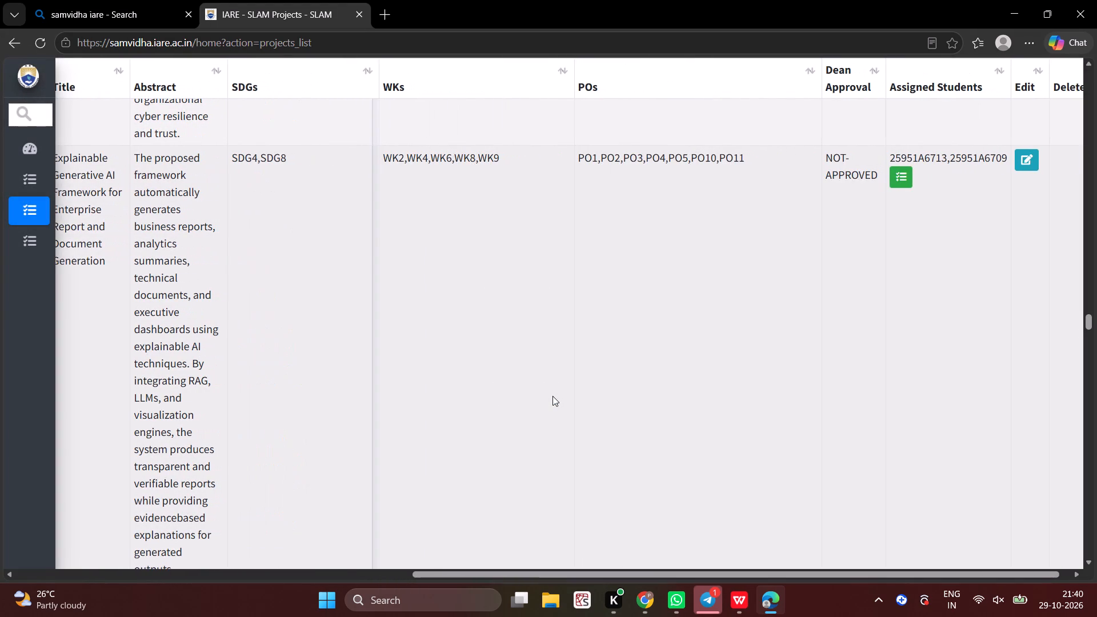
scroll(552, 396, "left", 1)
scroll(552, 396, "down", 5)
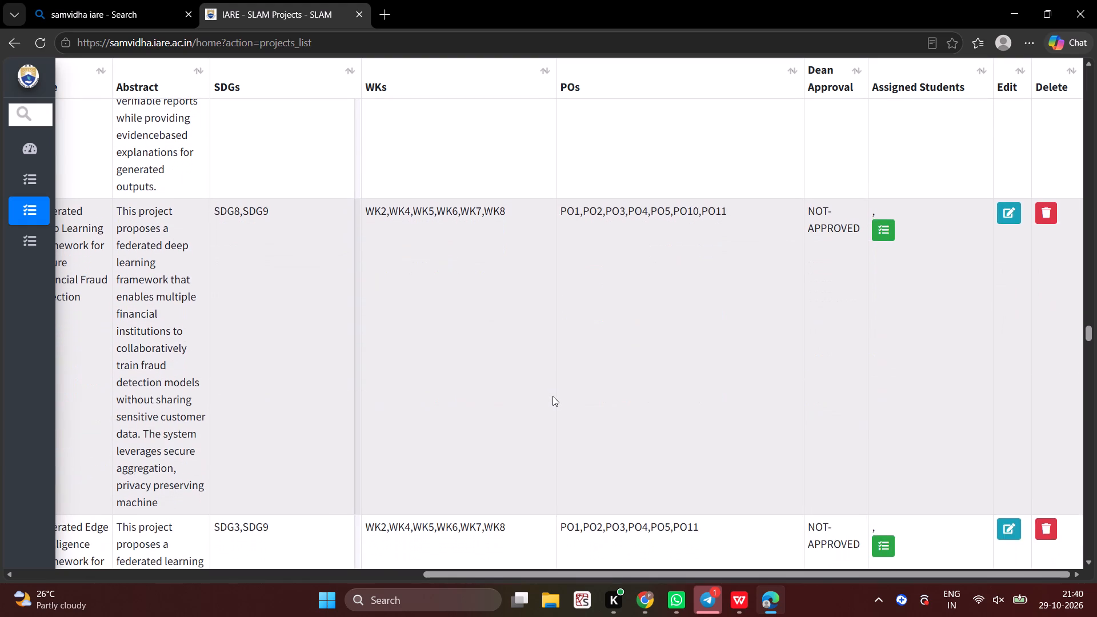
scroll(552, 396, "right", 2)
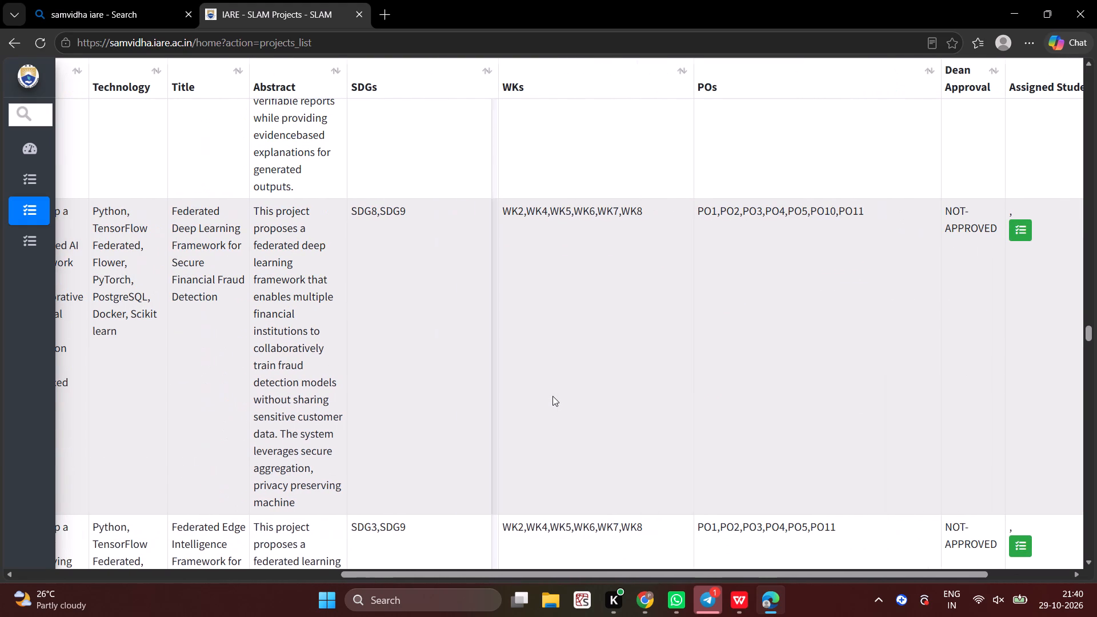
scroll(552, 396, "right", 1)
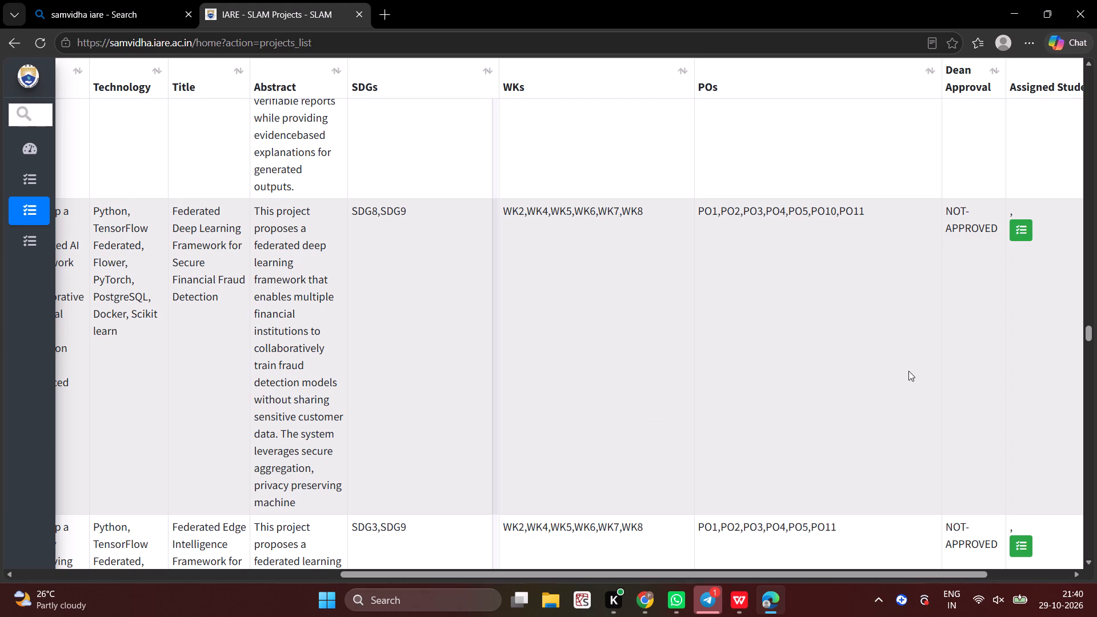
left_click(1030, 227)
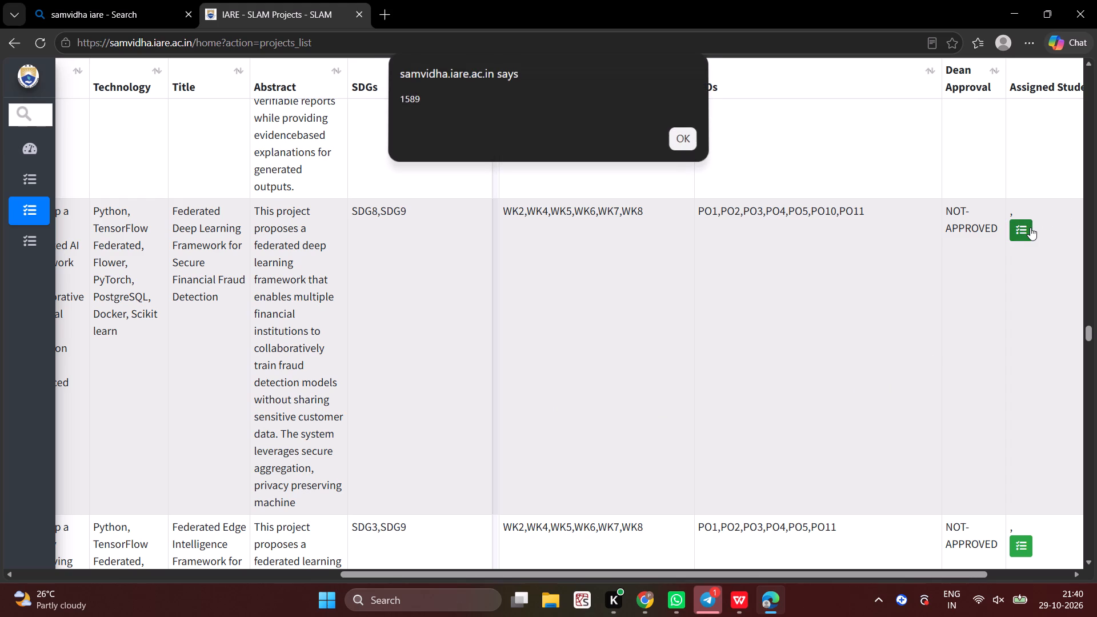
left_click(682, 143)
left_click(682, 143)
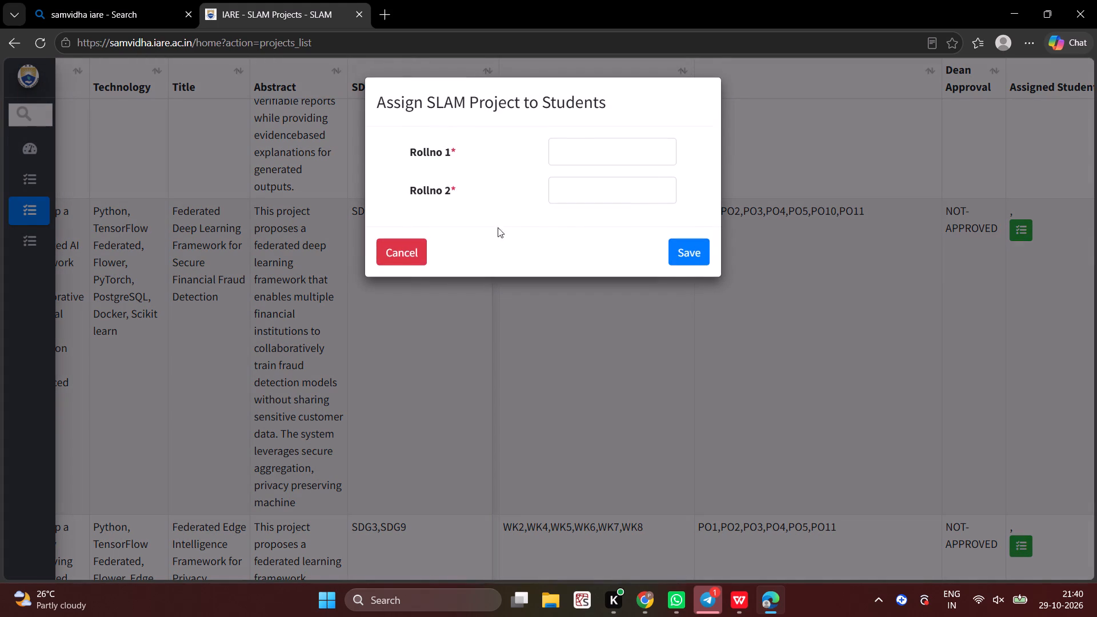
left_click(582, 163)
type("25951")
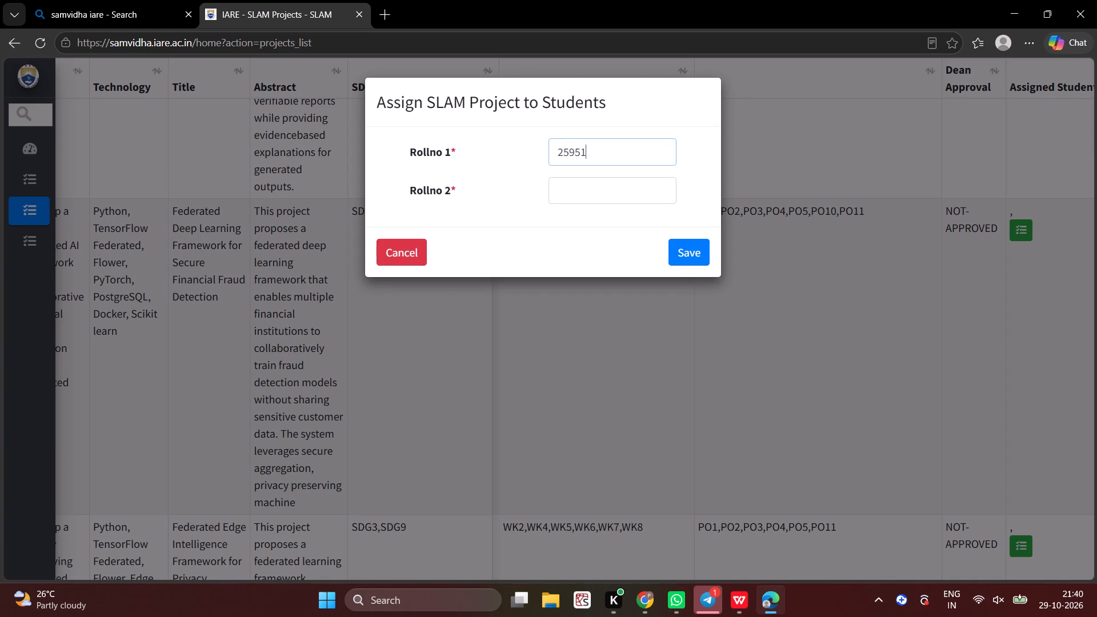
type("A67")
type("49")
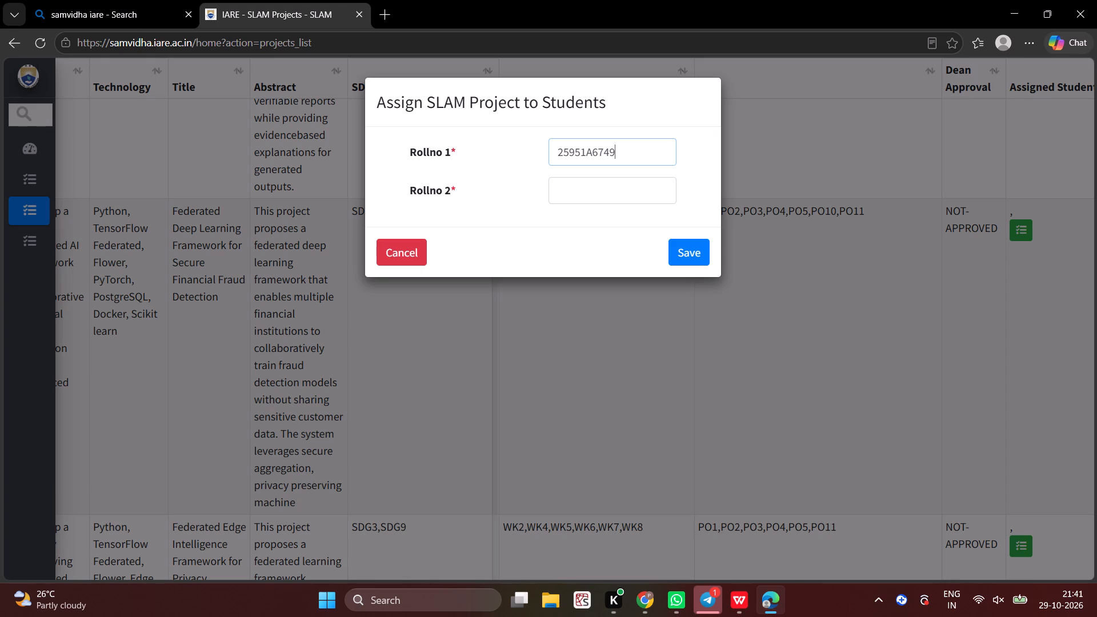
Enter the second student's roll number, then save and confirm the financial fraud detection project's assignment.
left_click(562, 195)
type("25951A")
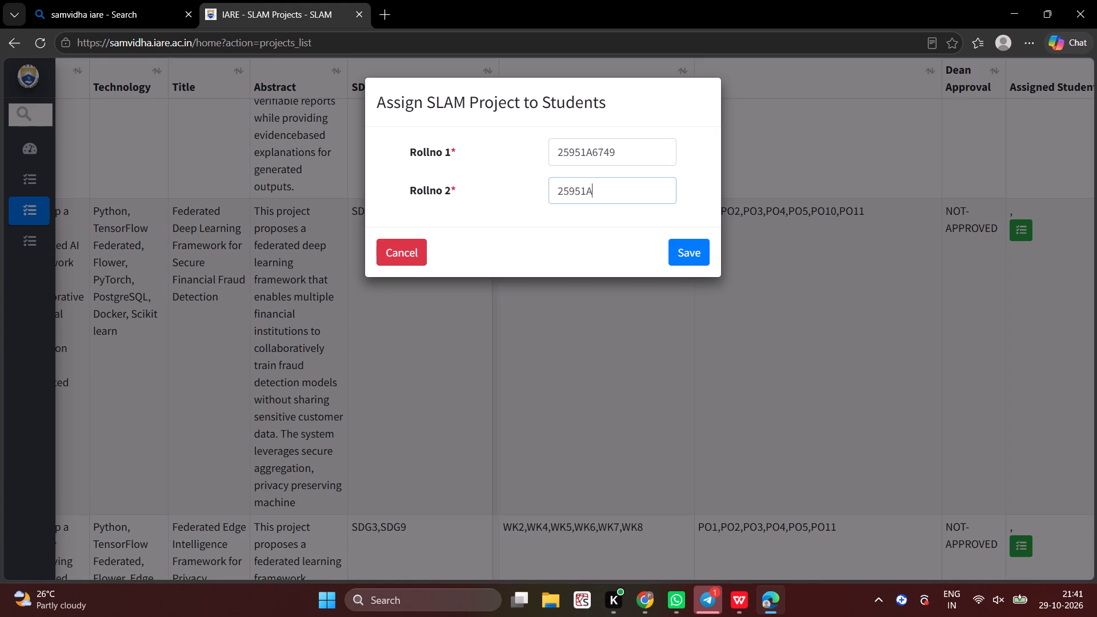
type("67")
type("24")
left_click(673, 244)
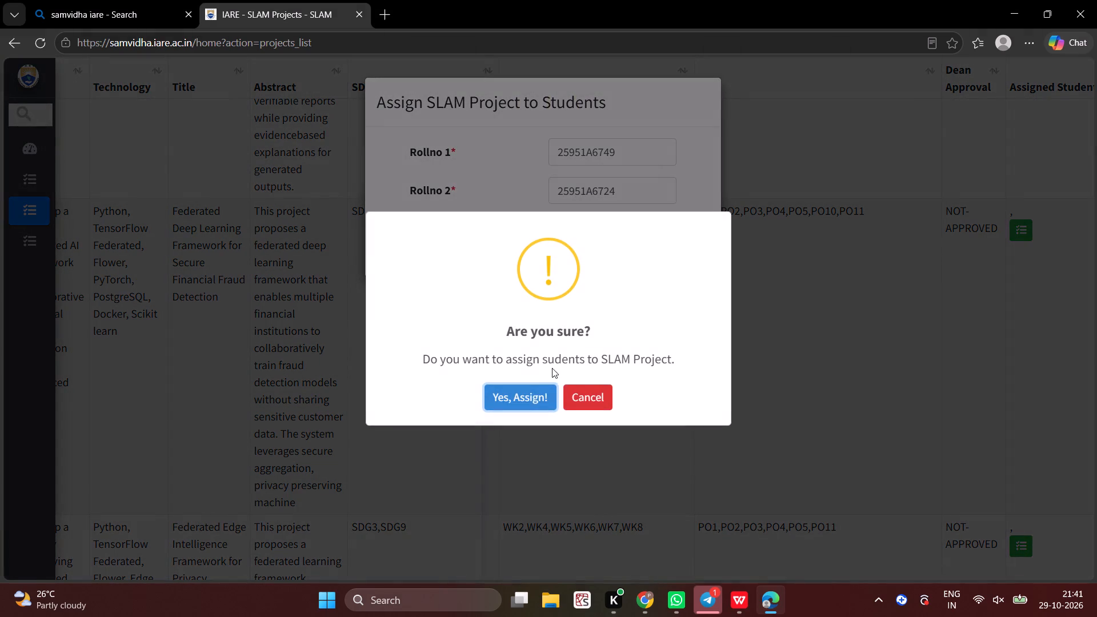
left_click(525, 392)
left_click(551, 390)
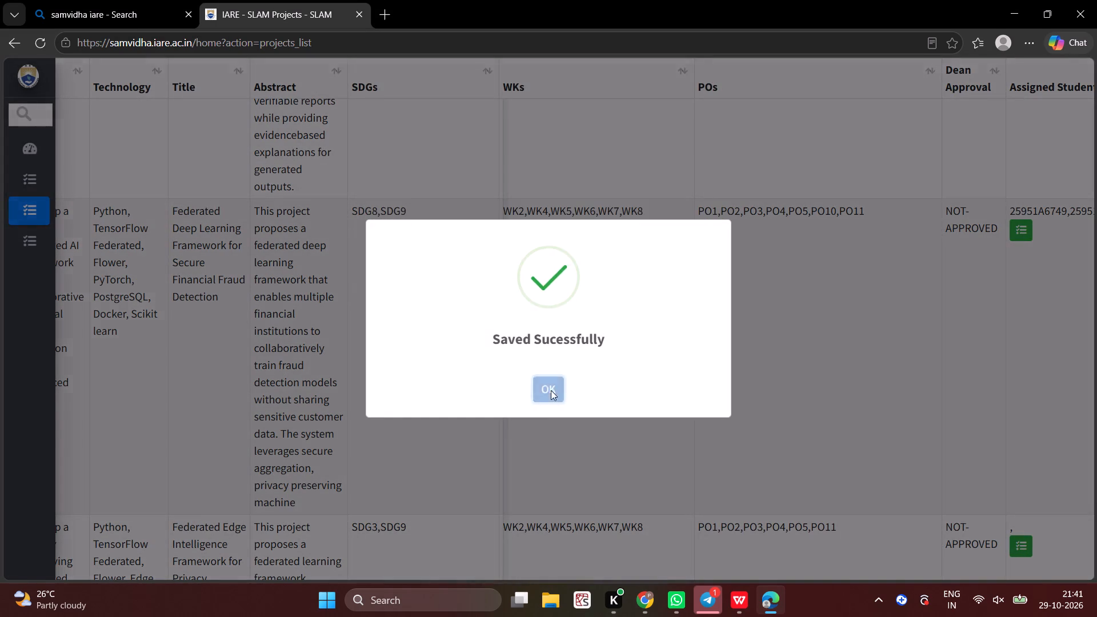
Start a student assignment for the Federated Edge Intelligence Framework for Privacy Preserving Smart Healthcare Analytics project and enter the first student's roll number.
scroll(551, 390, "down", 3)
scroll(551, 390, "left", 3)
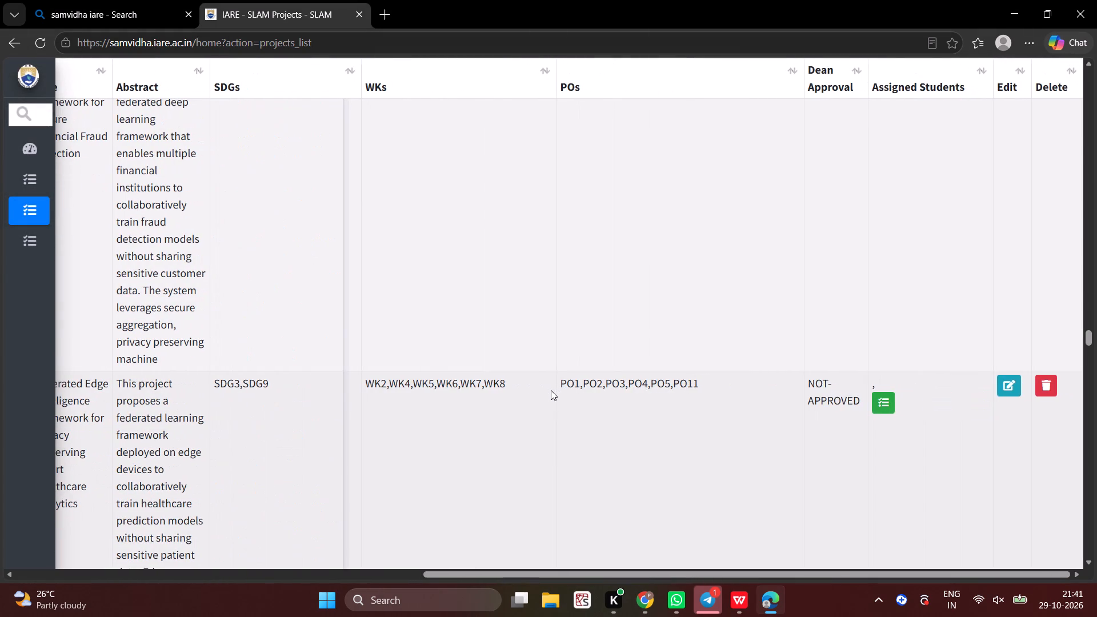
scroll(551, 390, "right", 2)
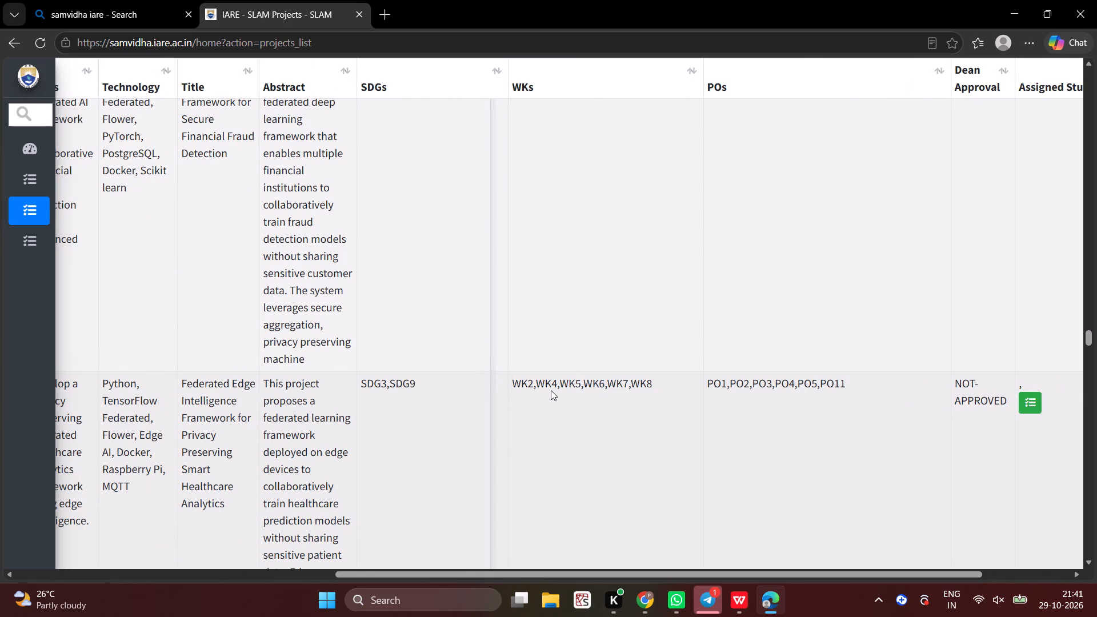
scroll(551, 390, "left", 4)
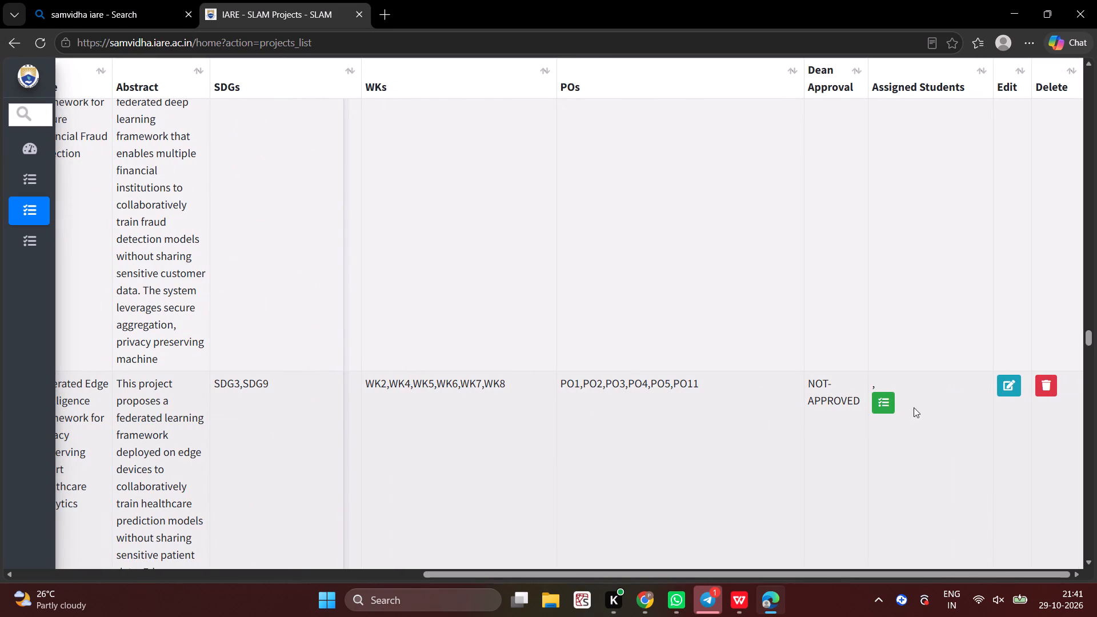
left_click(884, 404)
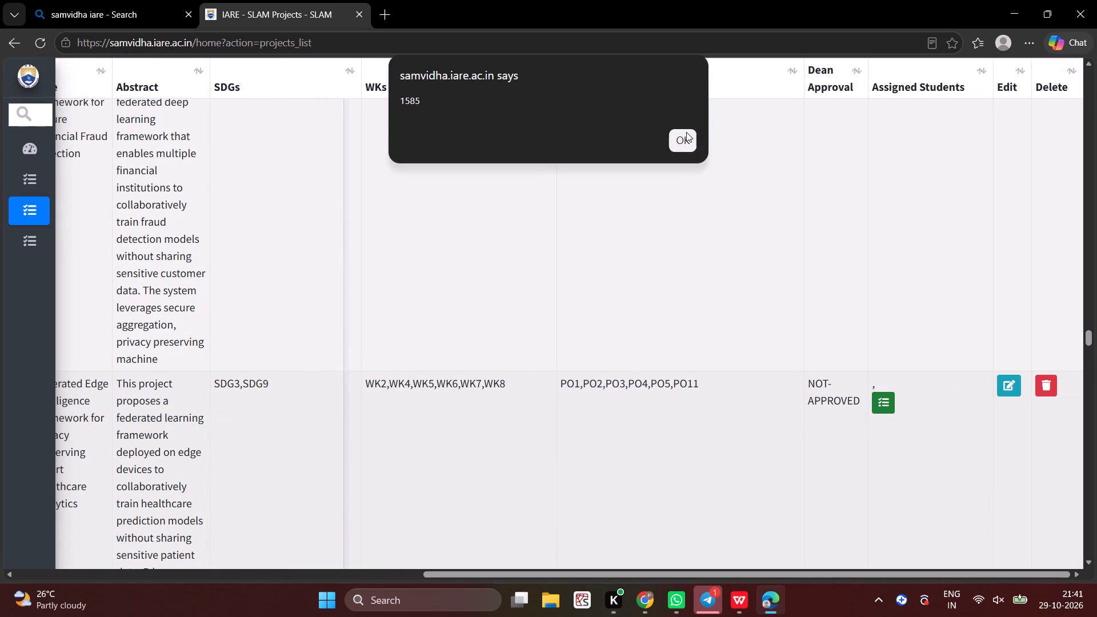
left_click(686, 131)
left_click(680, 149)
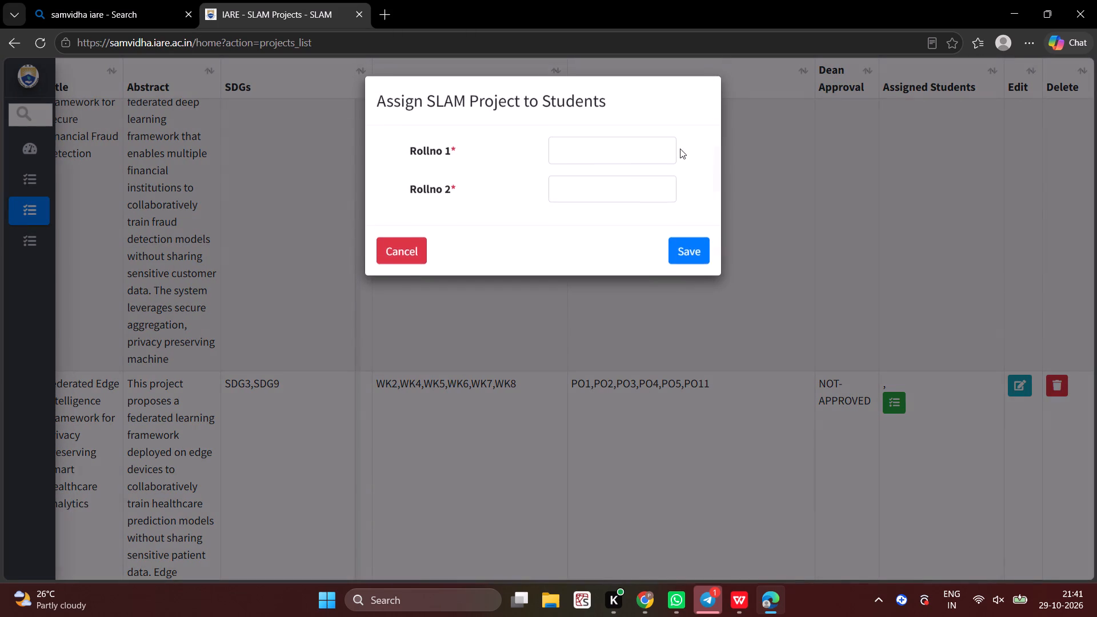
left_click(584, 141)
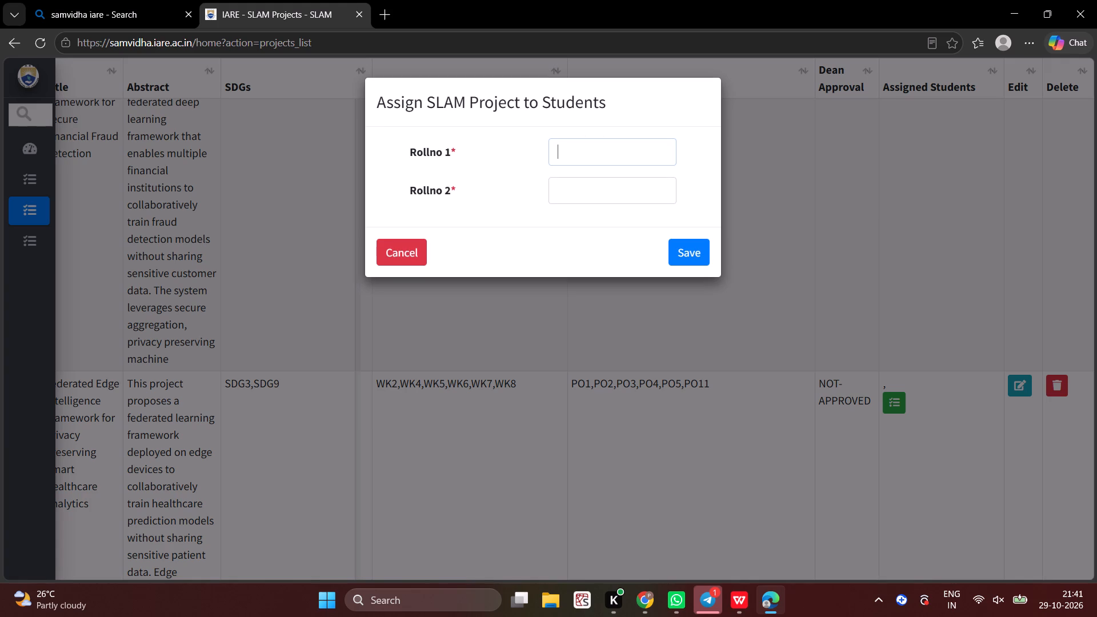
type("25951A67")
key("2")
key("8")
Enter the second student's roll number, then save and confirm the smart healthcare analytics project's assignment.
left_click(581, 180)
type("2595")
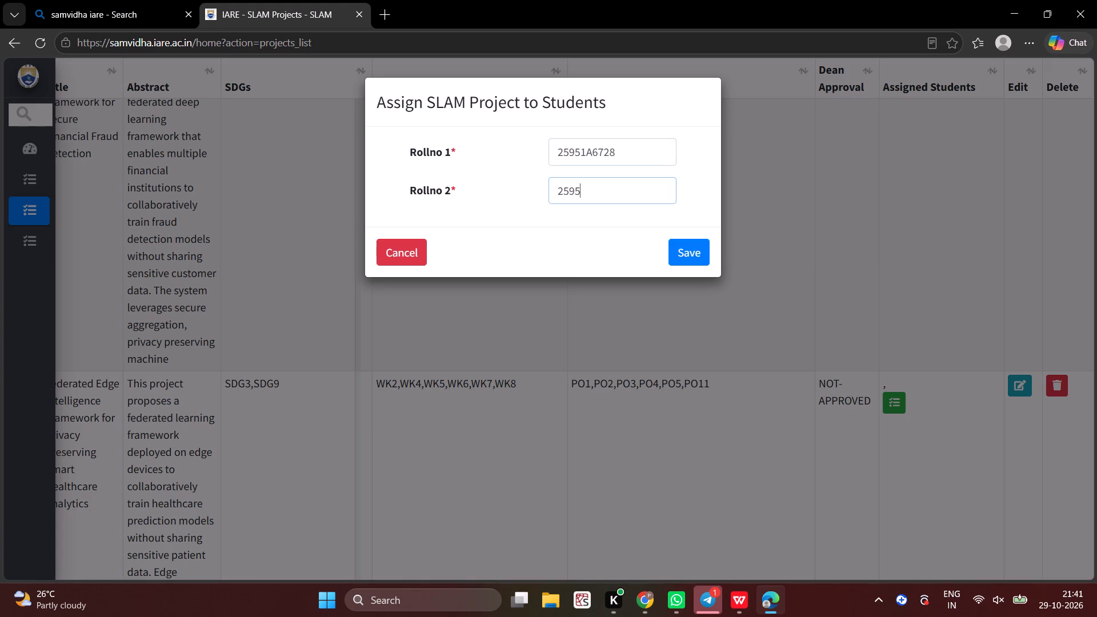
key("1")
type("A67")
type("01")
left_click(692, 252)
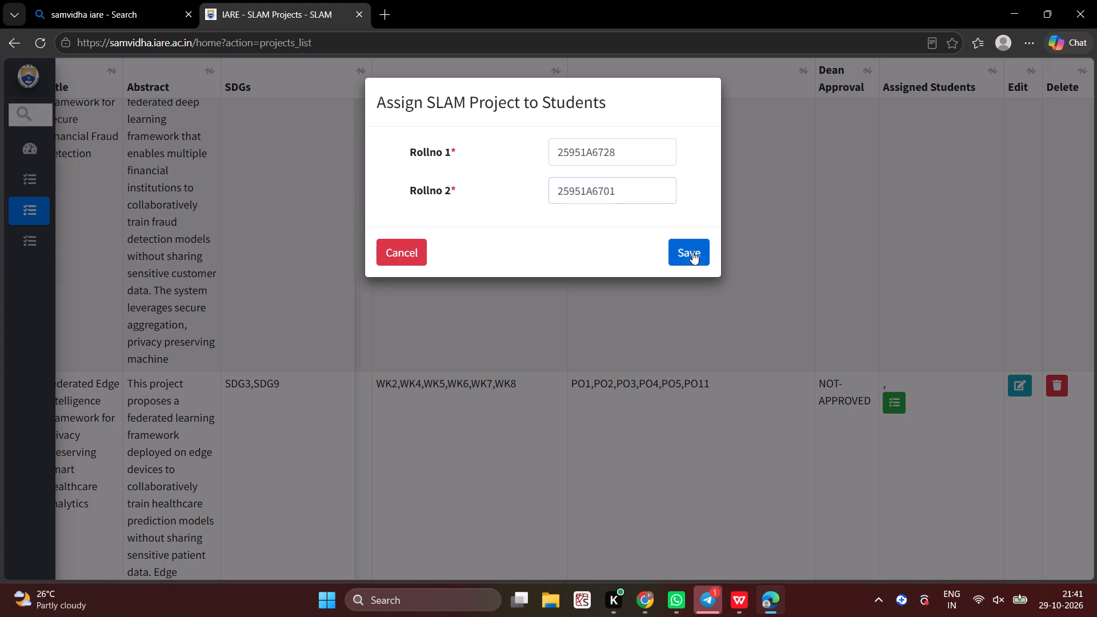
left_click(519, 402)
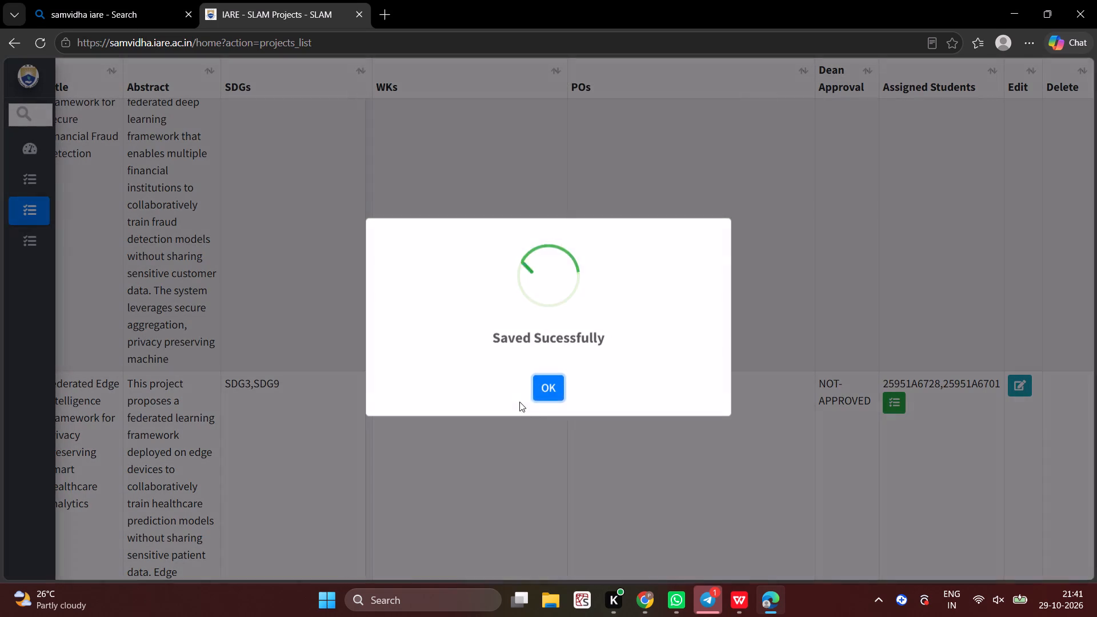
left_click(545, 387)
Start a student assignment for the Generative AIBased Intelligent UI/UX Design Automation Platform project and enter the first student's roll number.
scroll(545, 387, "down", 2)
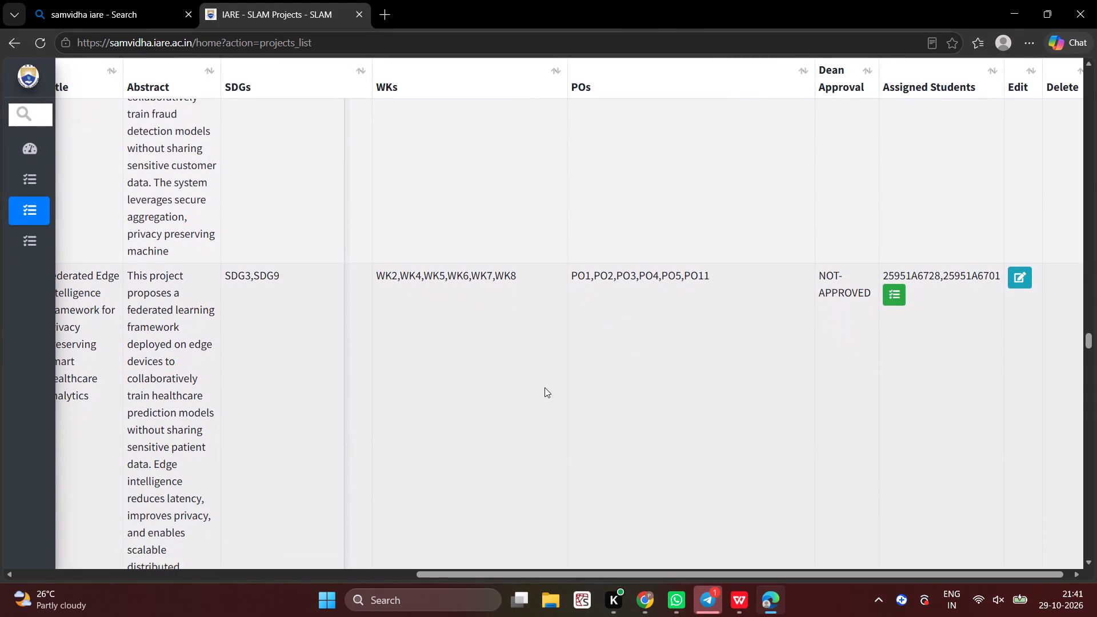
scroll(545, 387, "down", 2)
scroll(545, 387, "left", 2)
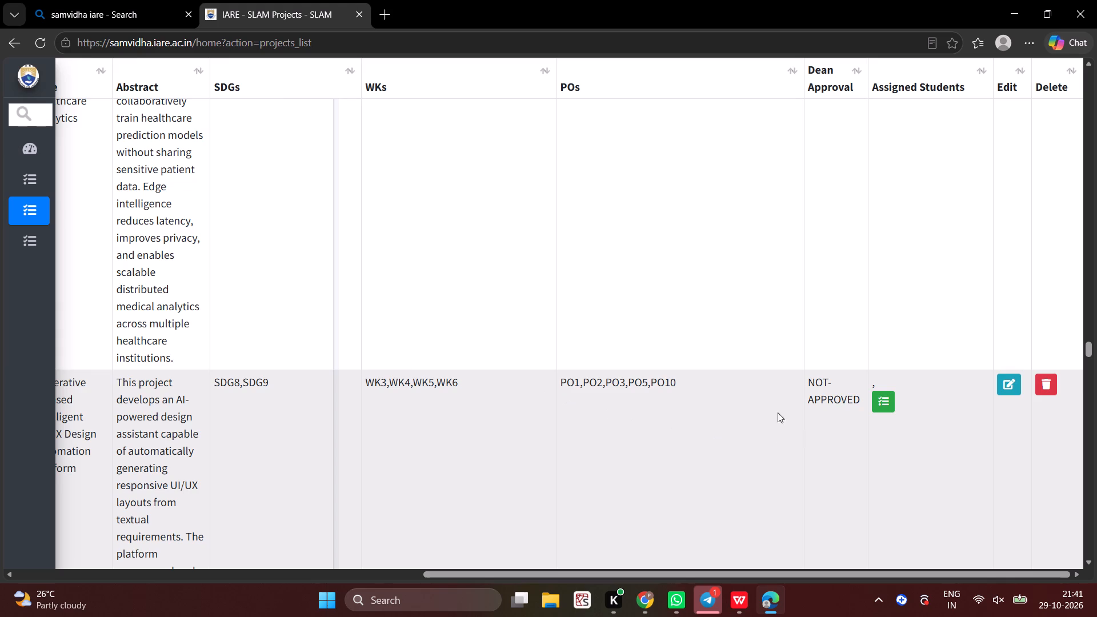
scroll(649, 394, "right", 2)
scroll(649, 394, "left", 1)
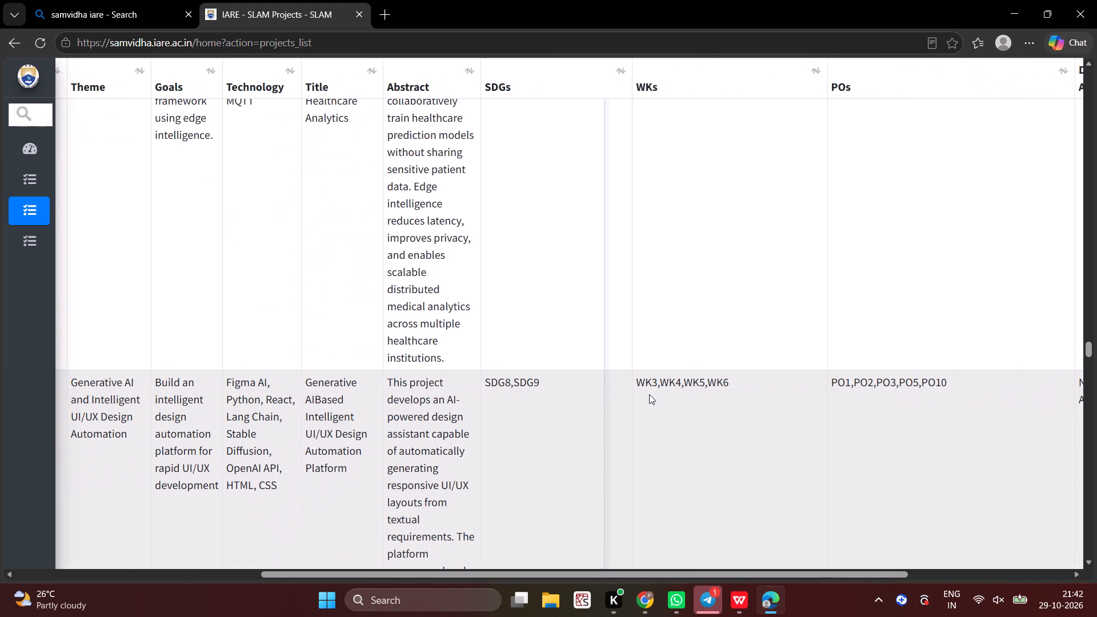
scroll(649, 394, "left", 1)
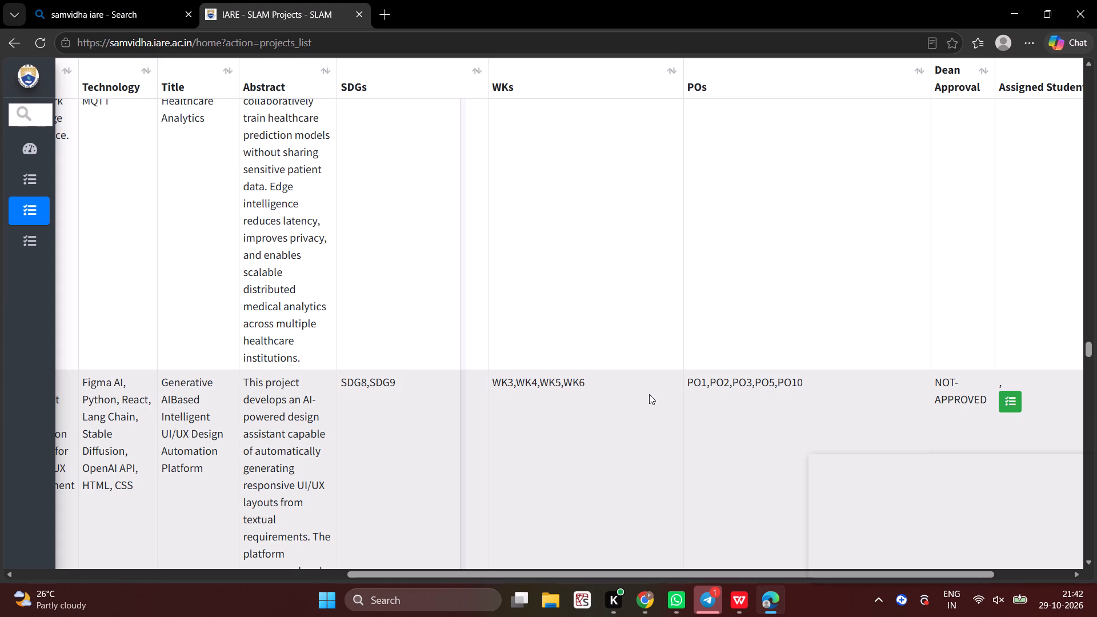
left_click(1015, 396)
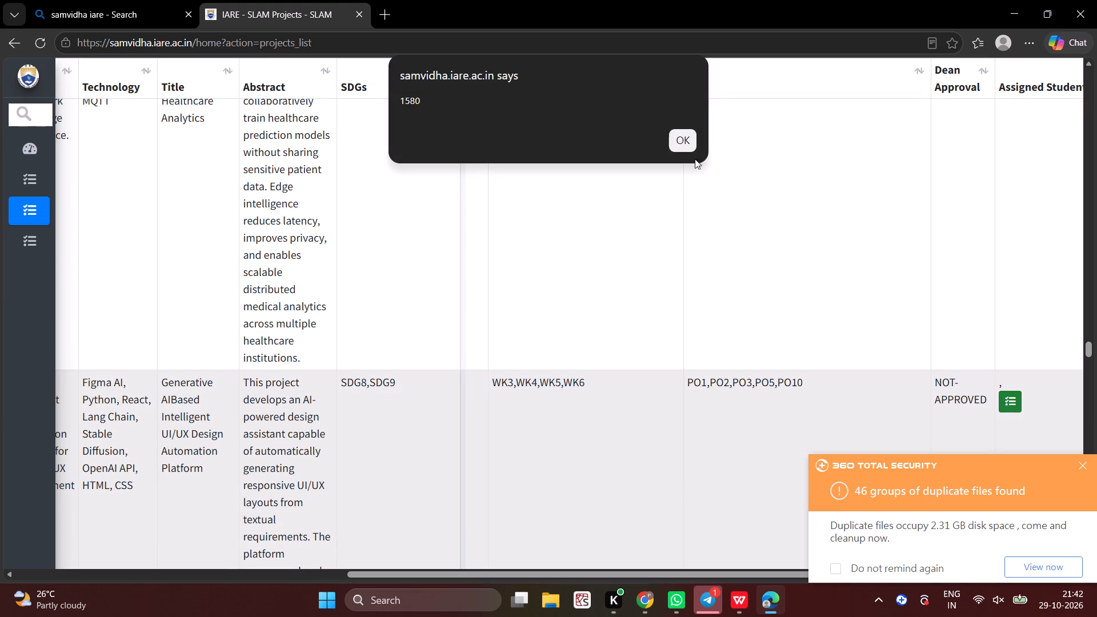
left_click(682, 144)
left_click(682, 144)
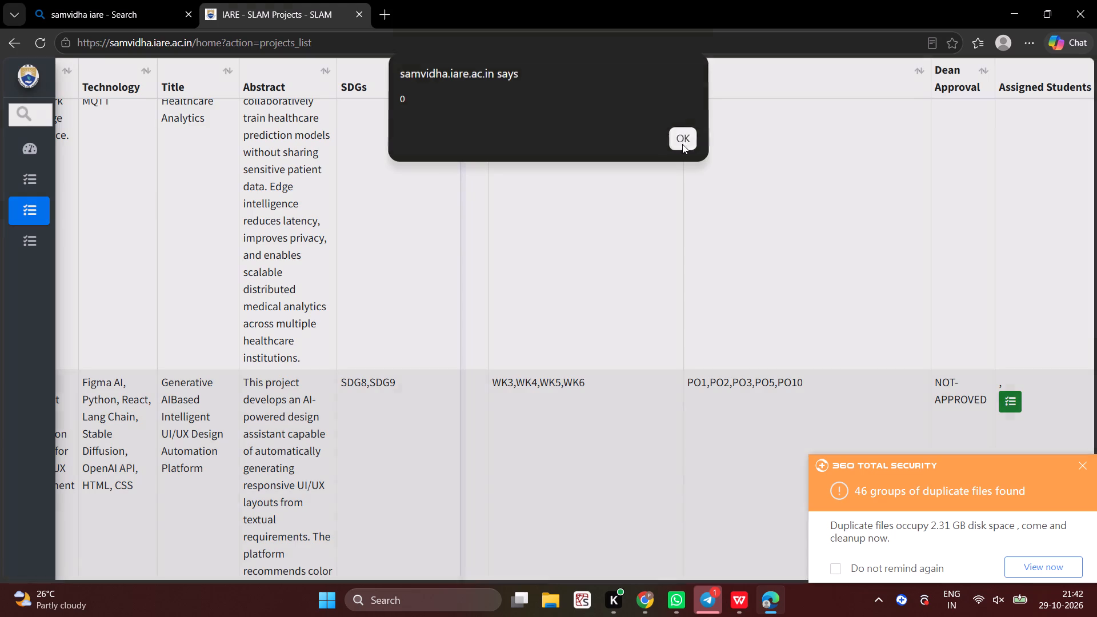
left_click(594, 153)
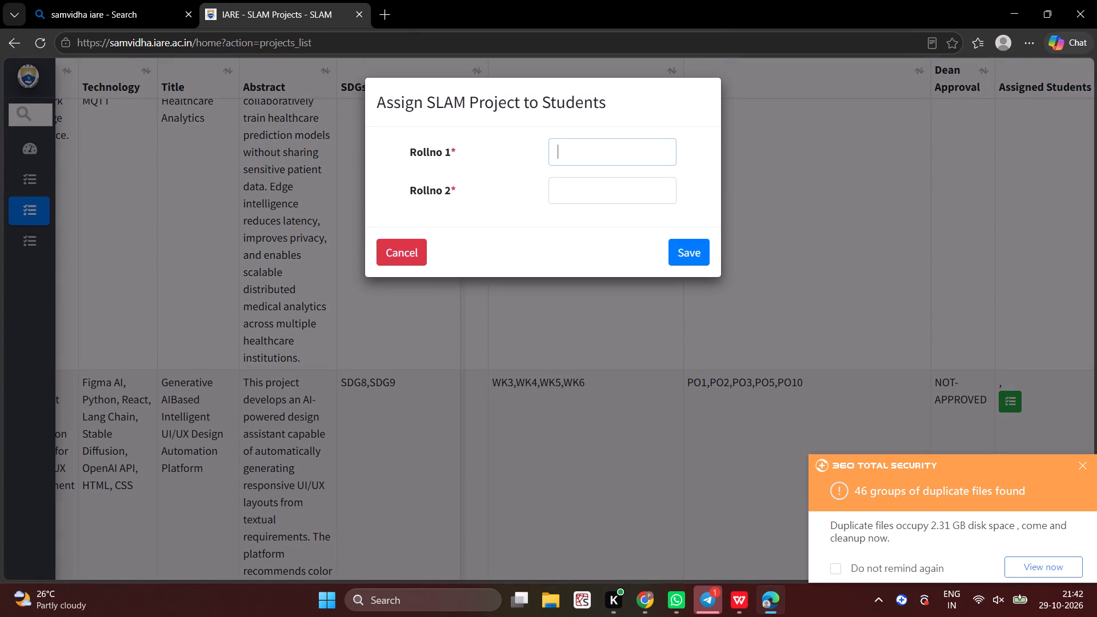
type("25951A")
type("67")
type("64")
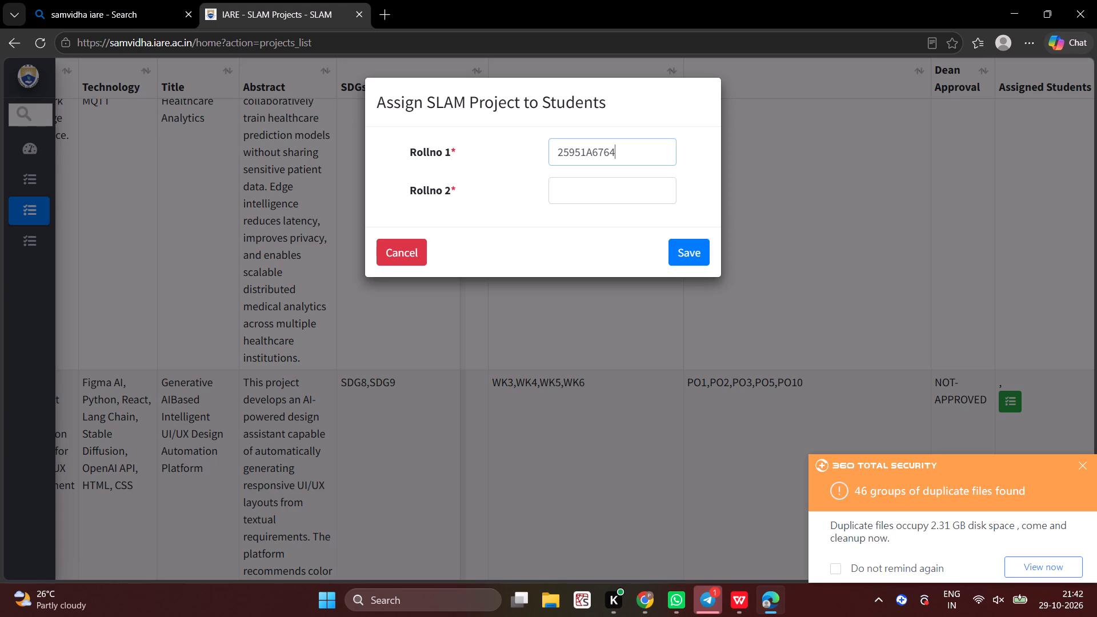
Enter the second student's roll number with a capital A, then save and confirm the UI/UX design automation project's assignment.
left_click(608, 184)
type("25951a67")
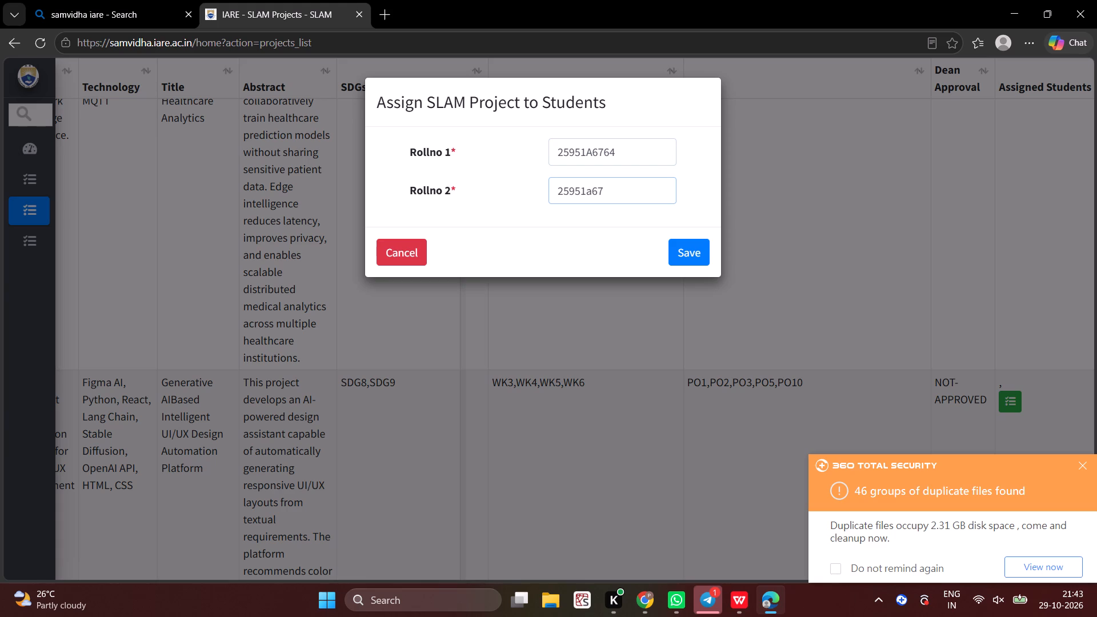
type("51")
left_click(591, 183)
key("BackSpace")
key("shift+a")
left_click(682, 262)
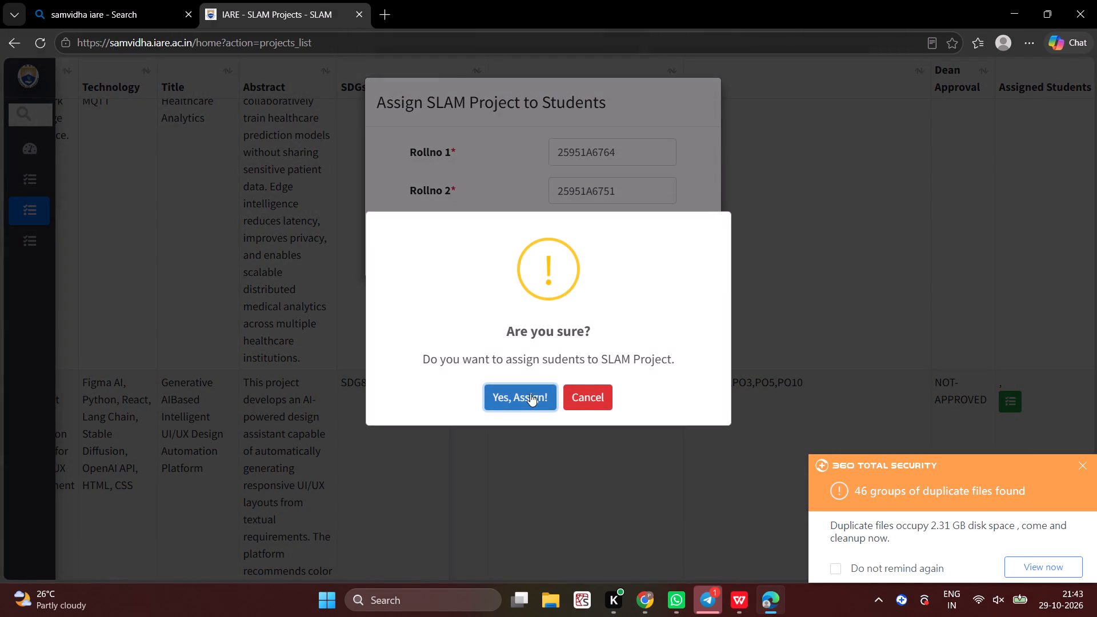
left_click(529, 397)
left_click(552, 382)
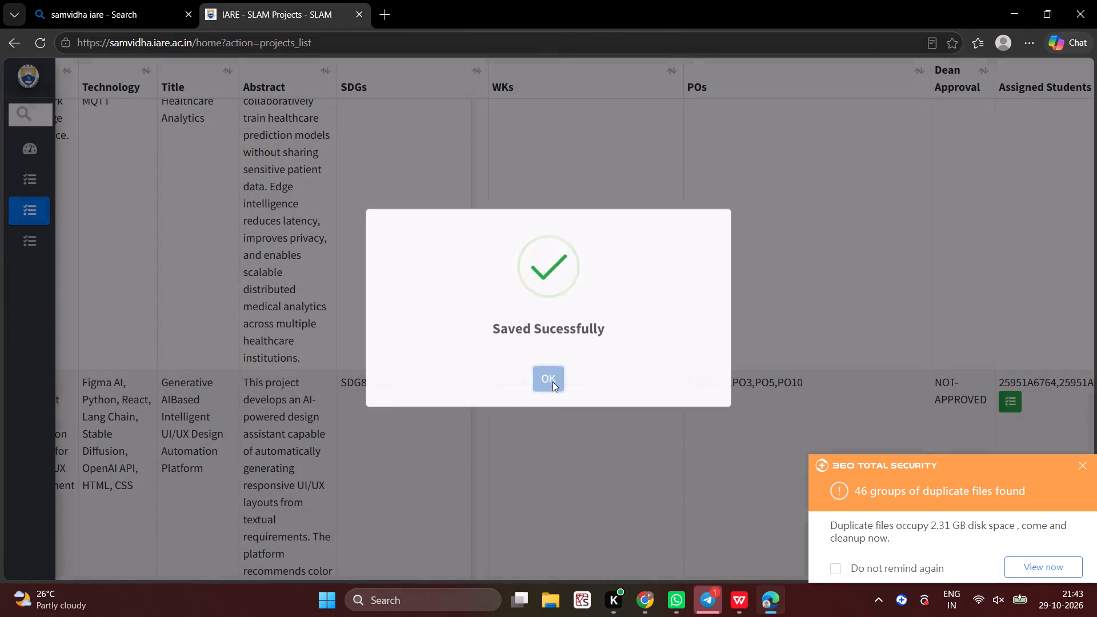
Start a student assignment for the Hybrid Federated Learning Architecture for Distributed Medical Image Diagnosis project and enter the first student's roll number.
scroll(552, 382, "down", 1)
scroll(552, 382, "left", 1)
scroll(552, 382, "down", 1)
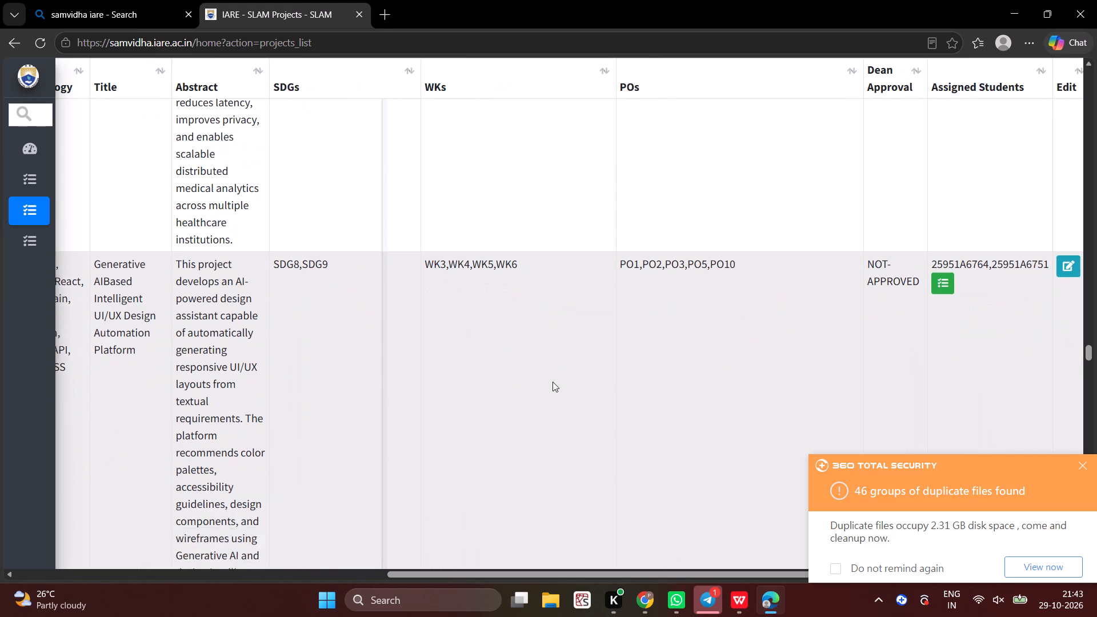
scroll(552, 382, "down", 2)
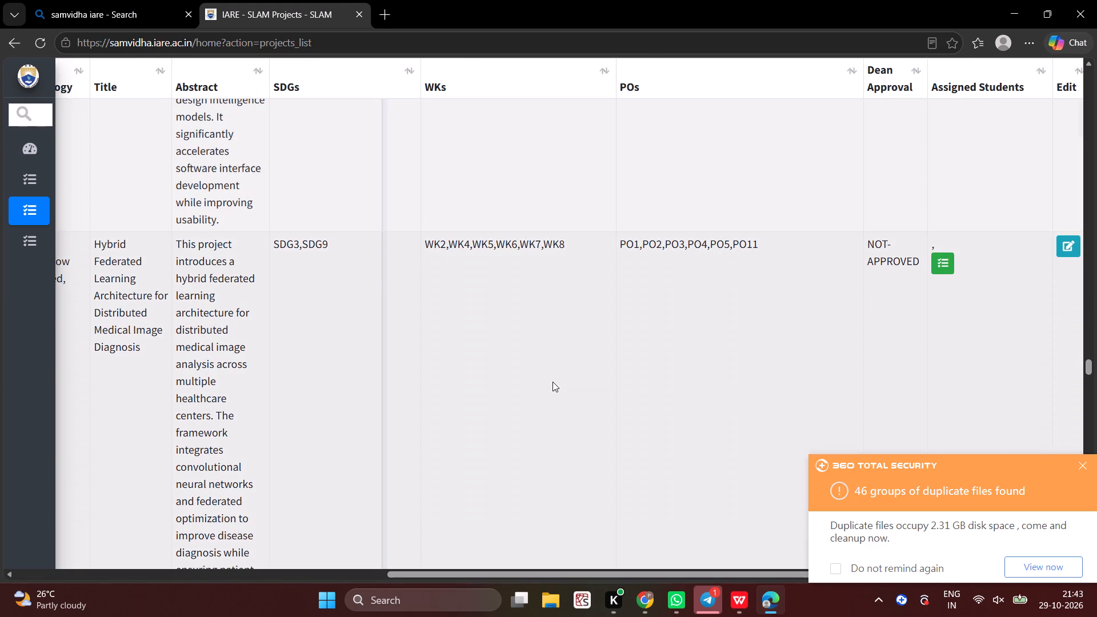
scroll(552, 382, "right", 1)
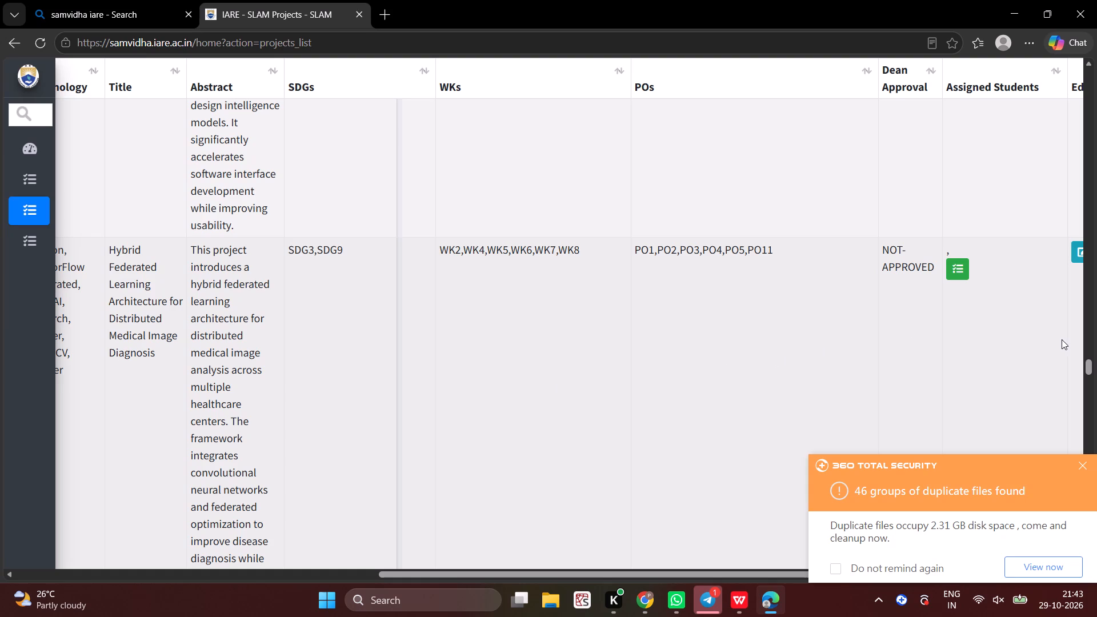
left_click(971, 281)
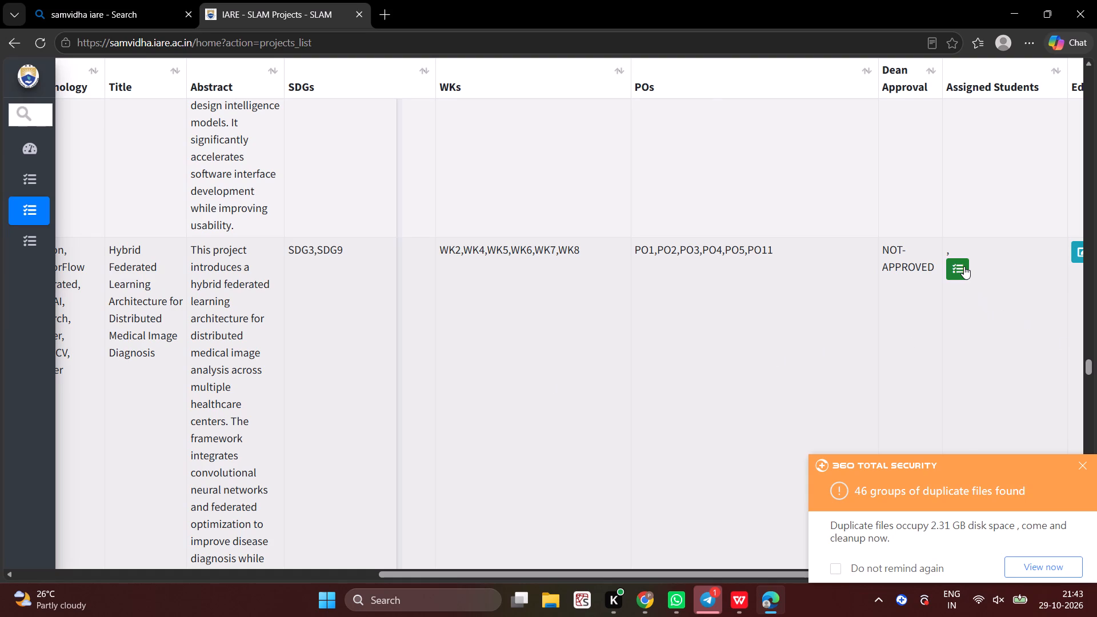
left_click(964, 266)
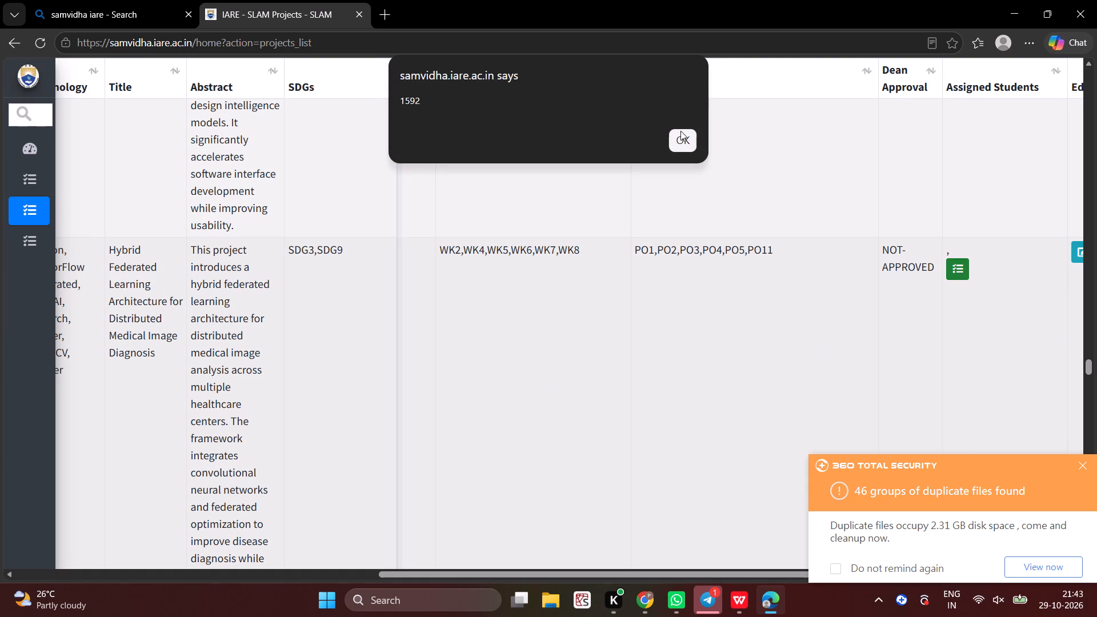
left_click(680, 131)
left_click(682, 137)
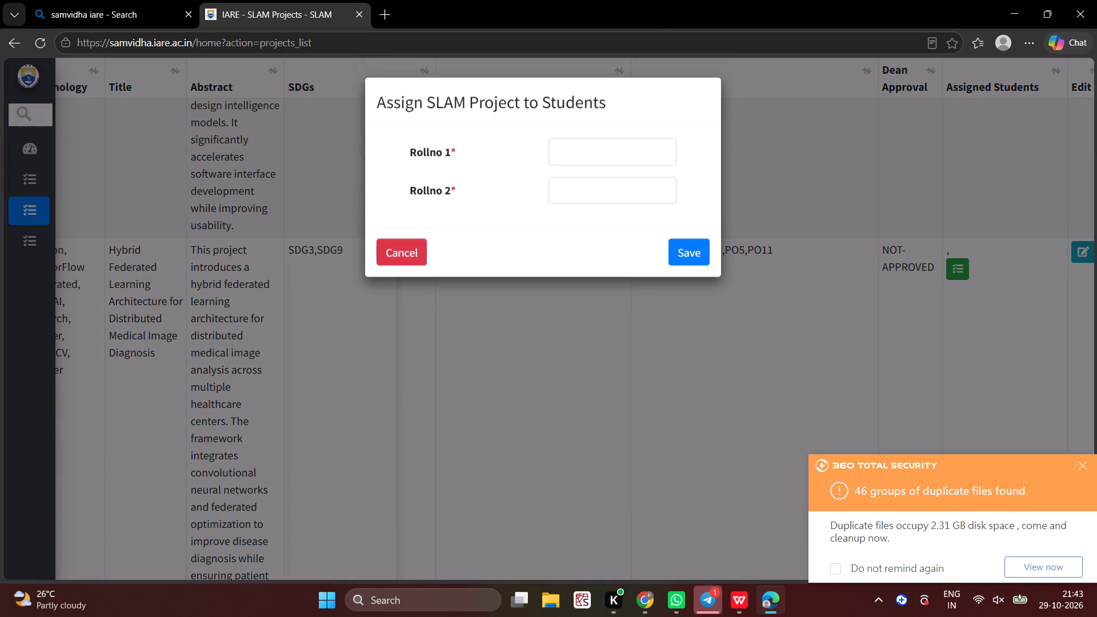
left_click(624, 146)
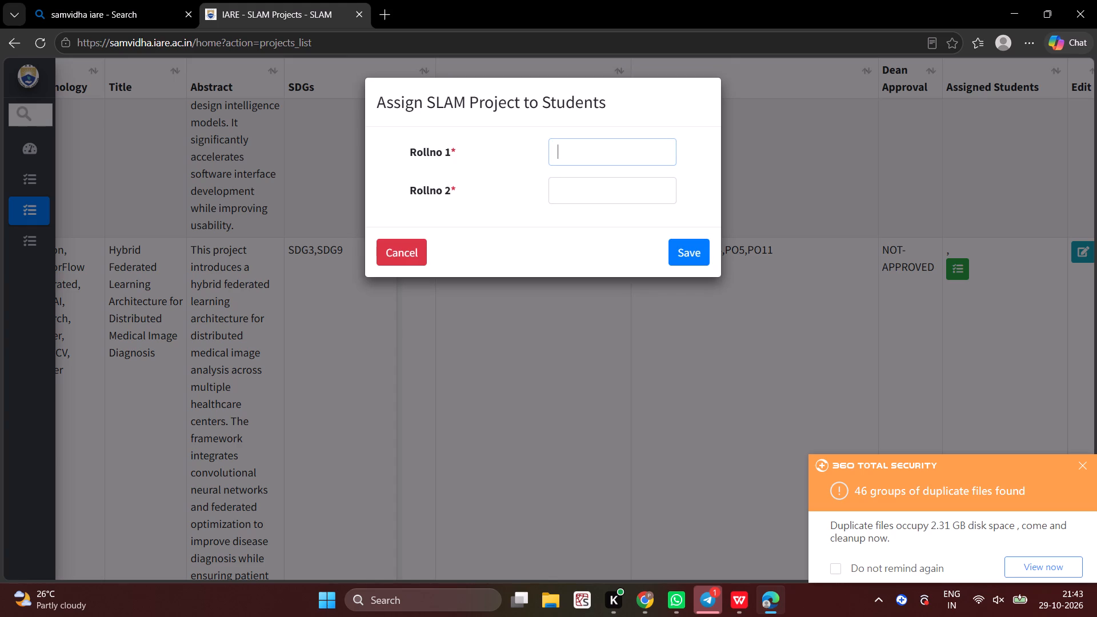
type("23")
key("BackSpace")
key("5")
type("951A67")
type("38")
Enter the second student's roll number with a capital A, then save and confirm the federated medical image diagnosis project's assignment.
left_click(614, 192)
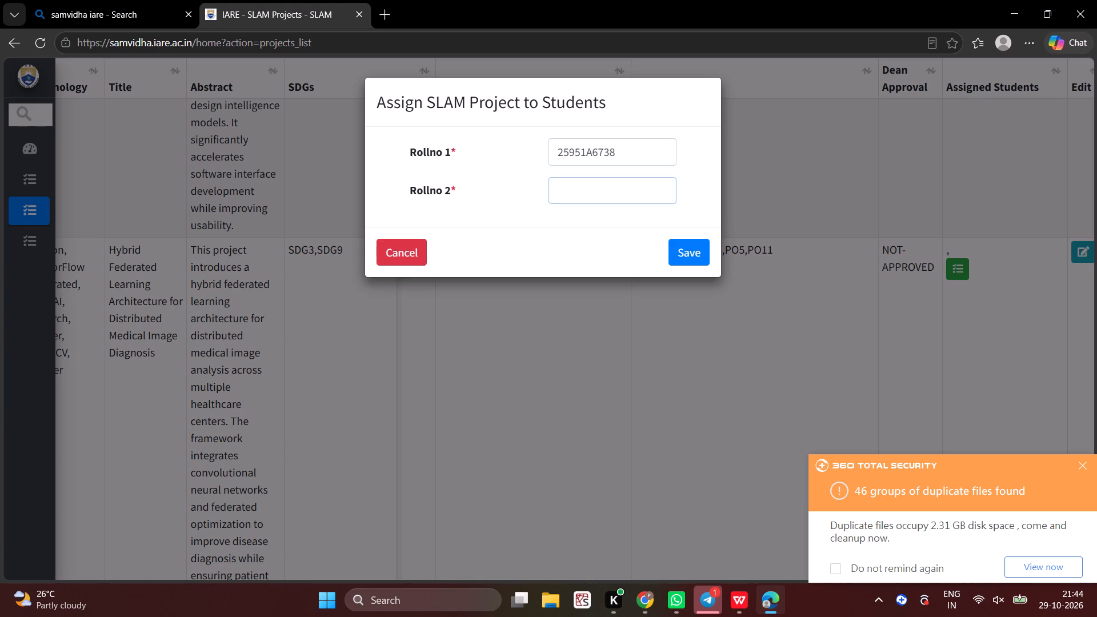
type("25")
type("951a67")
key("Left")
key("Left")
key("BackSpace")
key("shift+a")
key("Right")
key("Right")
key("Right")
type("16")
left_click(696, 255)
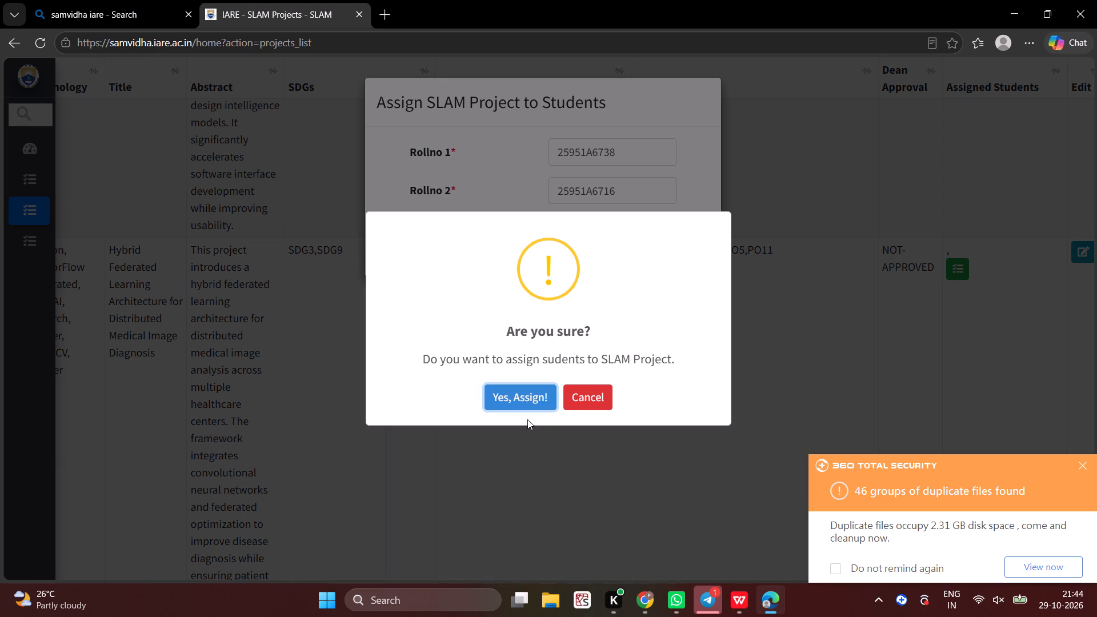
left_click(522, 384)
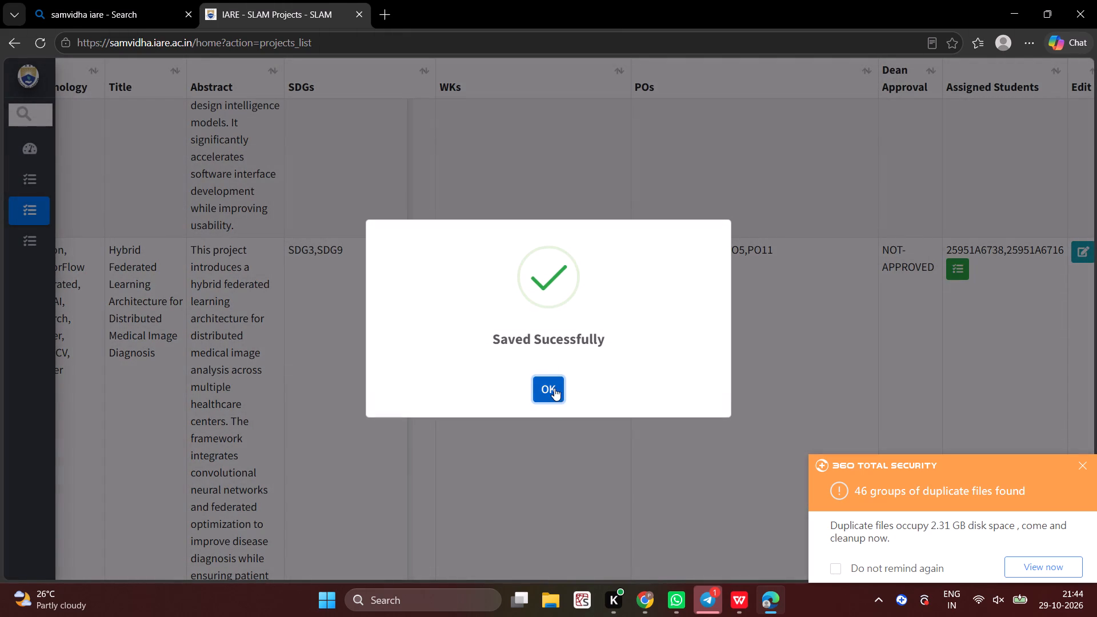
left_click(554, 388)
Start a student assignment for the Hybrid Quantum Machine Learning Framework for Precision Healthcare Prediction project and enter the first student's roll number.
scroll(554, 388, "left", 1)
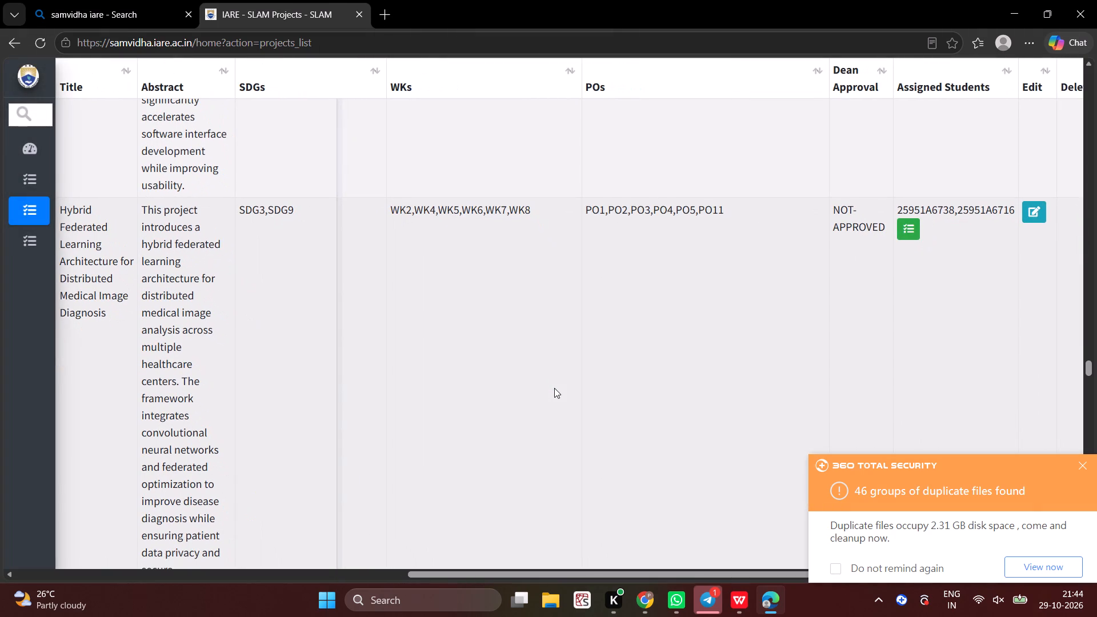
scroll(554, 388, "down", 5)
scroll(554, 388, "left", 1)
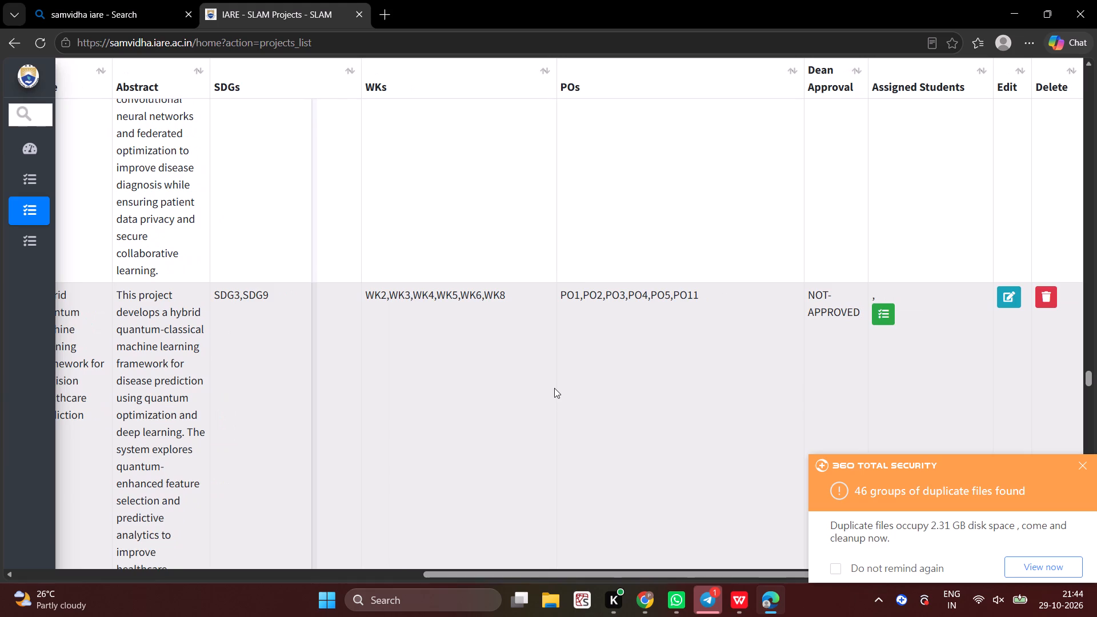
scroll(554, 388, "right", 1)
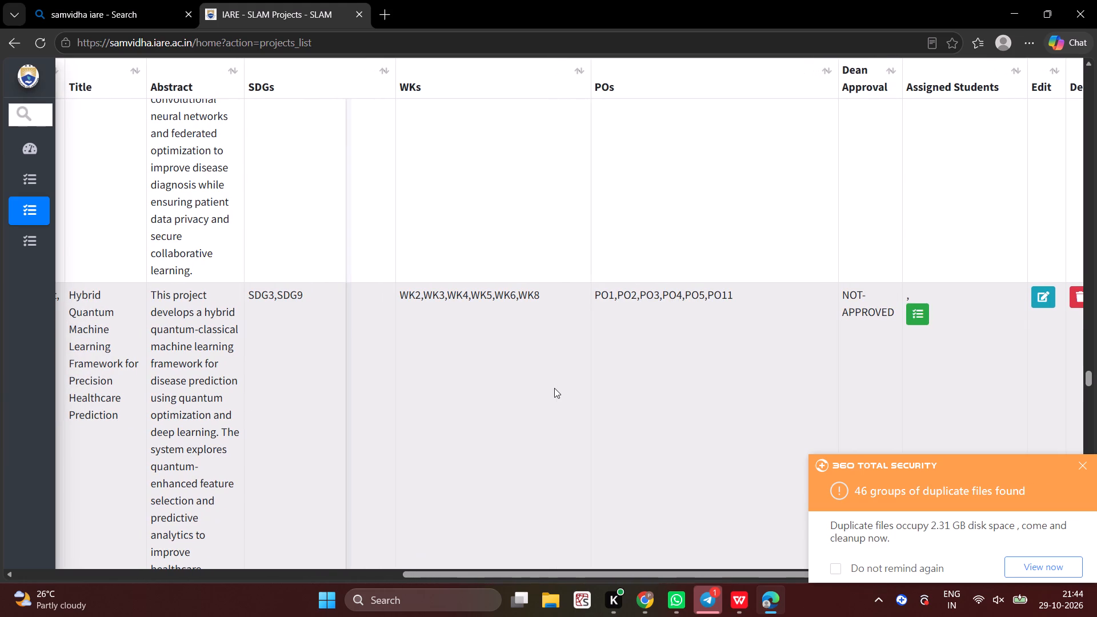
left_click(913, 310)
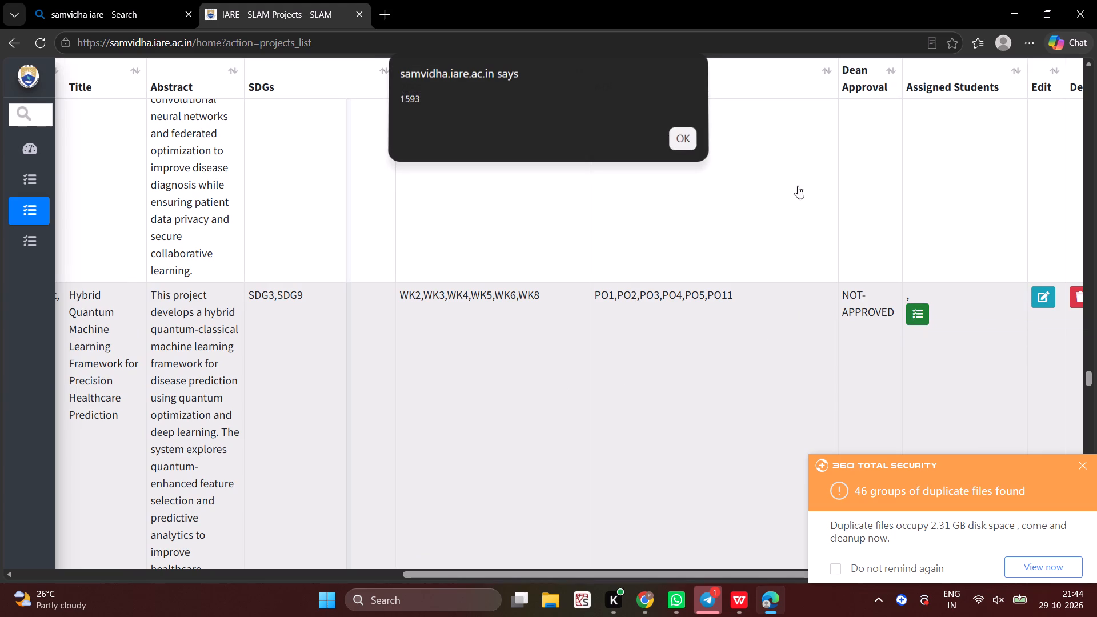
left_click(665, 134)
left_click(682, 143)
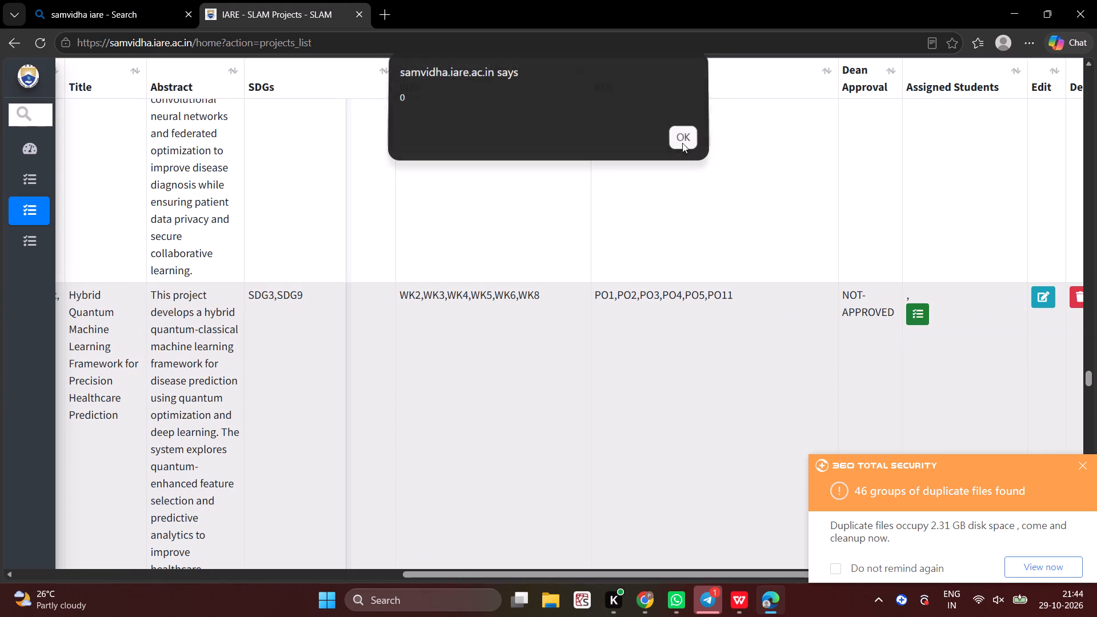
left_click(682, 143)
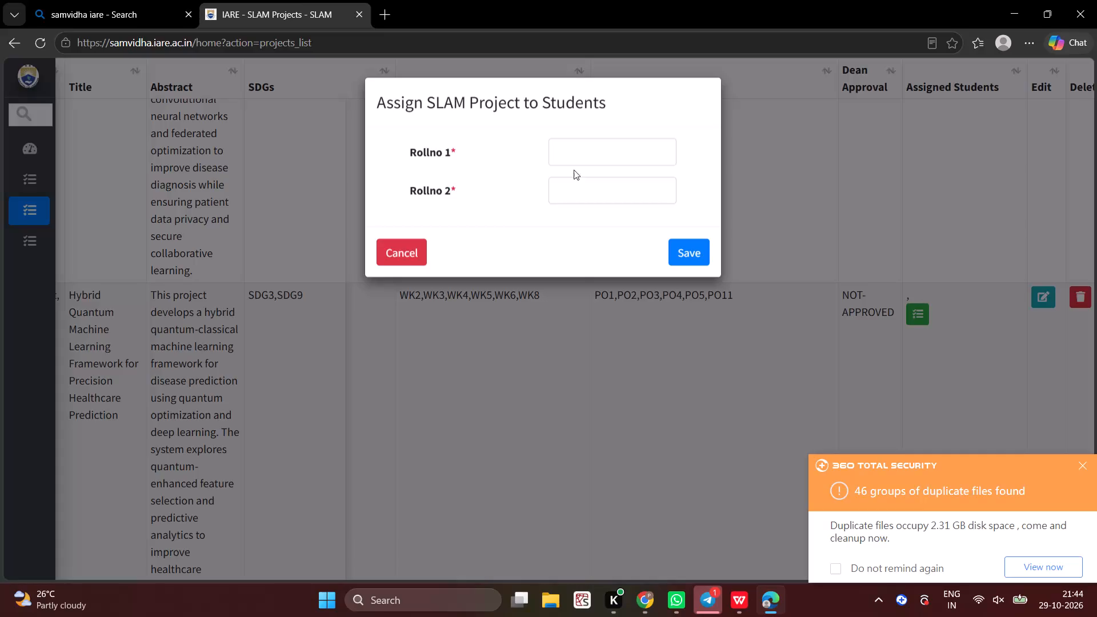
left_click(571, 151)
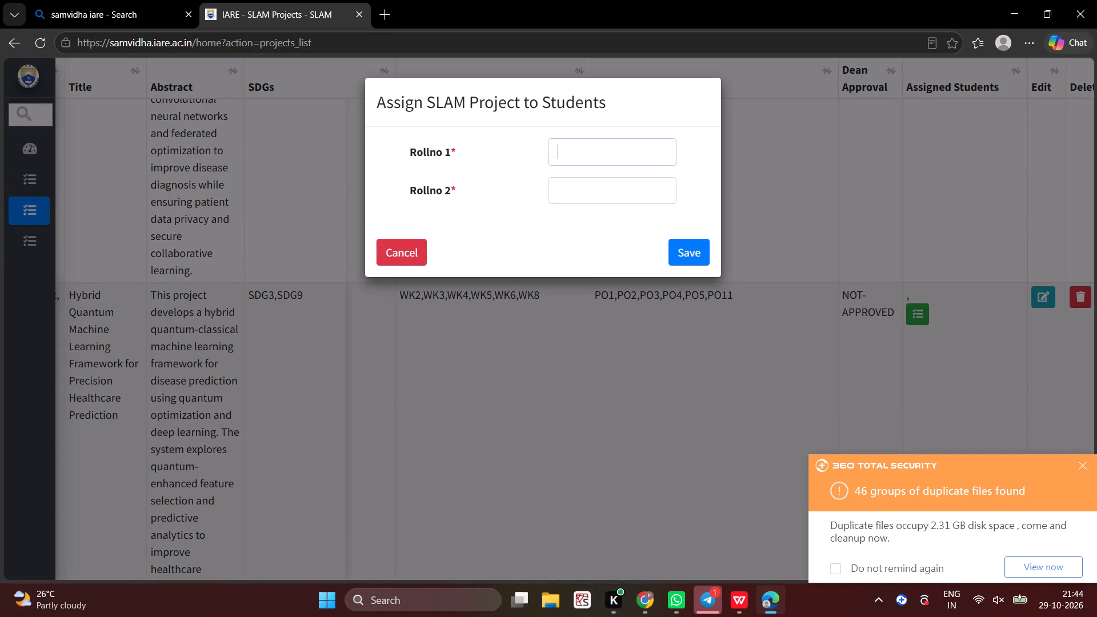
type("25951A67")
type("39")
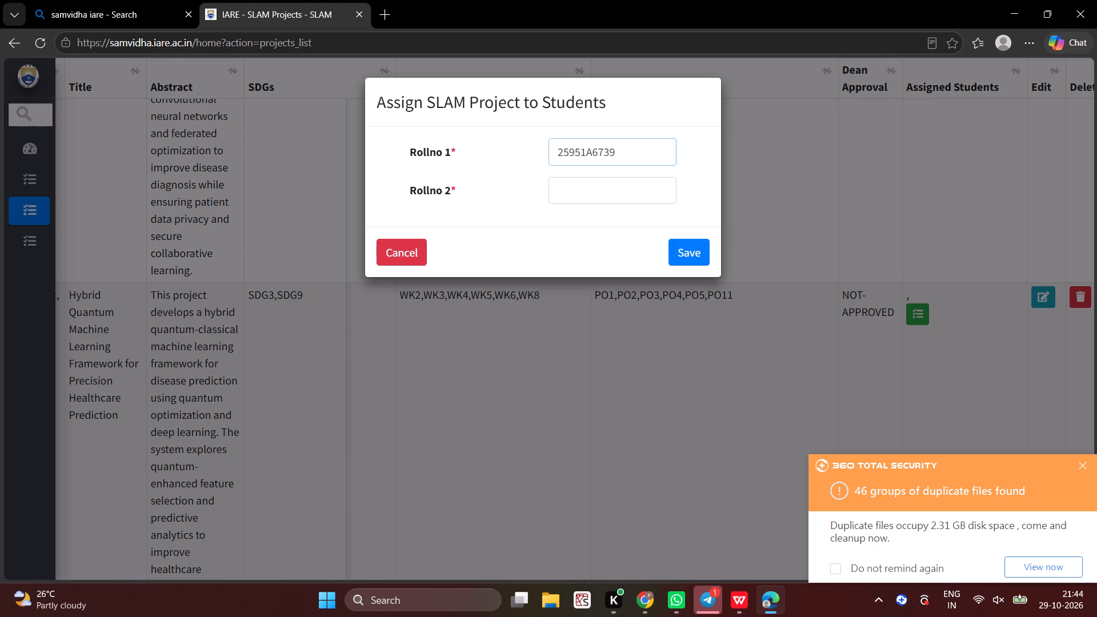
Enter the second student's roll number with a capital A, then save and confirm the precision healthcare prediction project's assignment.
left_click(571, 185)
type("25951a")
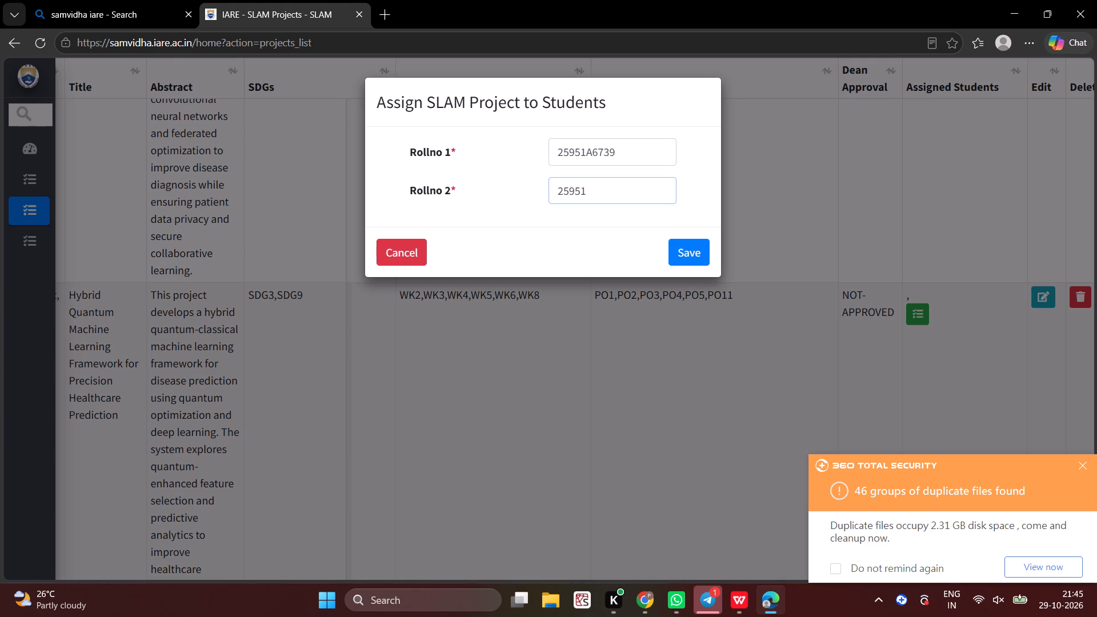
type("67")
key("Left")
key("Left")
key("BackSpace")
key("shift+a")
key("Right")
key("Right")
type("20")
left_click(674, 251)
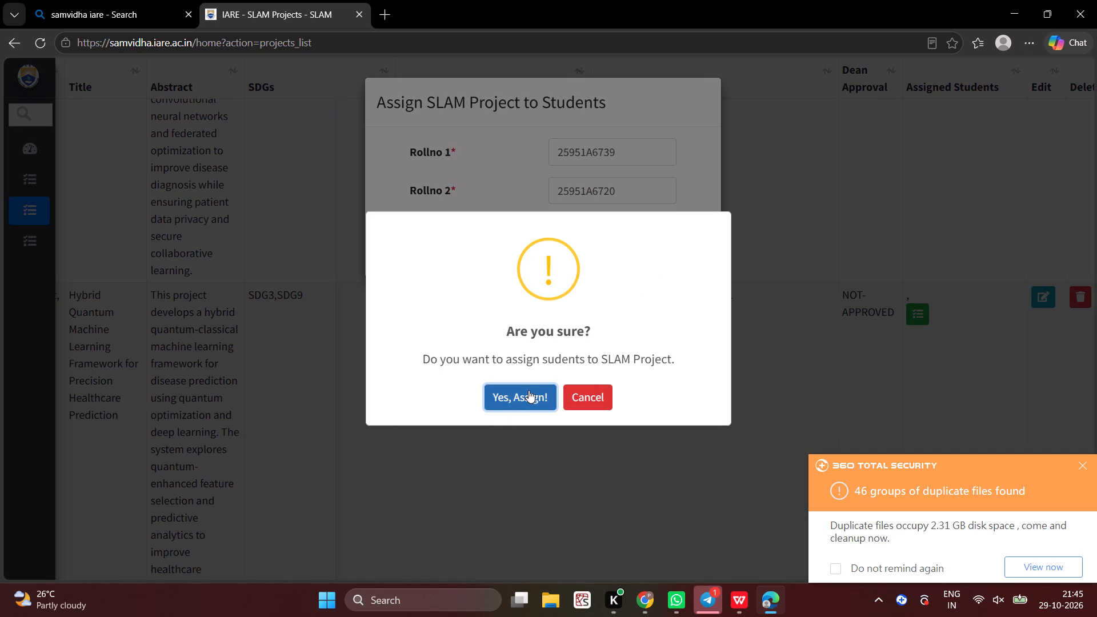
left_click(529, 390)
left_click(559, 385)
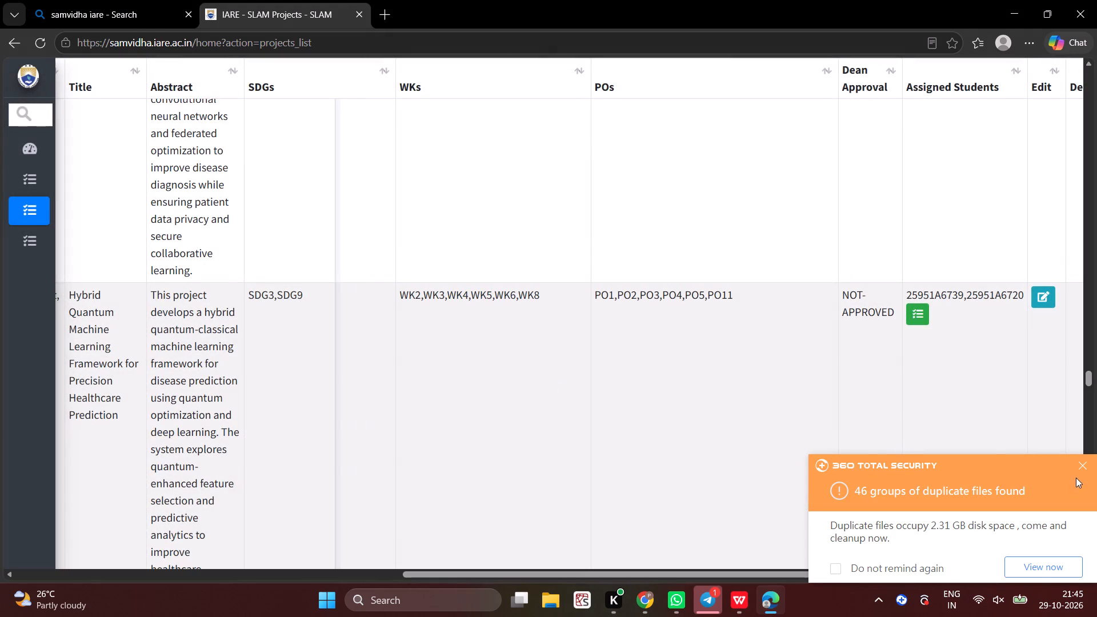
Start a student assignment for the Hybrid Quantum Classical AI Framework for Financial Risk Intelligence project and enter the first student's roll number.
scroll(892, 447, "down", 3)
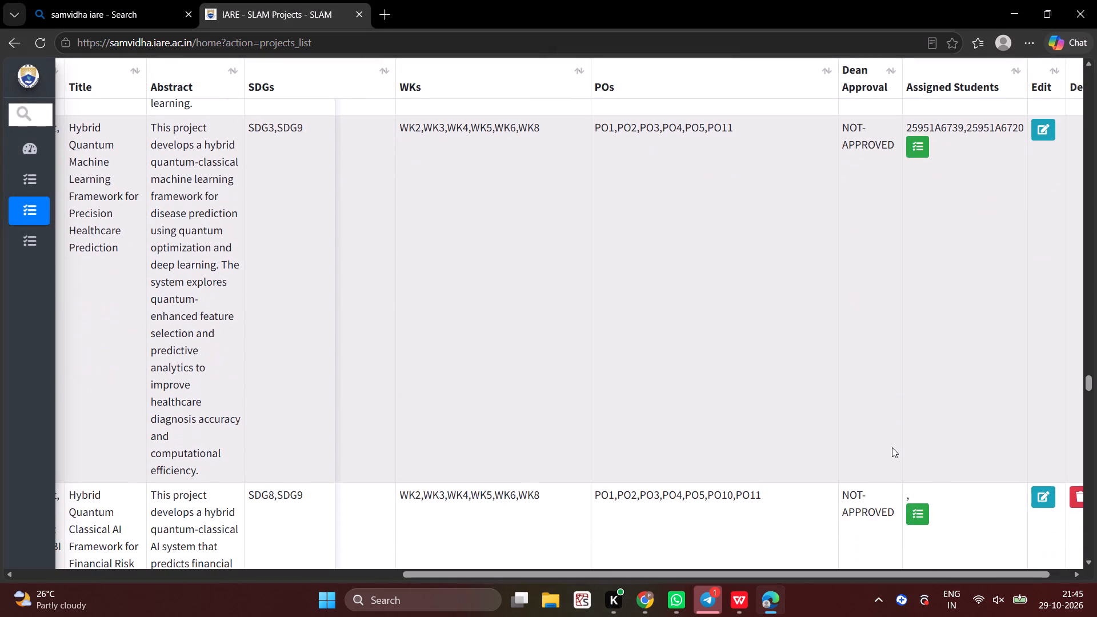
scroll(892, 447, "down", 2)
scroll(892, 447, "right", 2)
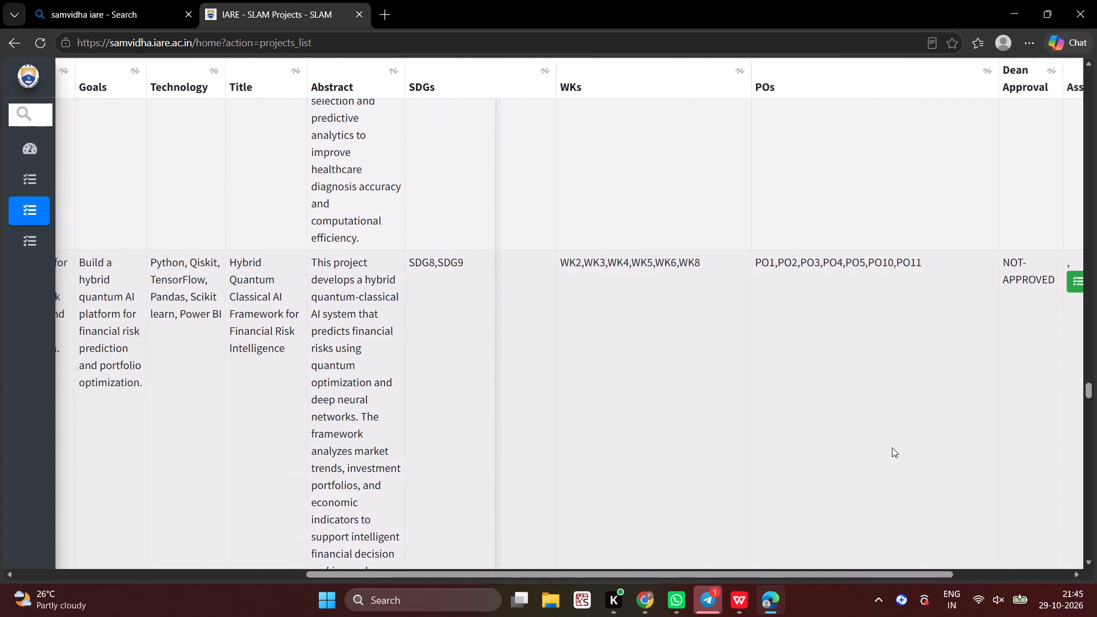
scroll(892, 447, "right", 3)
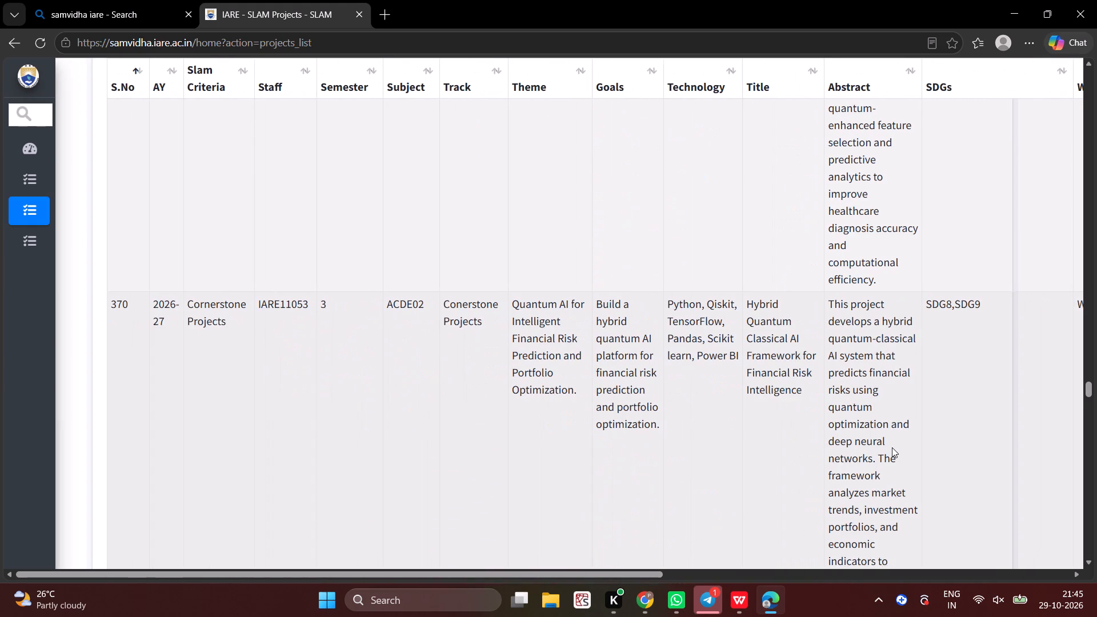
scroll(892, 447, "right", 2)
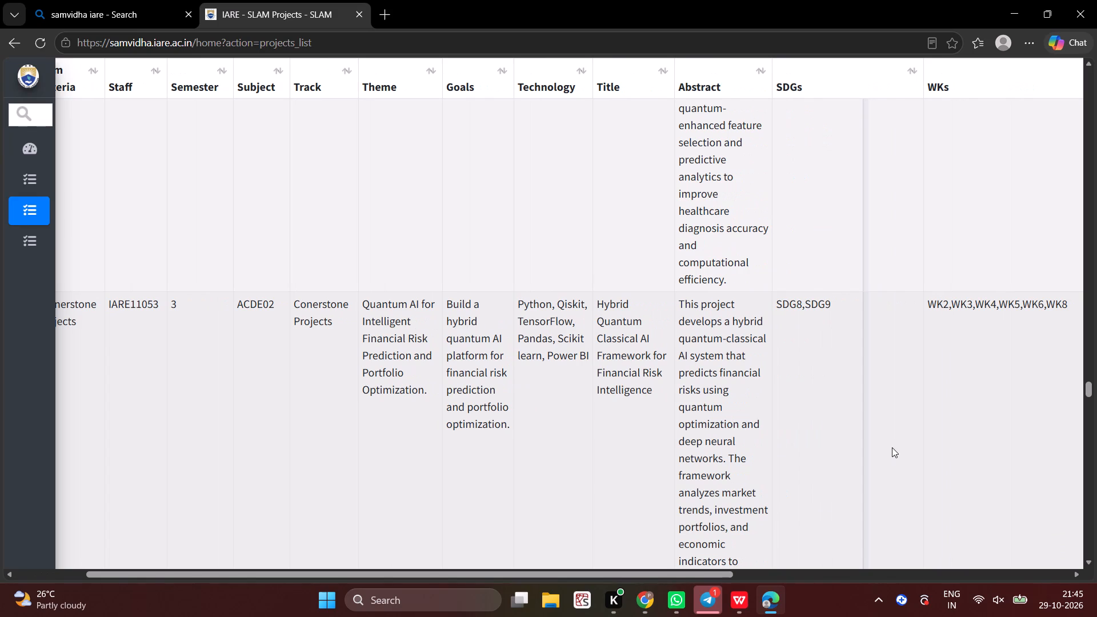
scroll(892, 447, "left", 3)
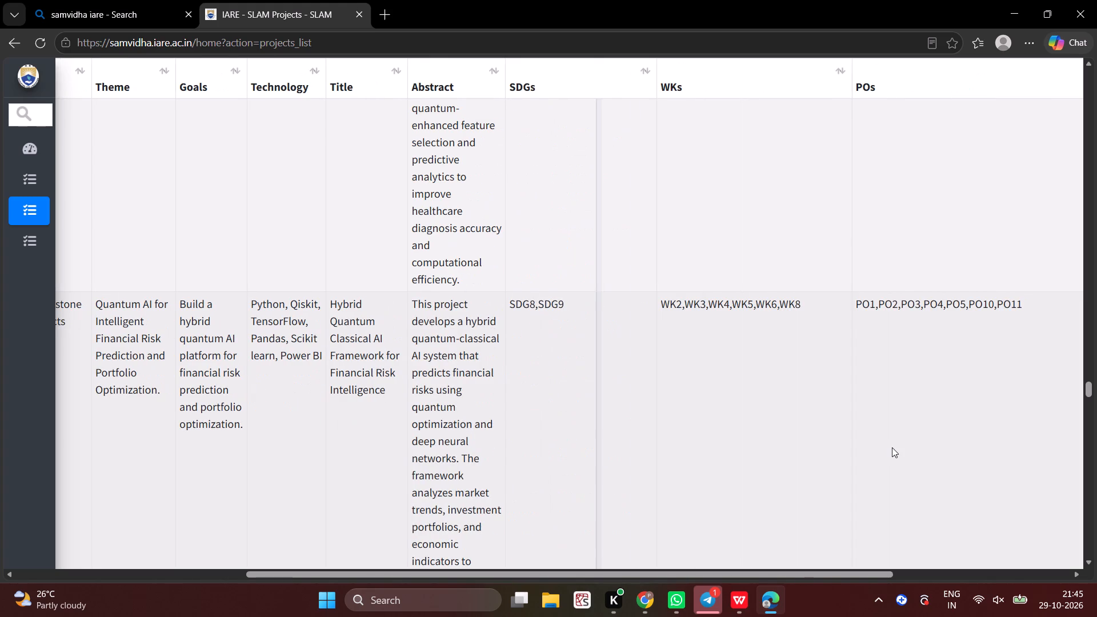
scroll(892, 447, "left", 1)
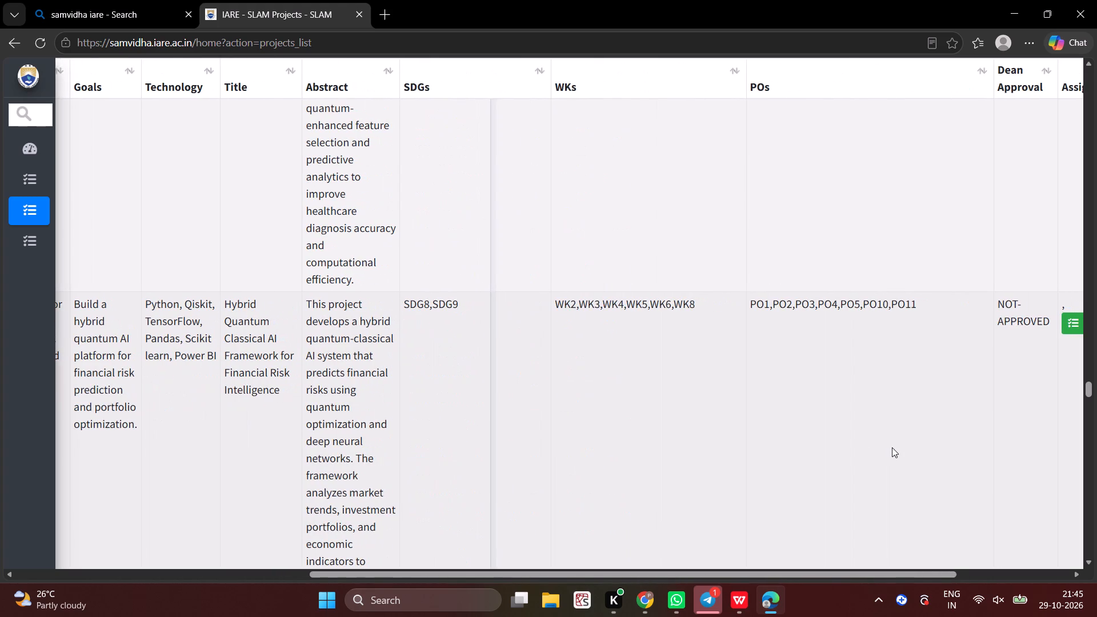
scroll(892, 447, "left", 1)
left_click(1002, 327)
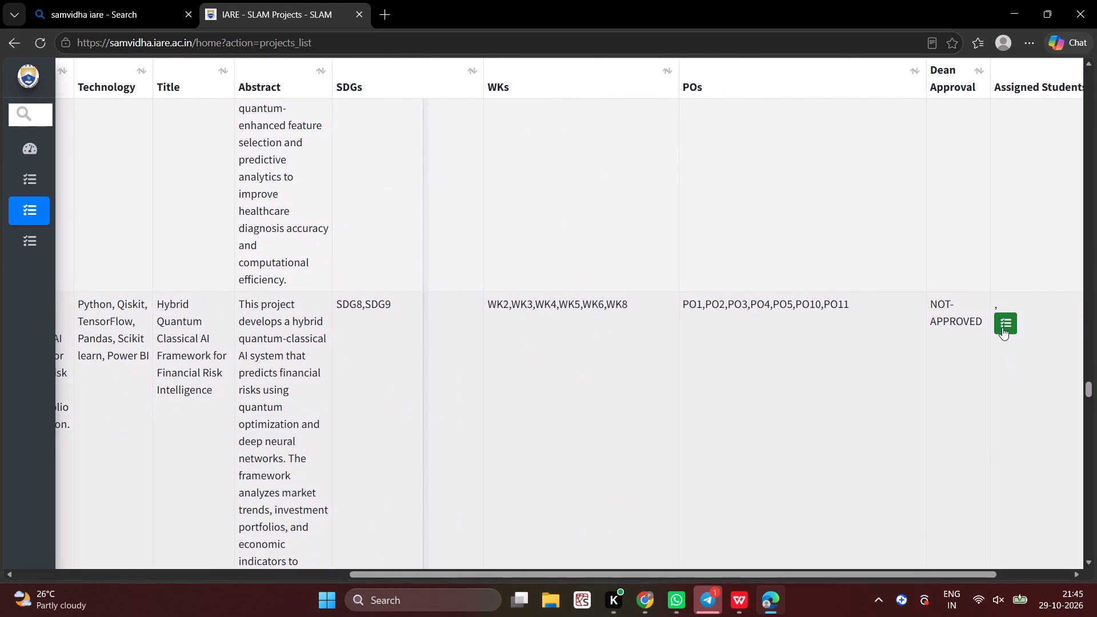
left_click(674, 146)
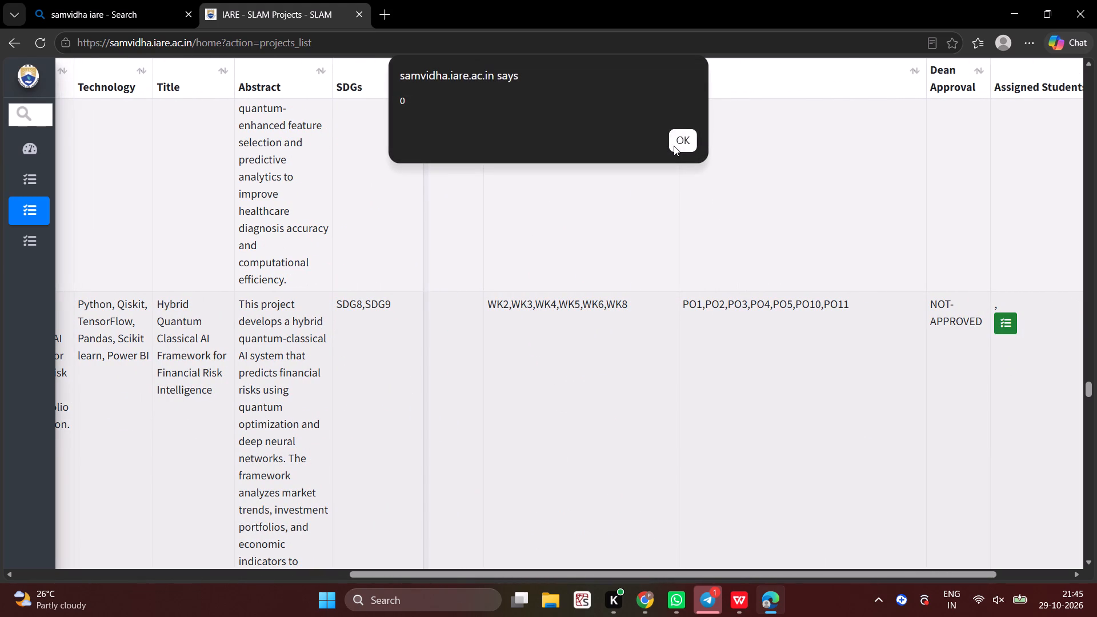
left_click(674, 146)
left_click(582, 149)
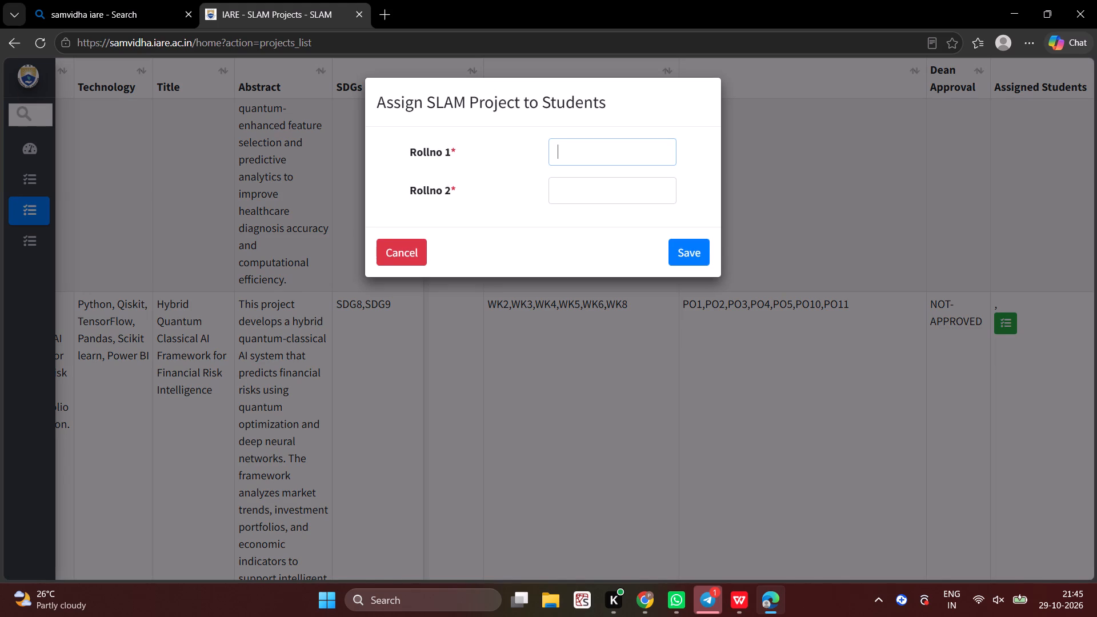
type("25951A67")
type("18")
Enter the second student's roll number with a capital A, then save and confirm the financial risk intelligence project's assignment.
left_click(574, 183)
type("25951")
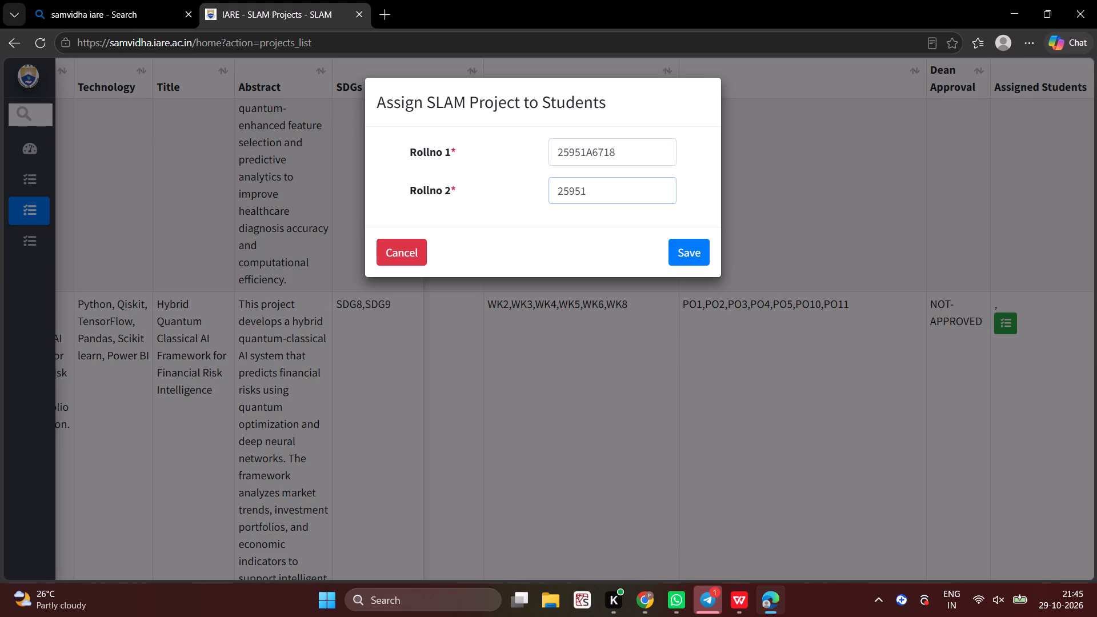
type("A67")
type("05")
left_click(678, 246)
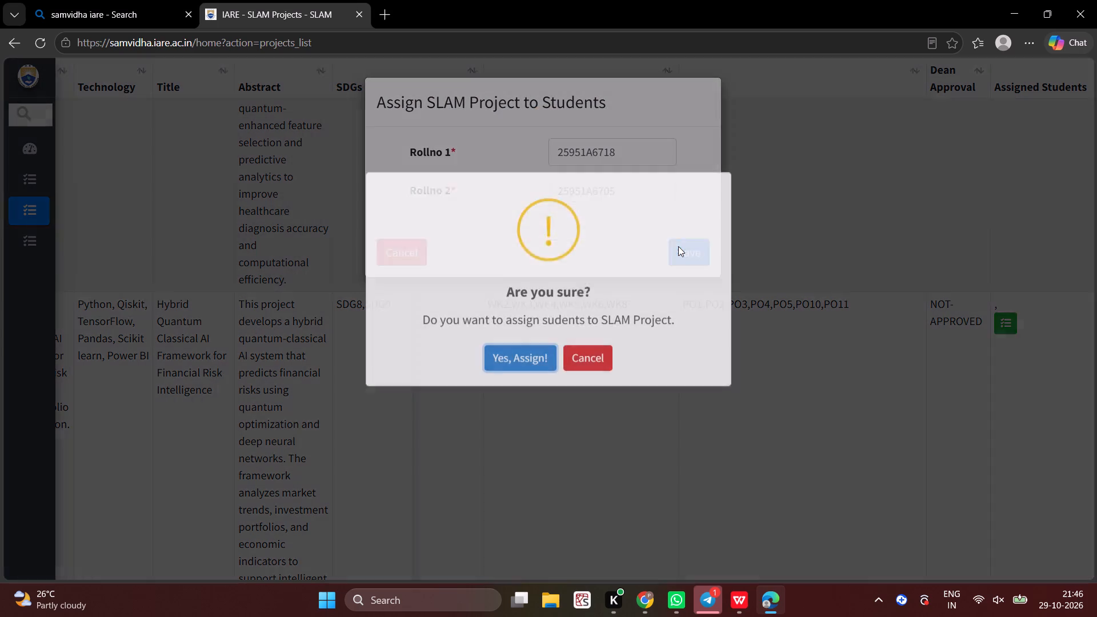
left_click(511, 400)
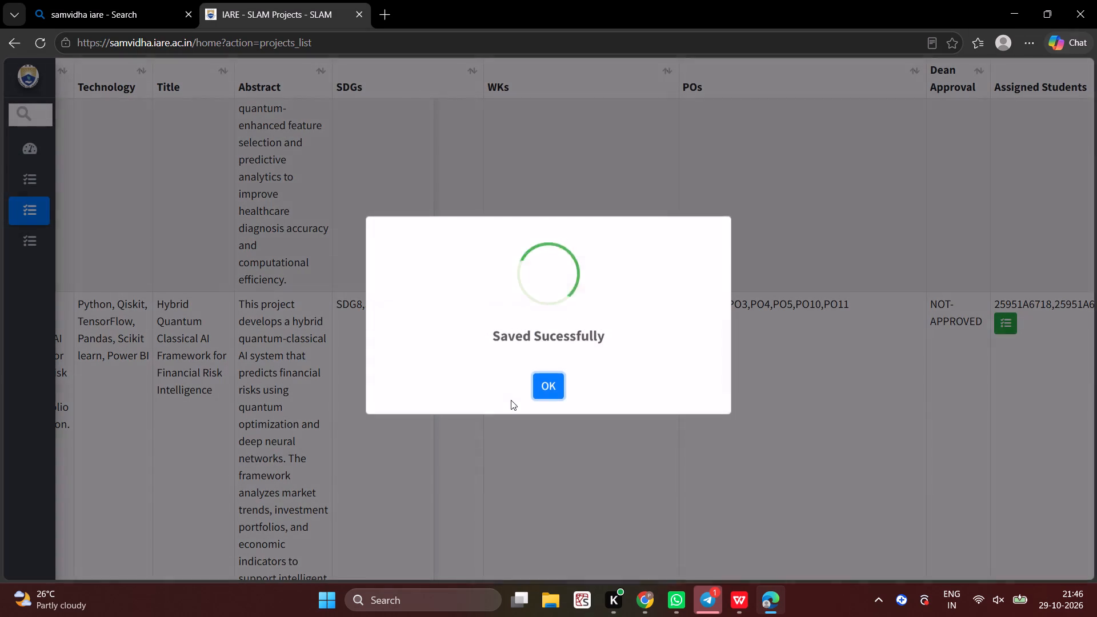
left_click(548, 398)
Start a student assignment for the Intelligent Insider Threat Detection Using Behavioral Analytics and Explainable AI project and enter the first student's roll number.
scroll(548, 398, "left", 3)
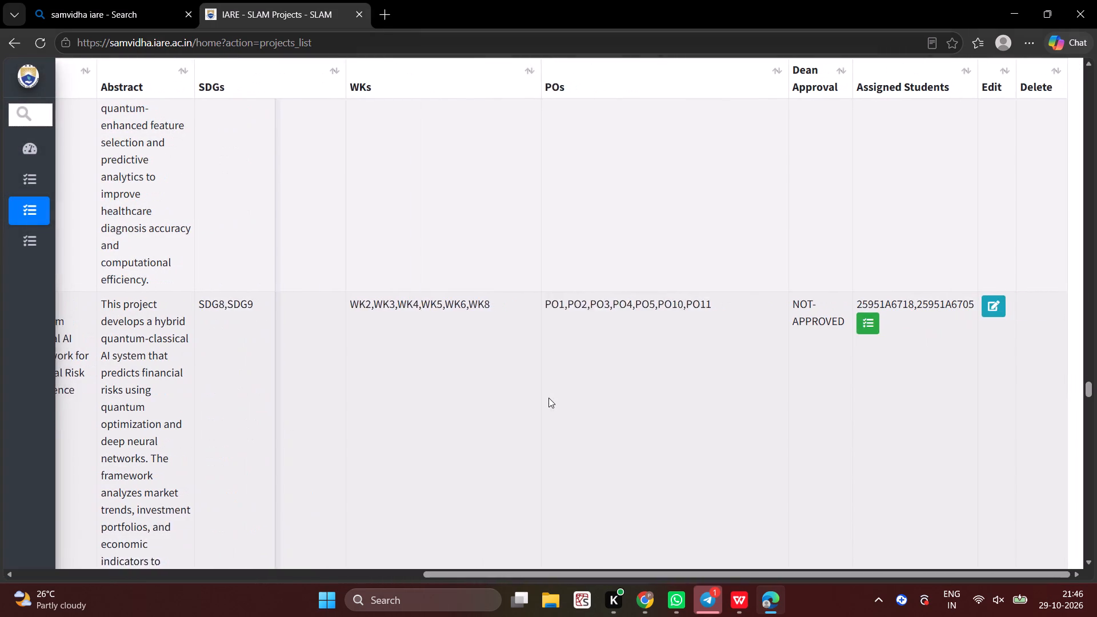
scroll(548, 398, "down", 7)
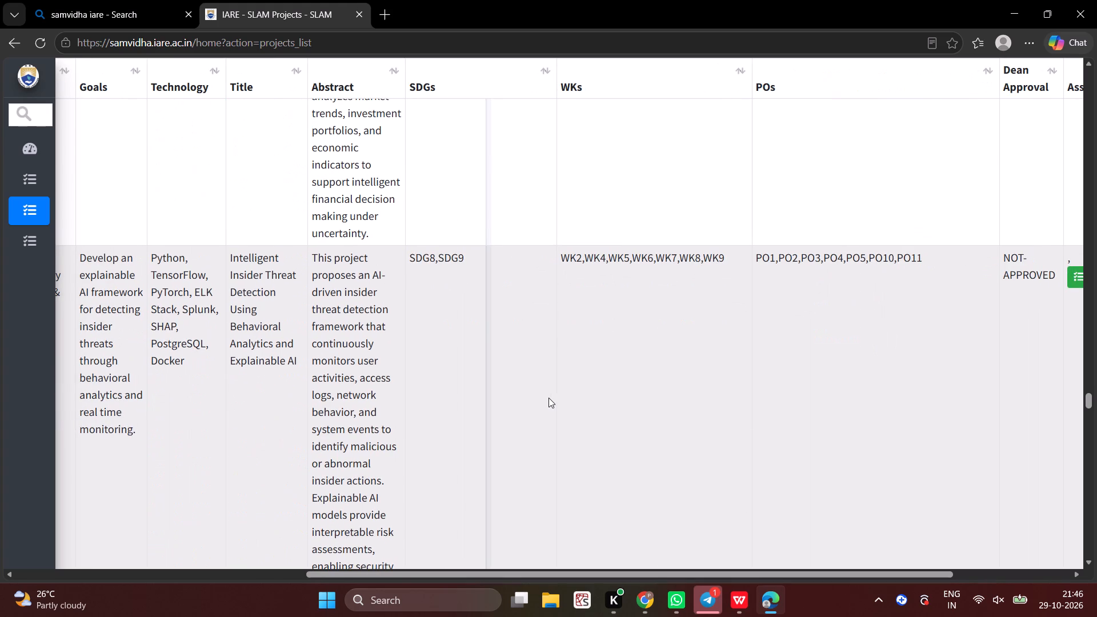
scroll(548, 398, "down", 1)
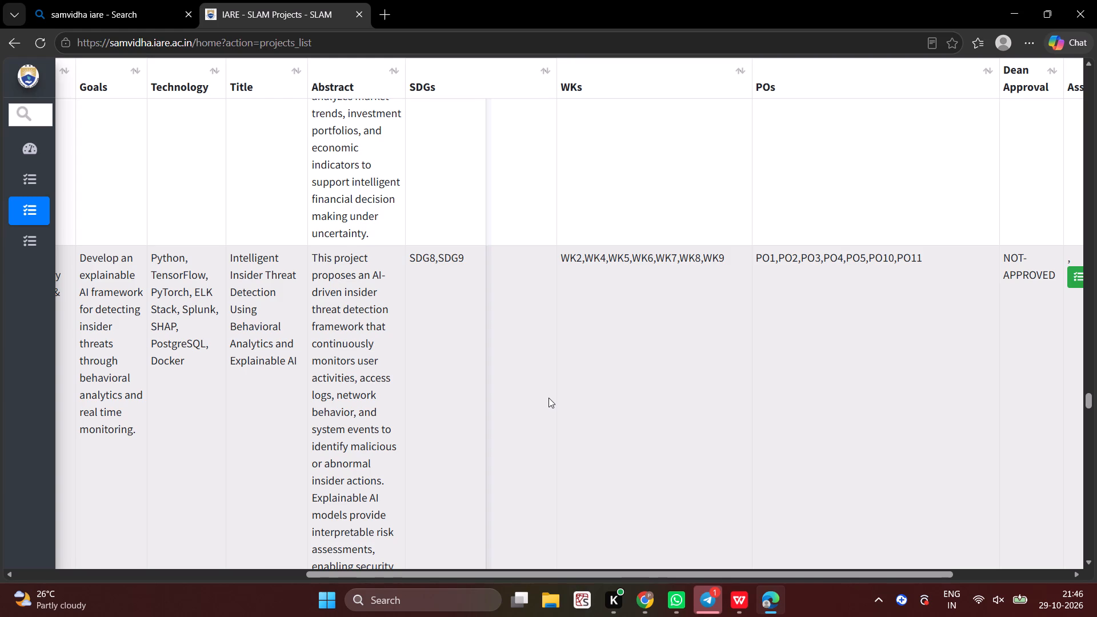
scroll(548, 398, "left", 2)
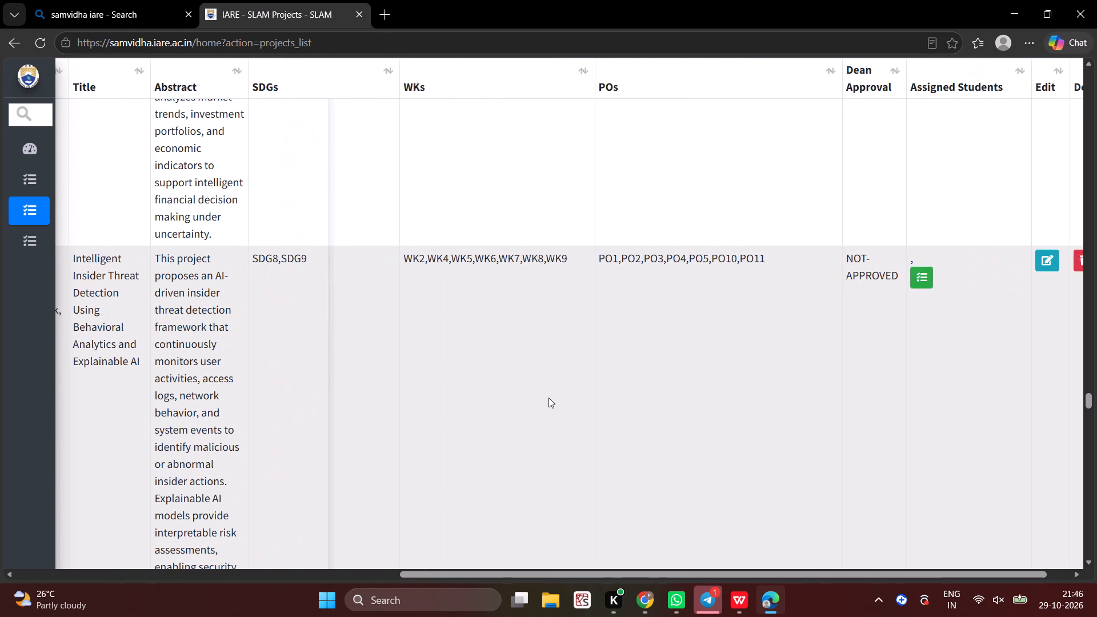
scroll(548, 398, "left", 3)
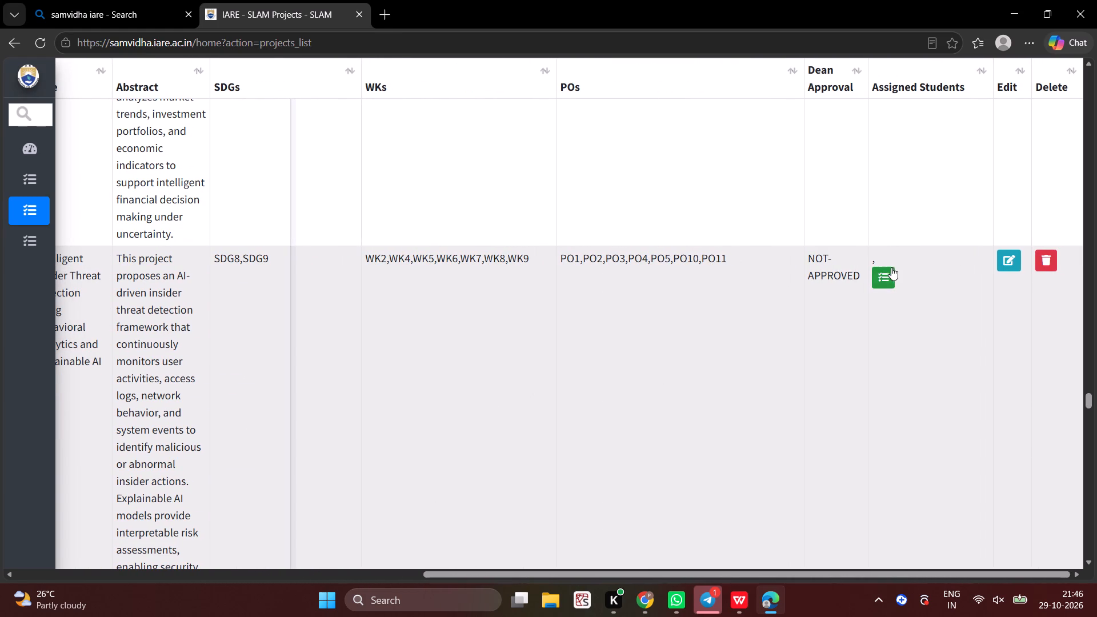
left_click(882, 274)
left_click(695, 144)
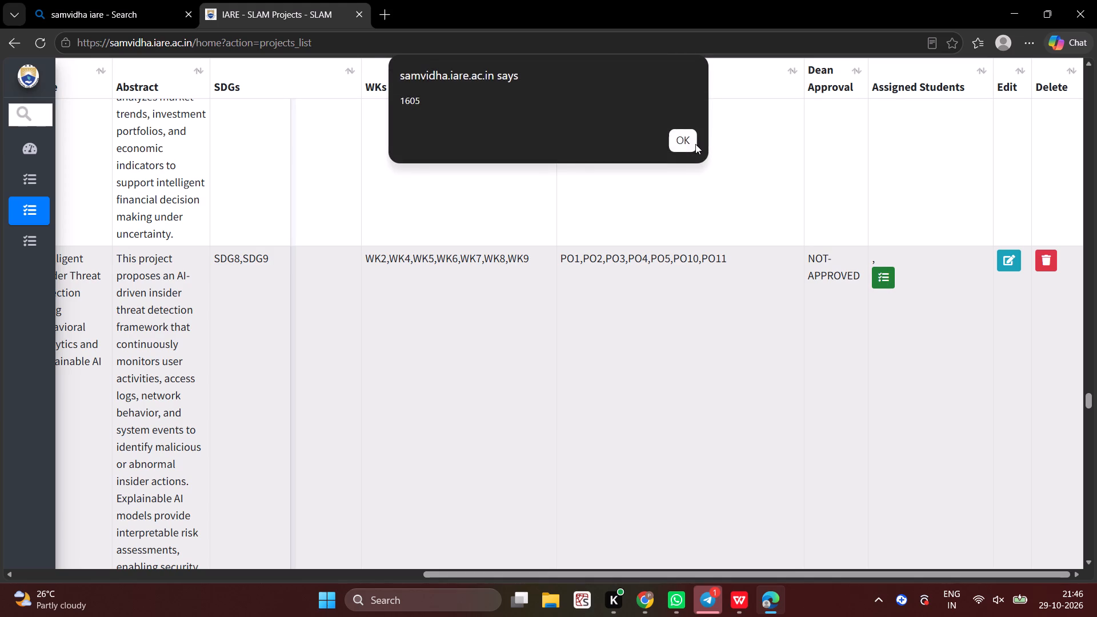
left_click(695, 144)
left_click(603, 151)
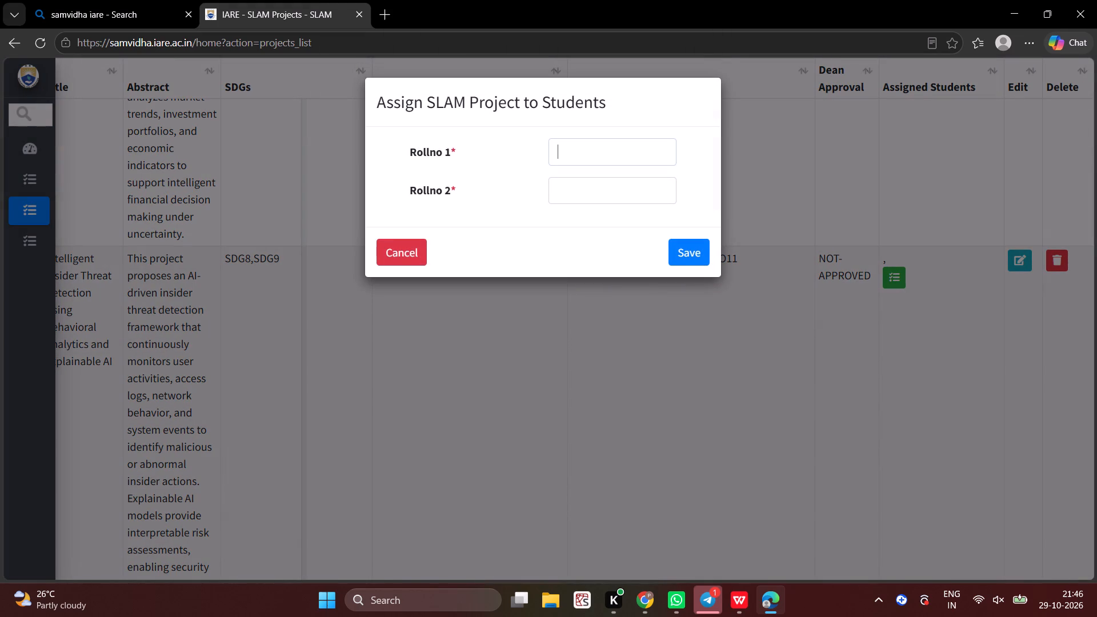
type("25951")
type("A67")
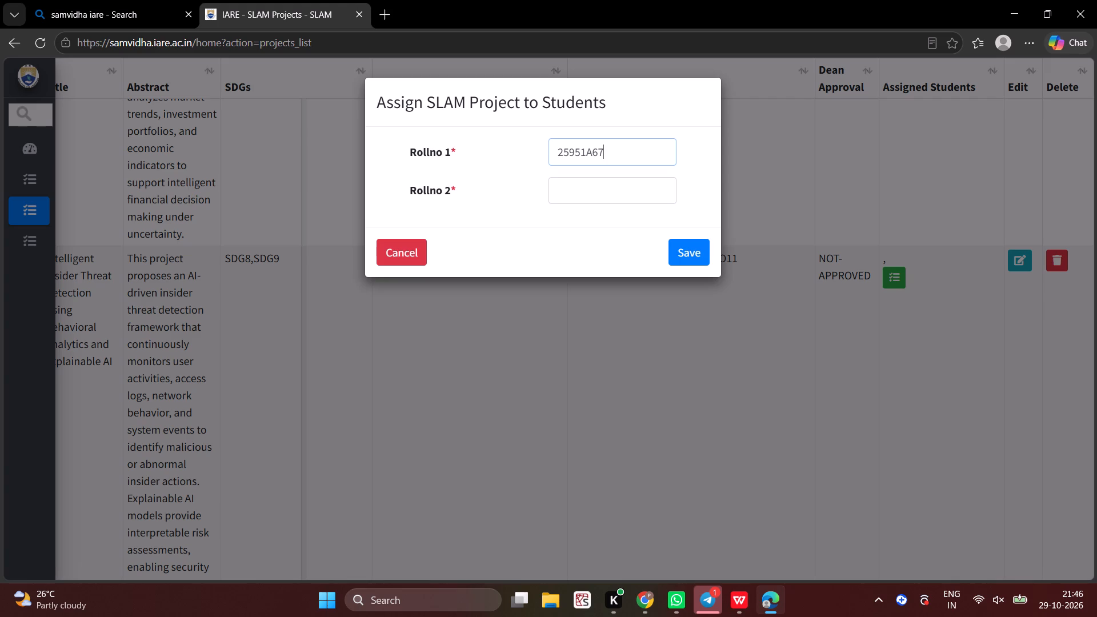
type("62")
Enter a hyphen in place of the second roll number, then save and confirm the insider threat detection project's single-student assignment.
left_click(685, 255)
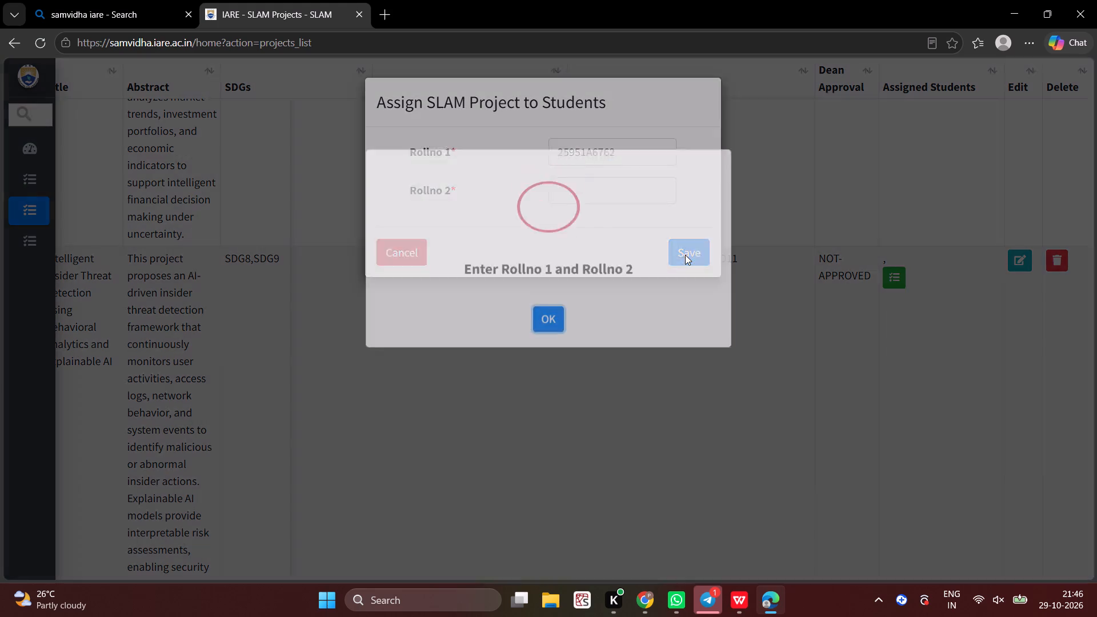
left_click(554, 387)
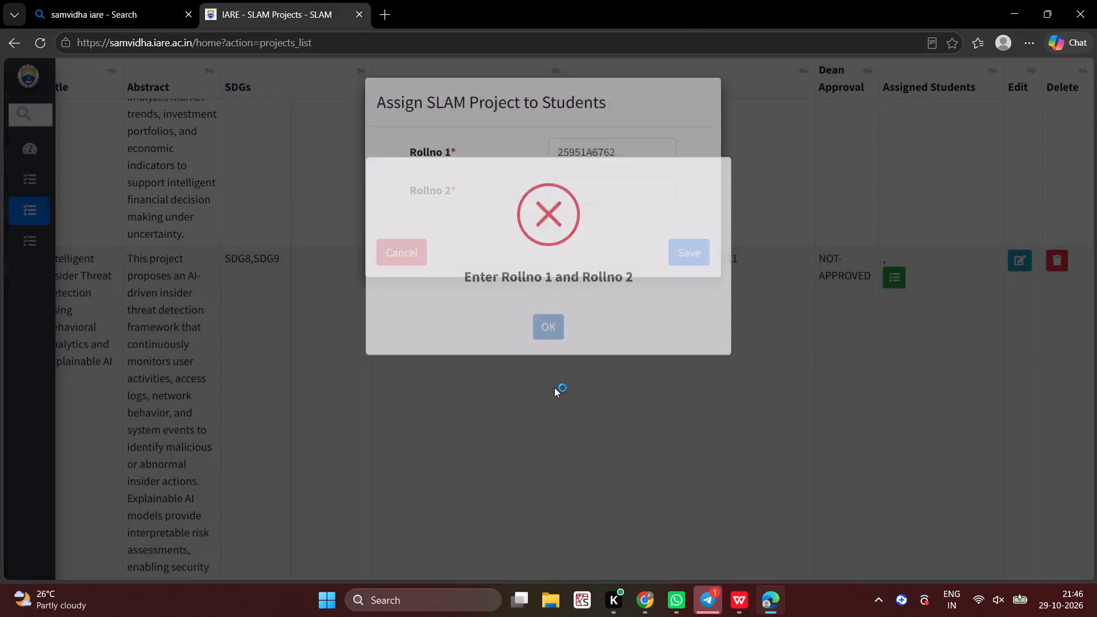
left_click(594, 182)
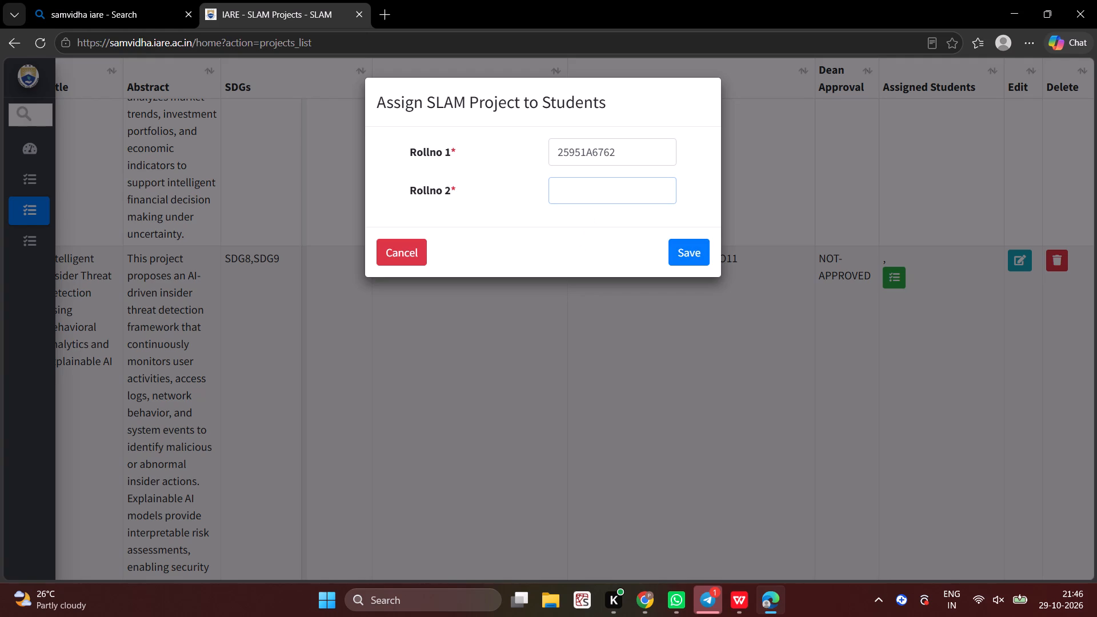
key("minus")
left_click(688, 242)
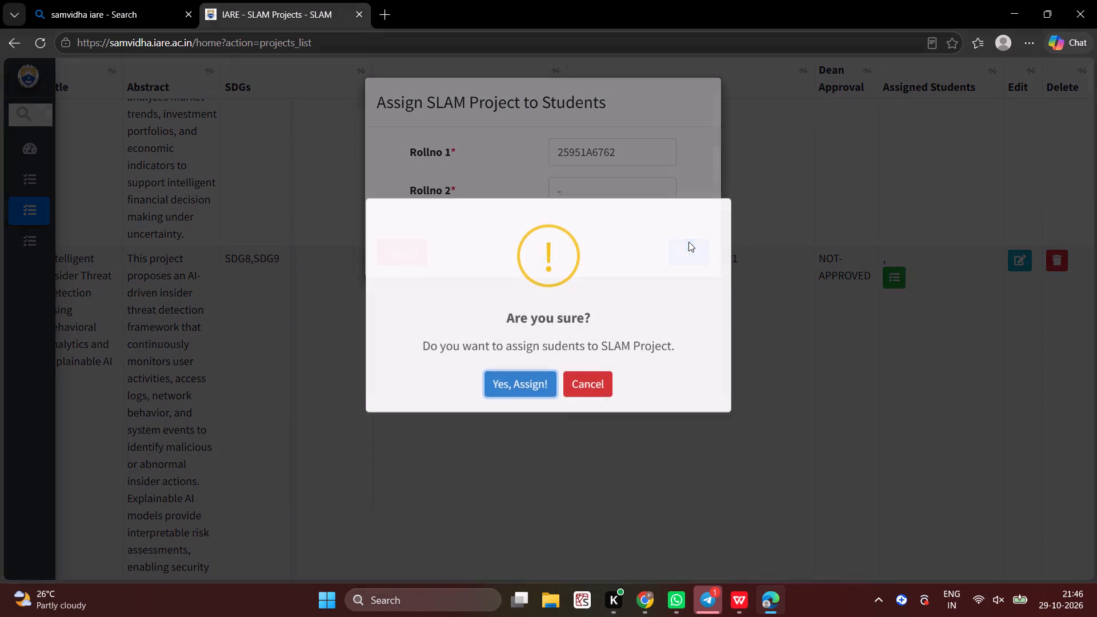
left_click(498, 397)
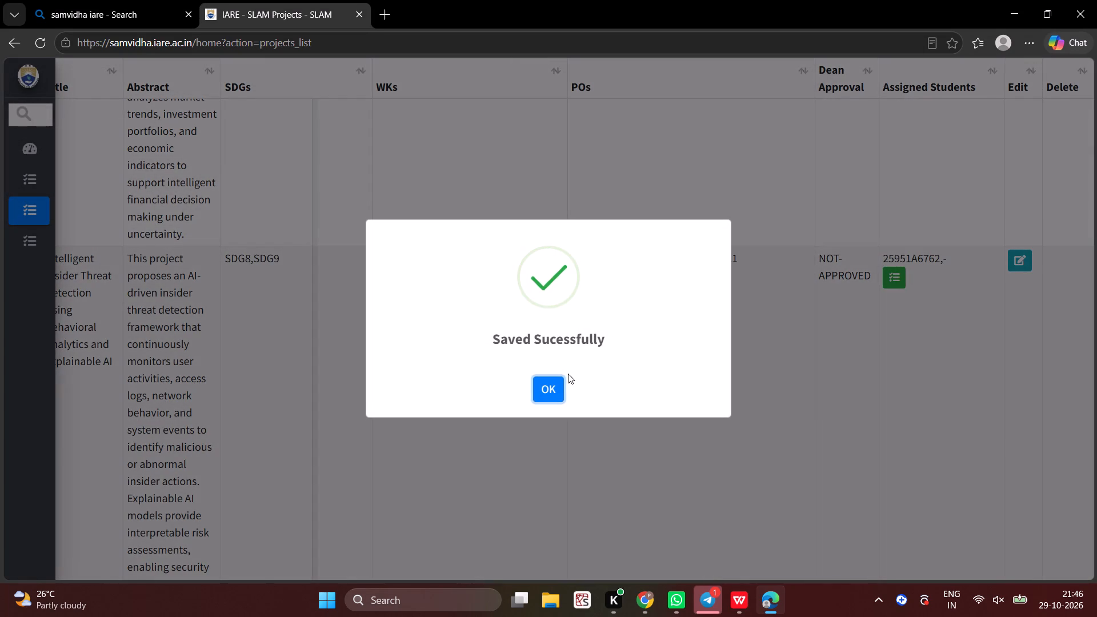
left_click(556, 383)
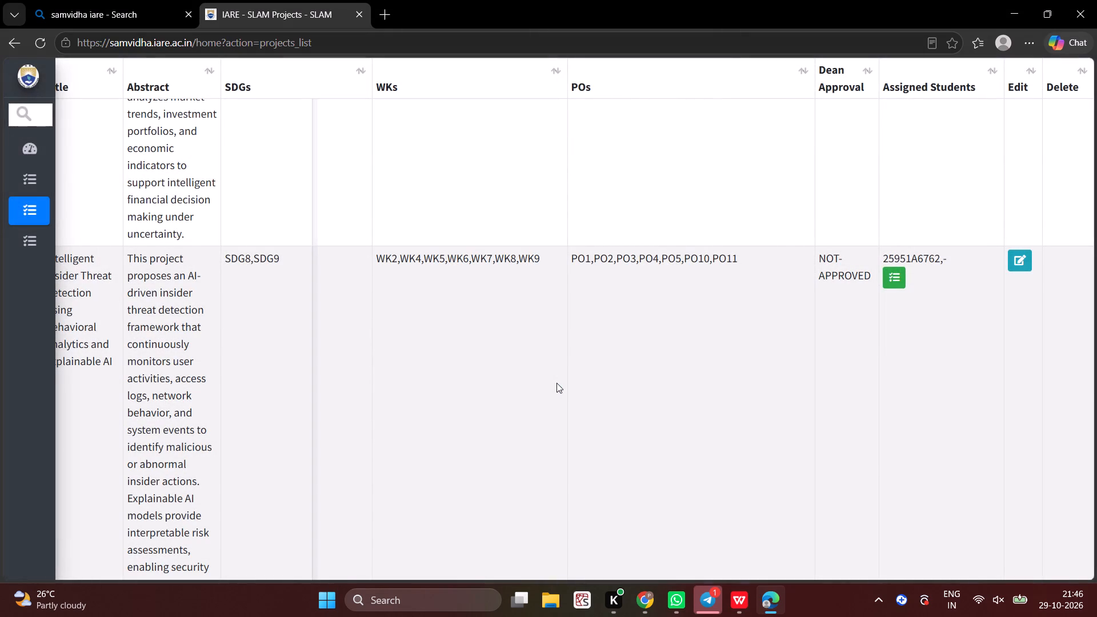
Start a student assignment for the Intelligent Threat Intelligence Platform Using Graph Neural Networks project and enter the first student's roll number.
scroll(556, 383, "left", 1)
scroll(556, 383, "up", 2)
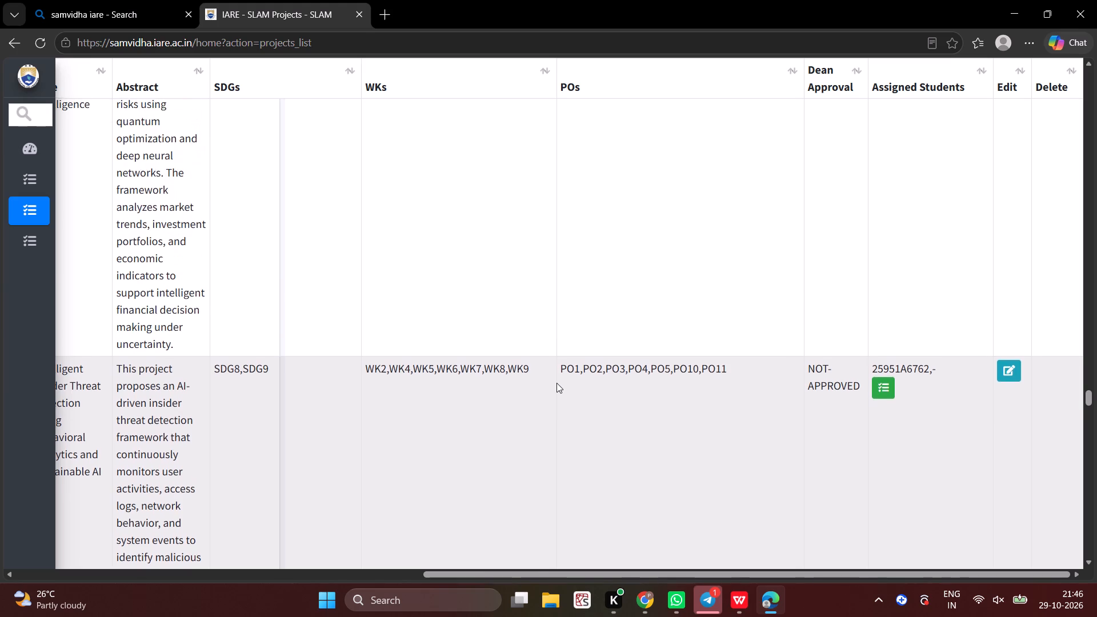
scroll(556, 383, "up", 2)
scroll(556, 383, "down", 5)
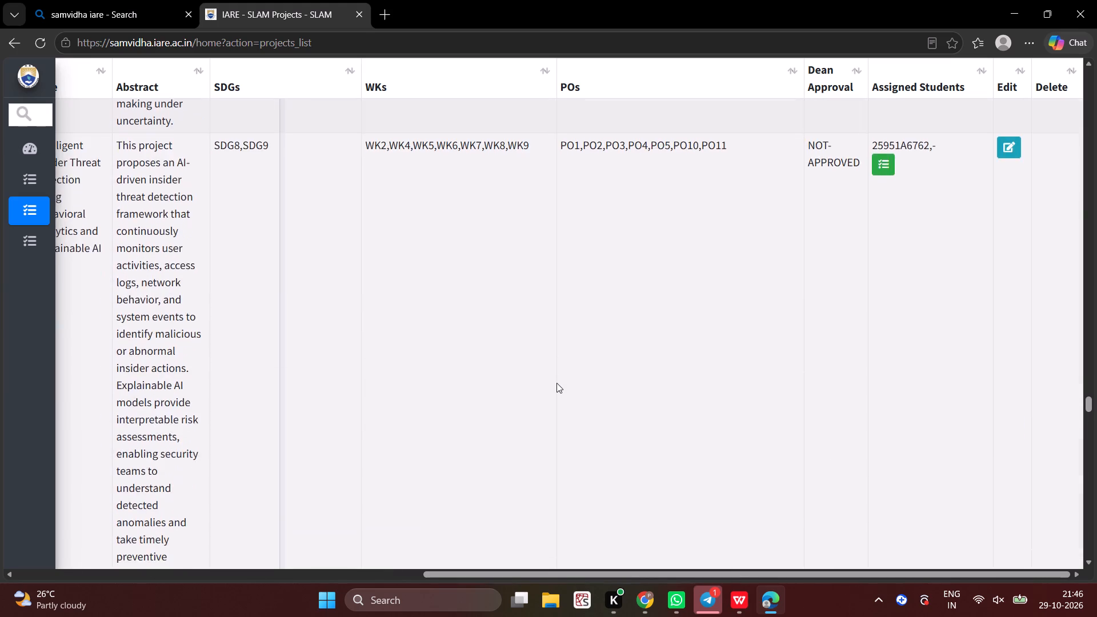
scroll(556, 383, "down", 5)
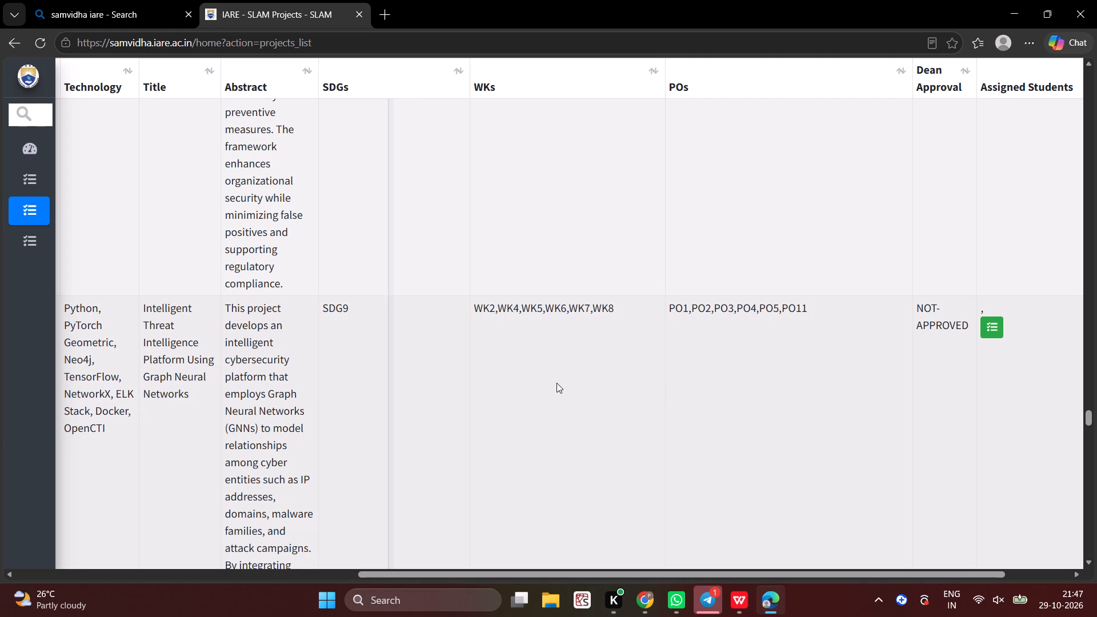
left_click(983, 332)
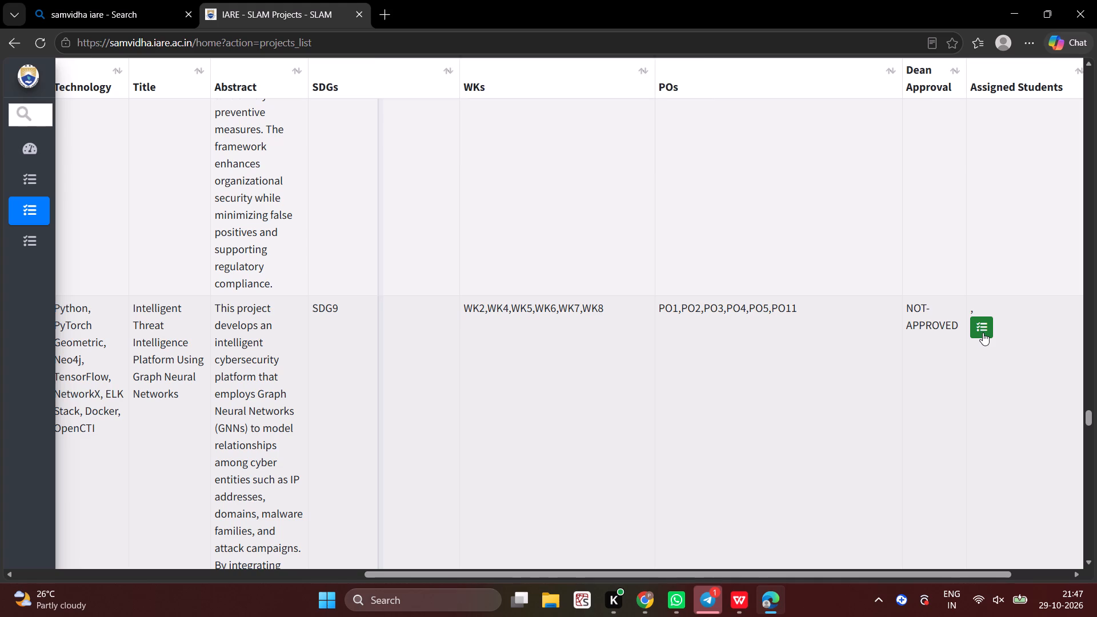
left_click(683, 149)
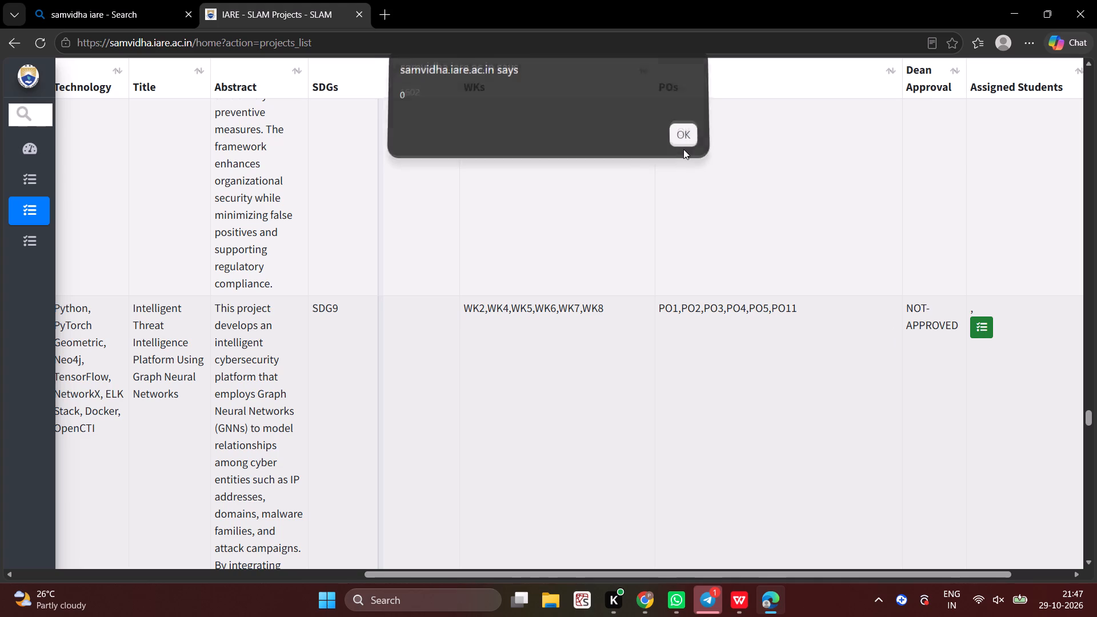
left_click(683, 149)
left_click(572, 141)
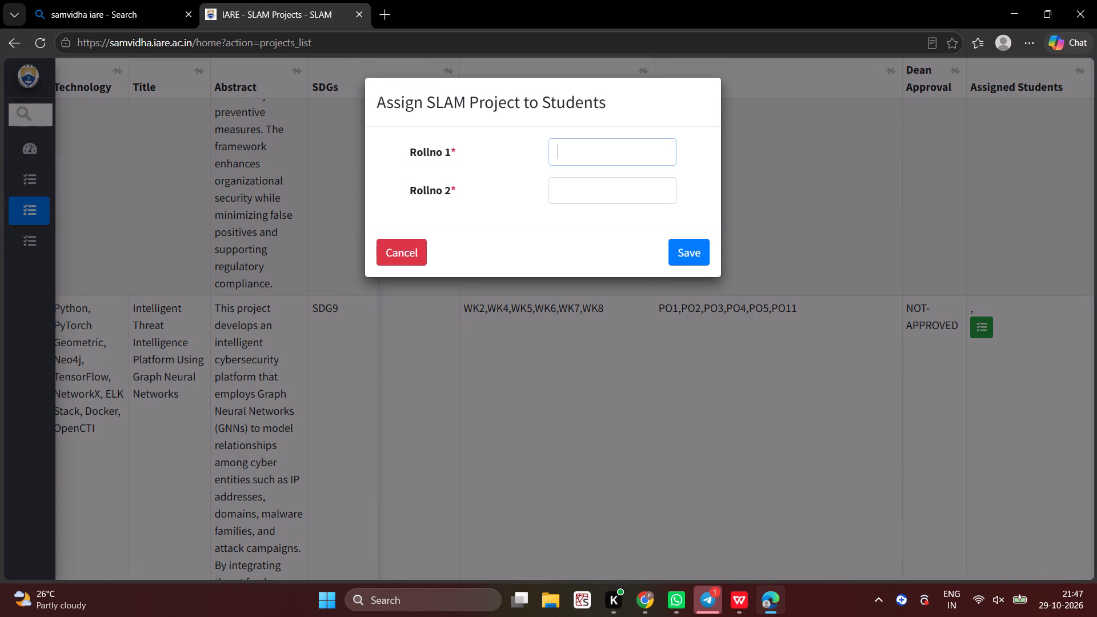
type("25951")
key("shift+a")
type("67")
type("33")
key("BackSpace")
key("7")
Enter the second student's roll number with a capital A, then save and confirm the threat intelligence platform project's assignment.
left_click(572, 187)
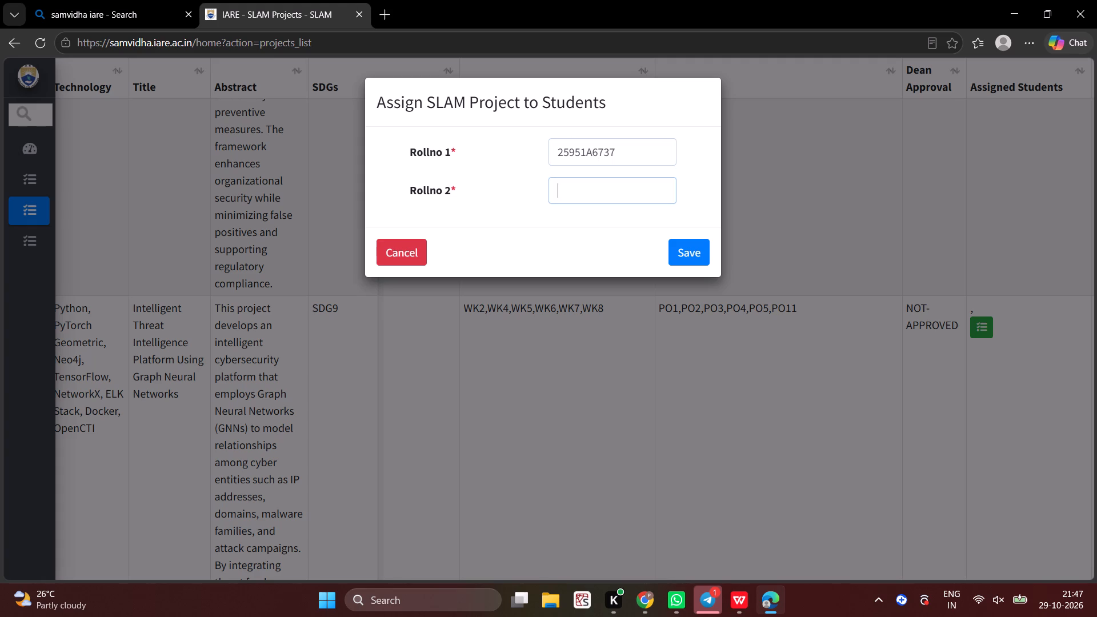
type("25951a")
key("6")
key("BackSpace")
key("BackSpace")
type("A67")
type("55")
left_click(689, 250)
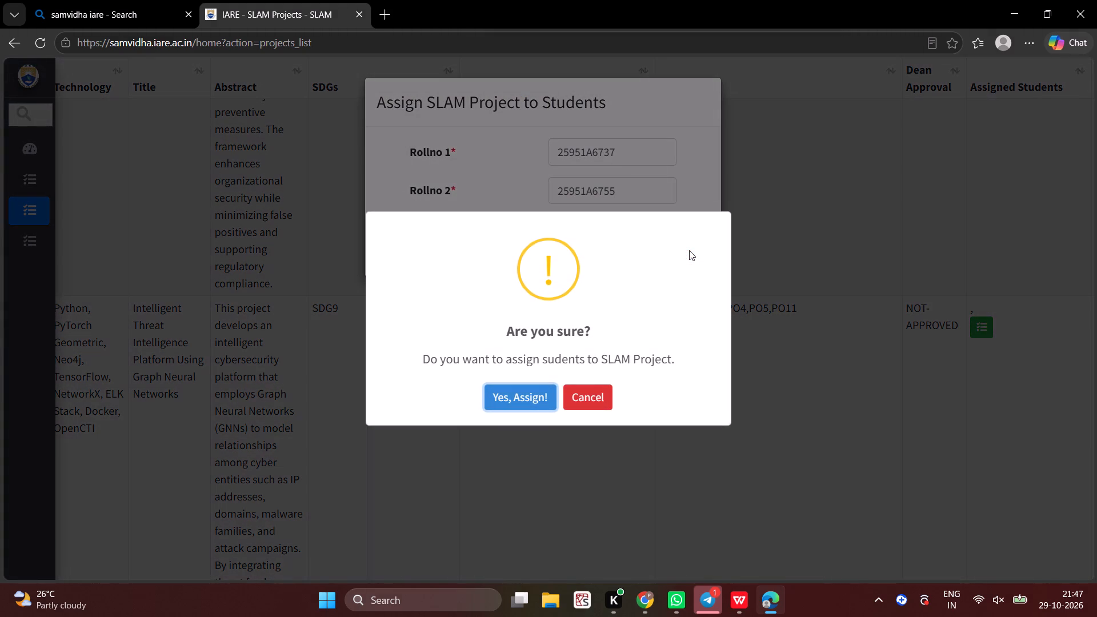
left_click(543, 391)
left_click(548, 390)
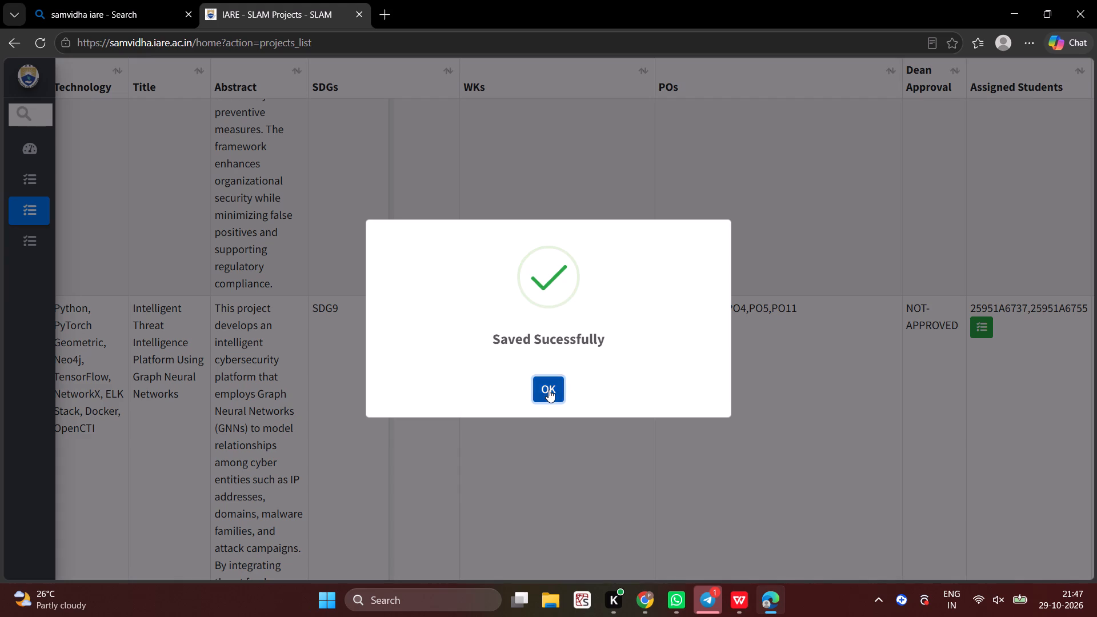
Start a student assignment for the Multi-Agent AI Framework for Autonomous Smart Campus Management project and enter the first student's roll number.
scroll(548, 390, "left", 2)
scroll(548, 390, "down", 2)
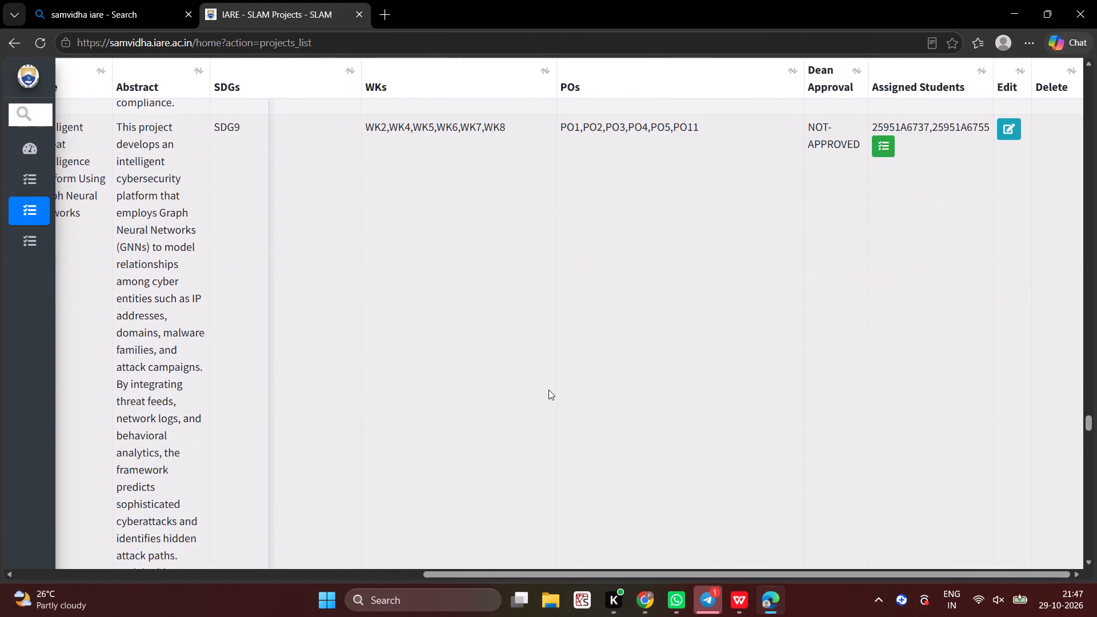
scroll(548, 390, "down", 5)
scroll(548, 390, "right", 1)
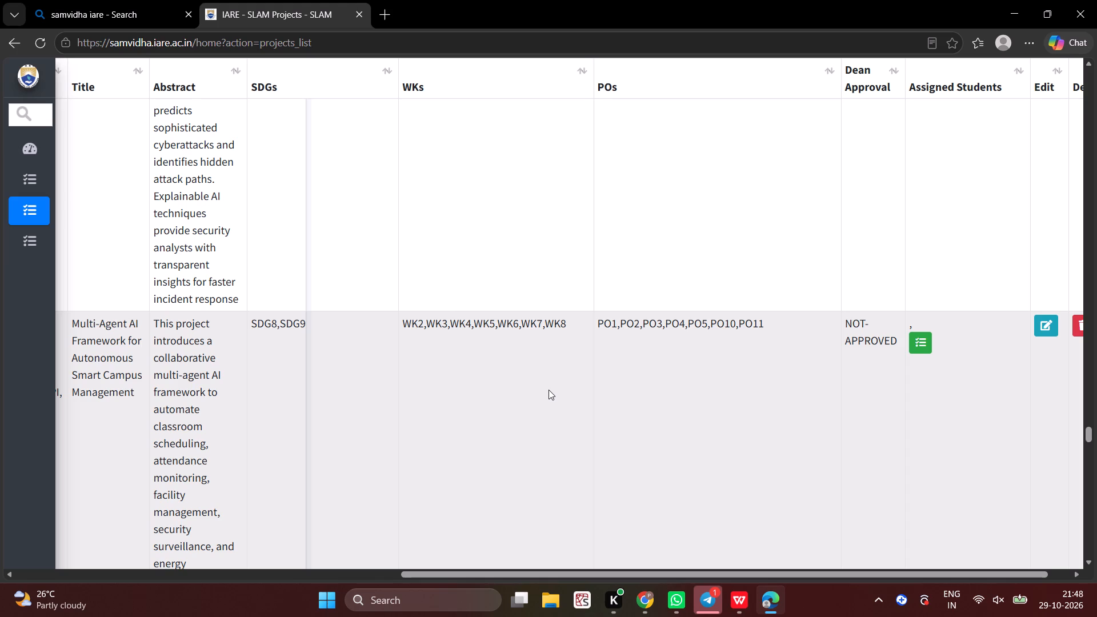
left_click(918, 350)
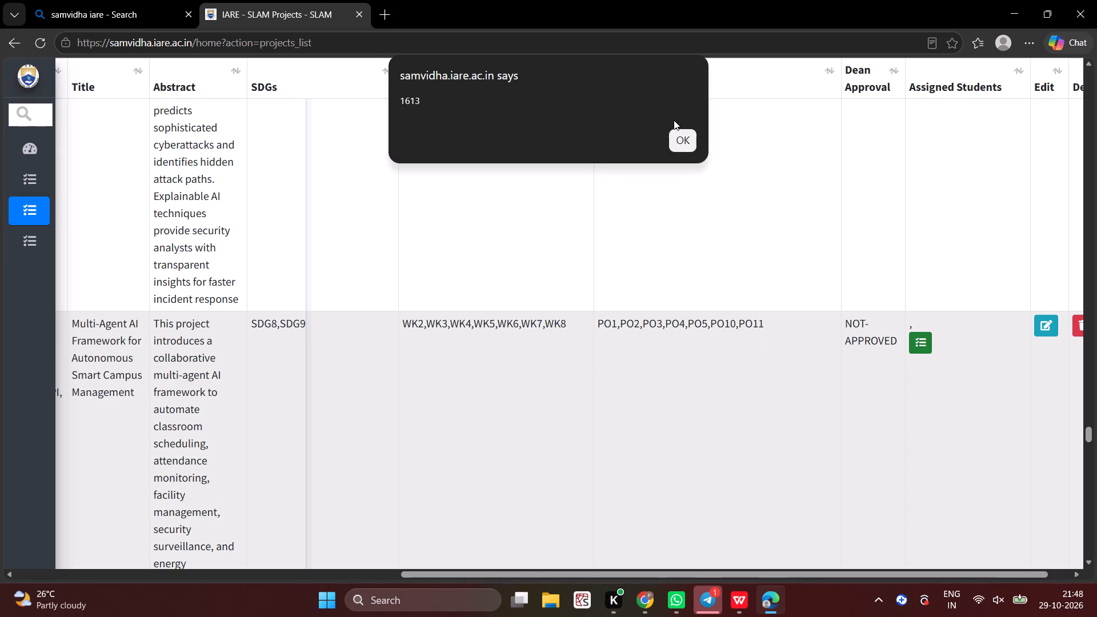
left_click(679, 139)
left_click(679, 139)
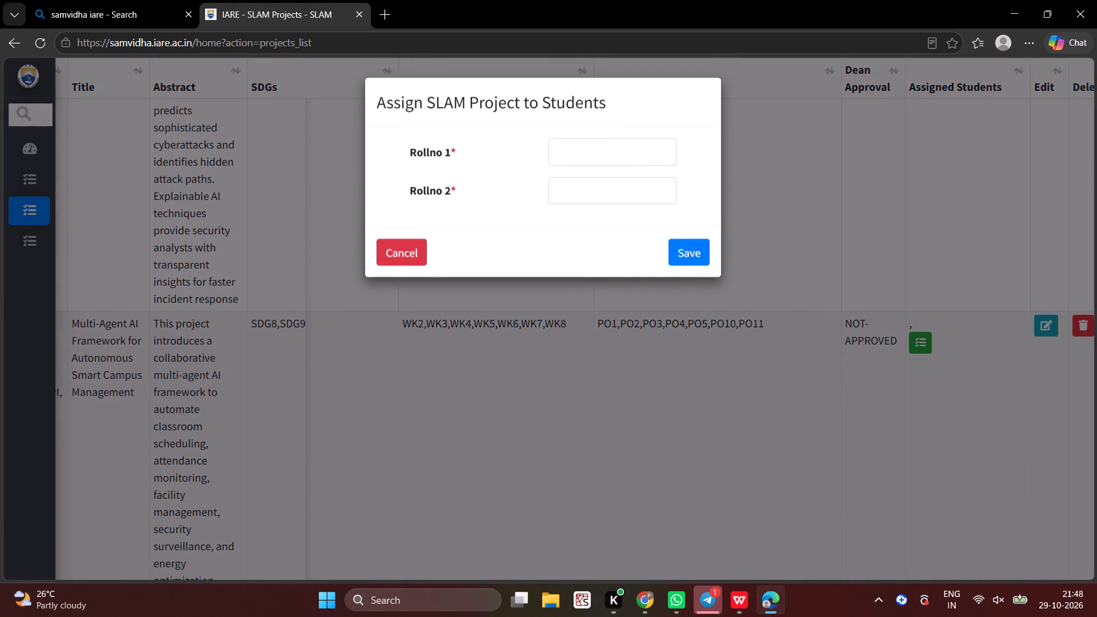
left_click(628, 155)
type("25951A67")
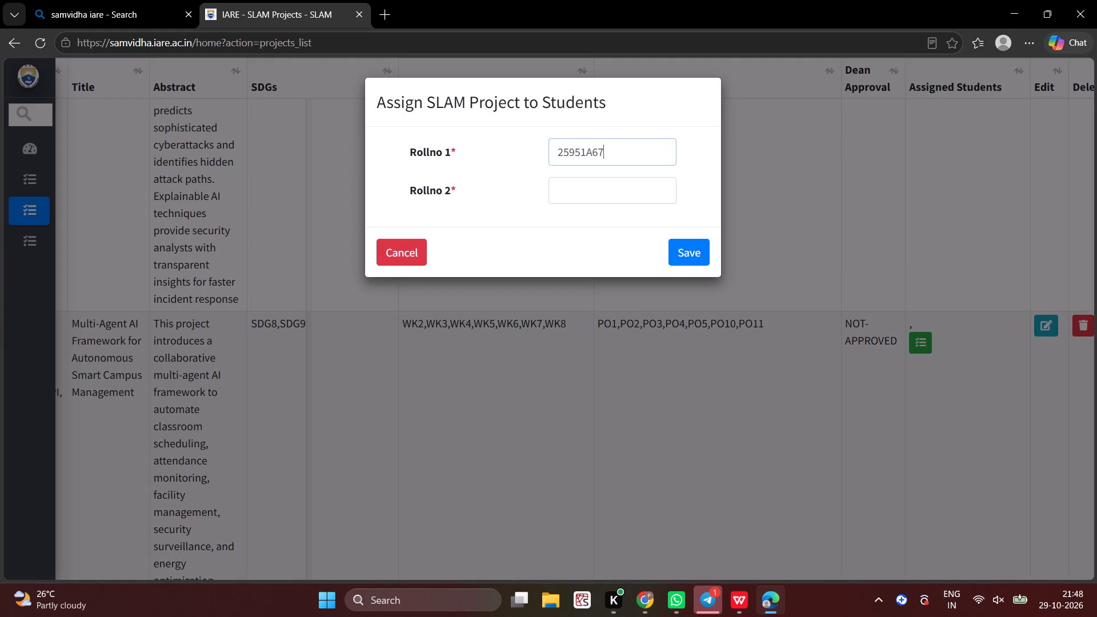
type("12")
Enter the second student's roll number, then save and confirm the smart campus management project's assignment.
left_click(608, 182)
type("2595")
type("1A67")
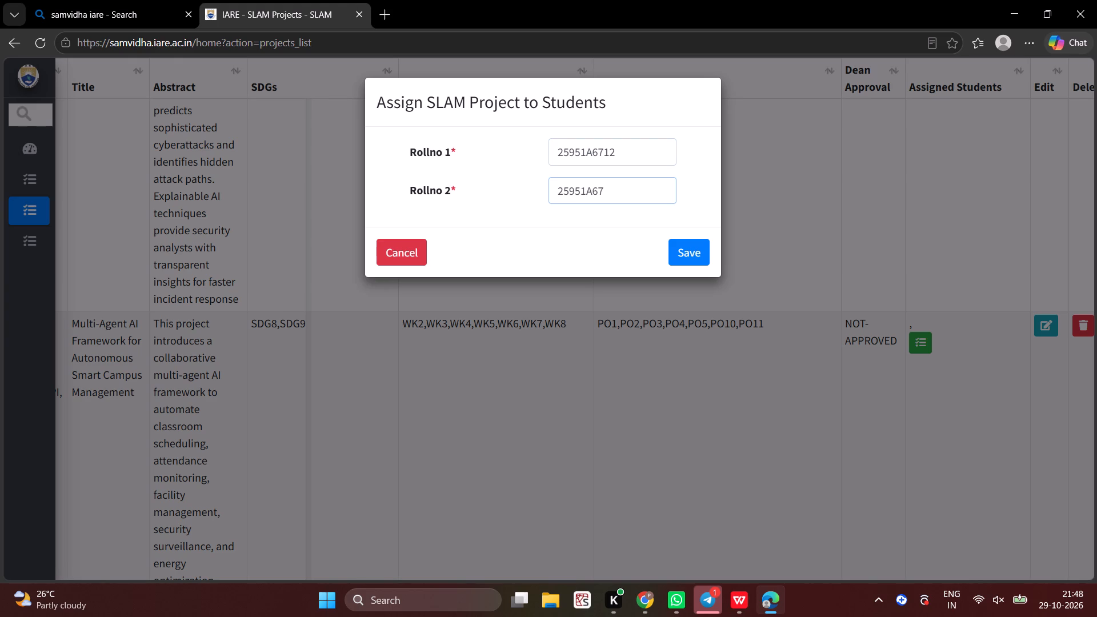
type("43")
left_click(694, 249)
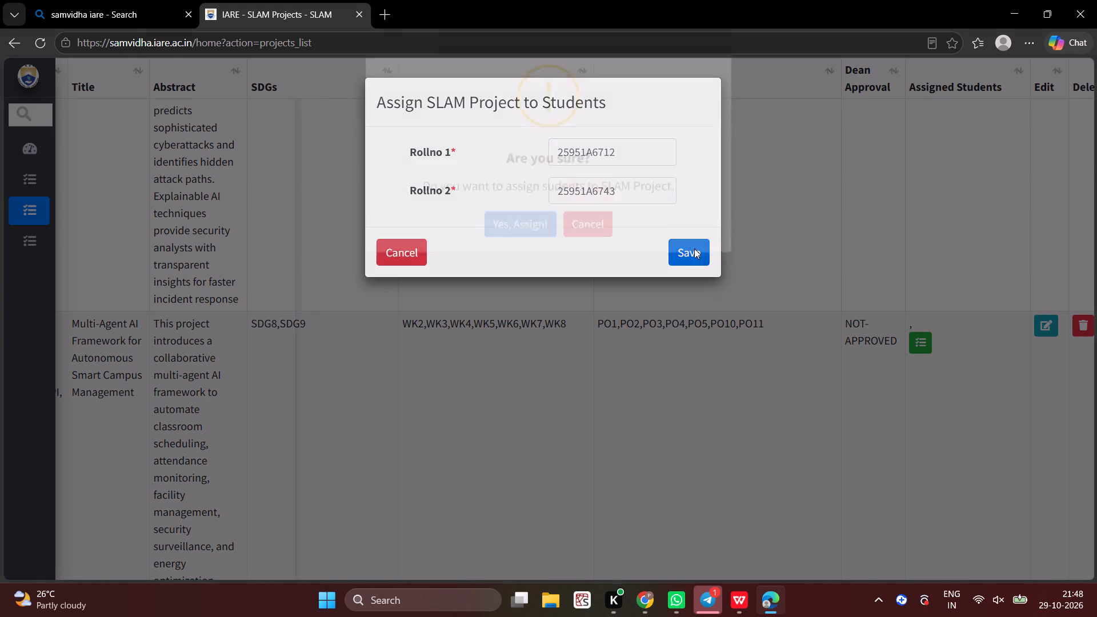
left_click(519, 406)
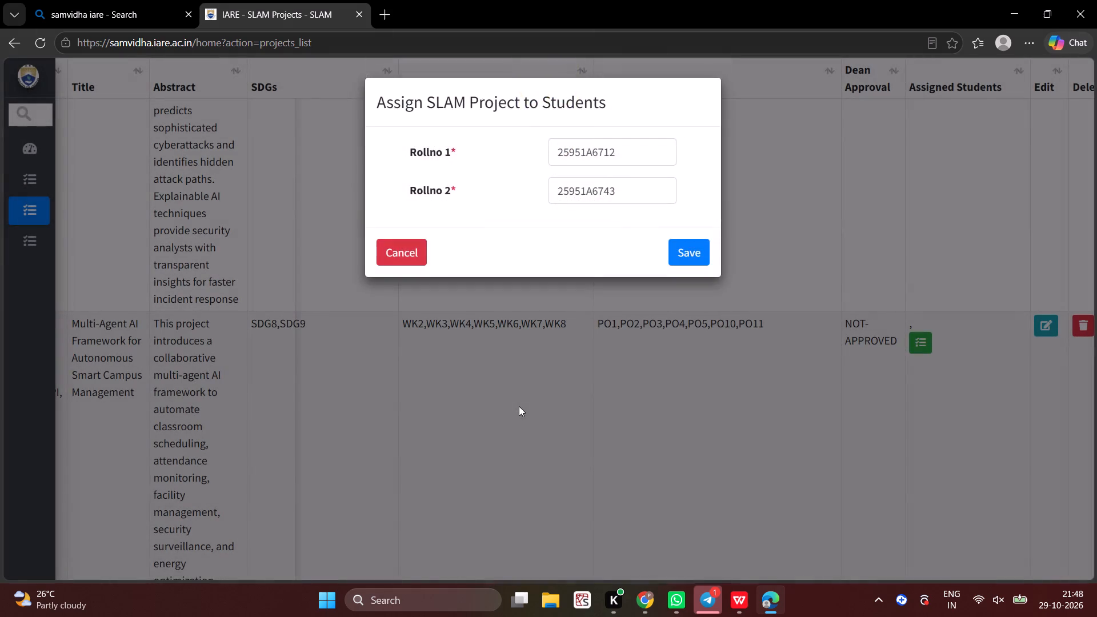
left_click(545, 376)
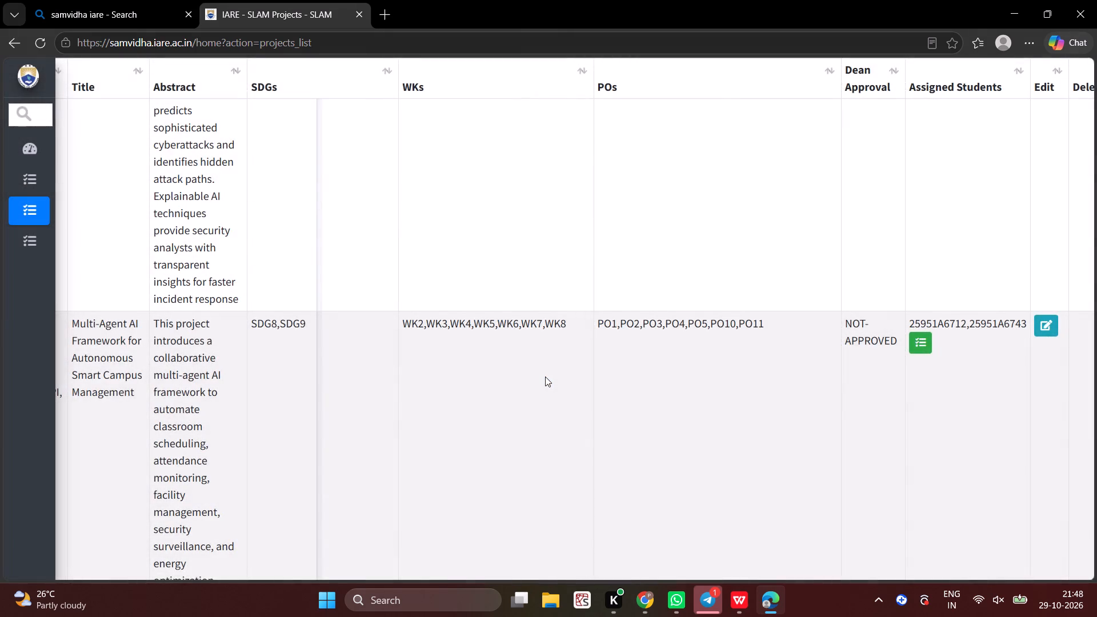
Start a student assignment for the Multilingual Retrieval Augmented Intelligence Platform for Legal and Governance Analytics project and enter the first roll number with a capital A.
scroll(545, 376, "down", 4)
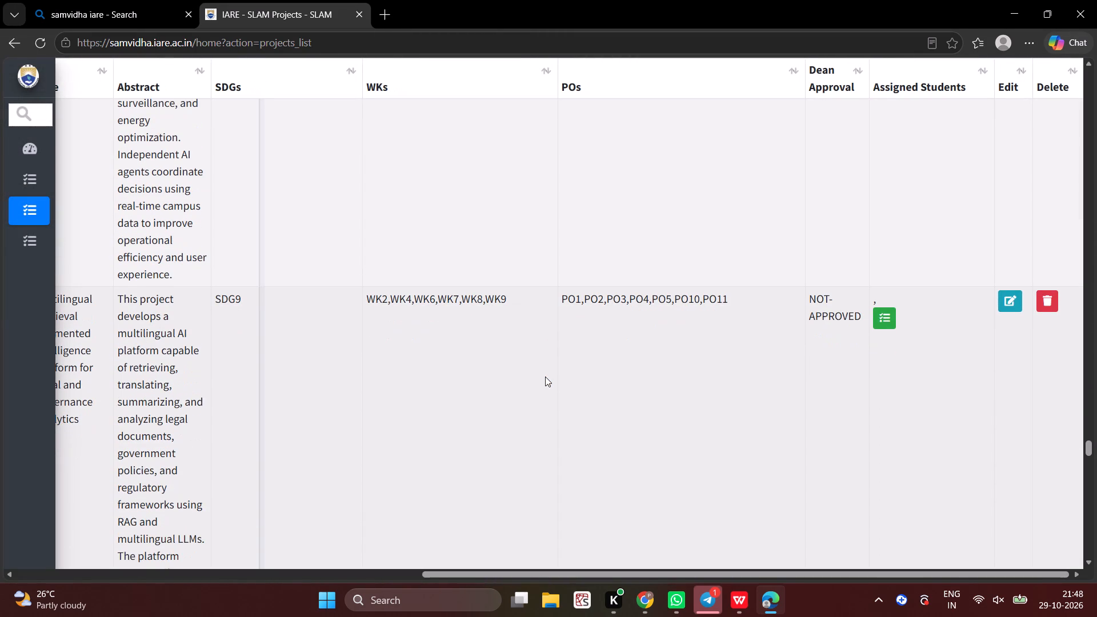
scroll(545, 376, "right", 1)
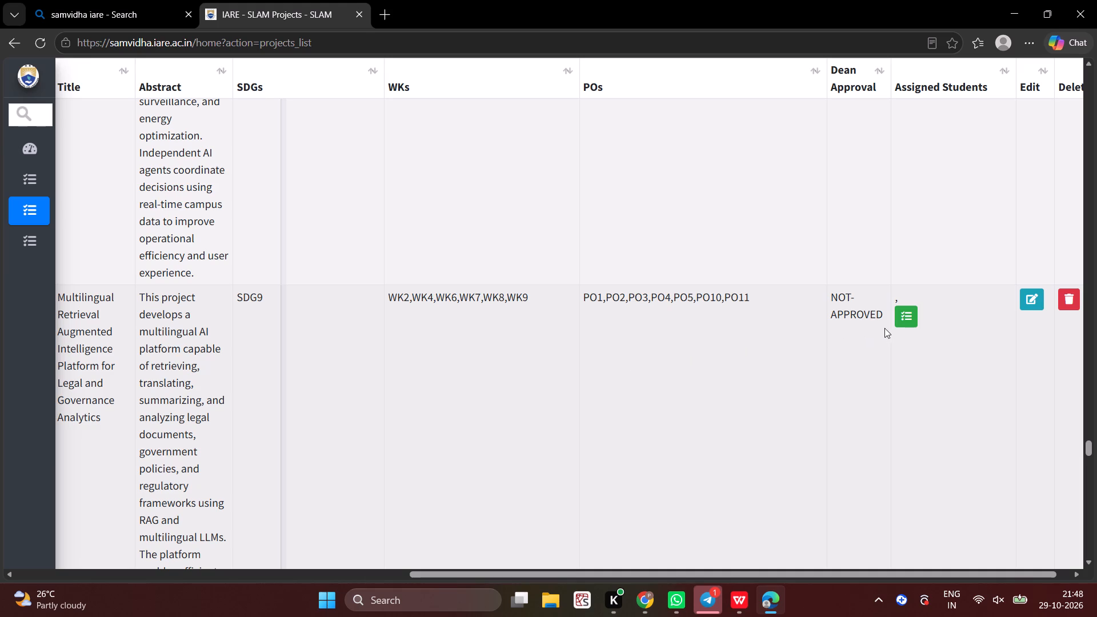
left_click(900, 318)
left_click(676, 133)
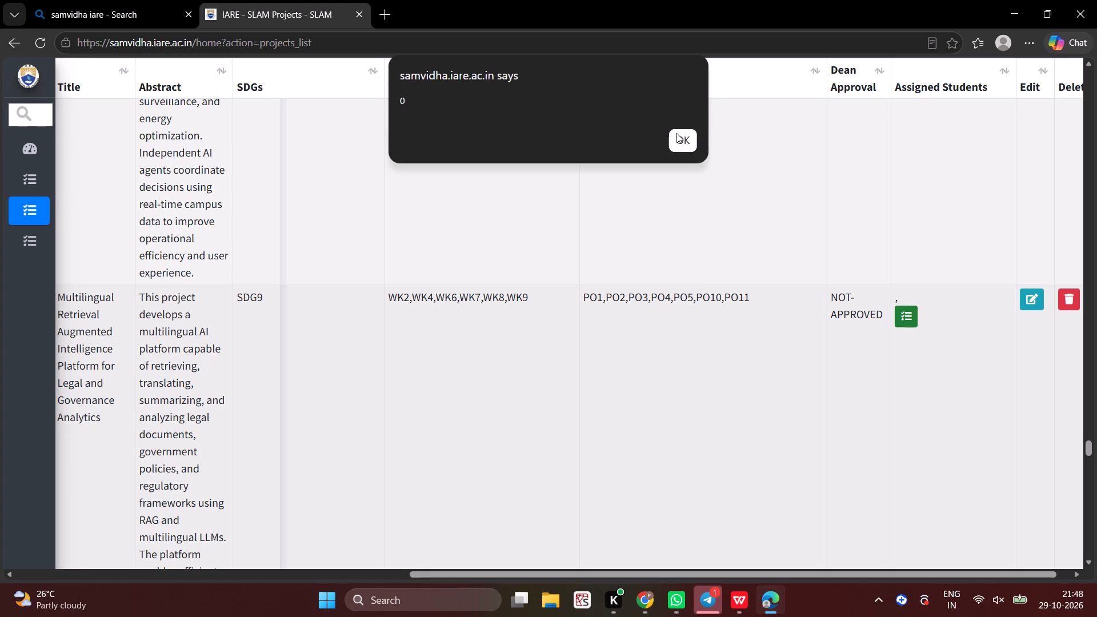
left_click(677, 135)
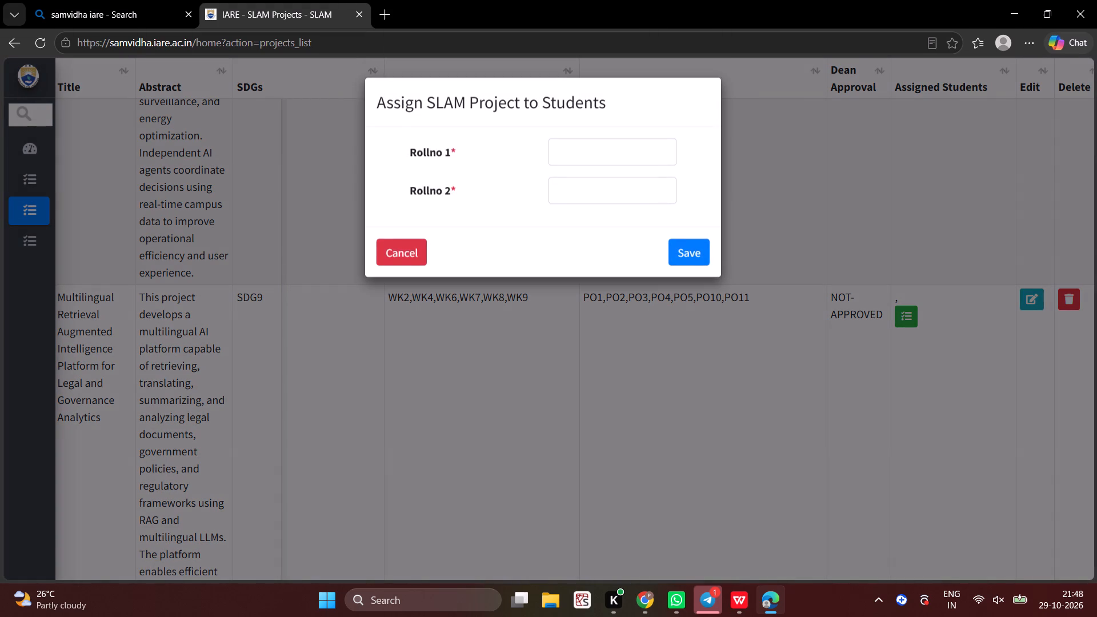
left_click(610, 165)
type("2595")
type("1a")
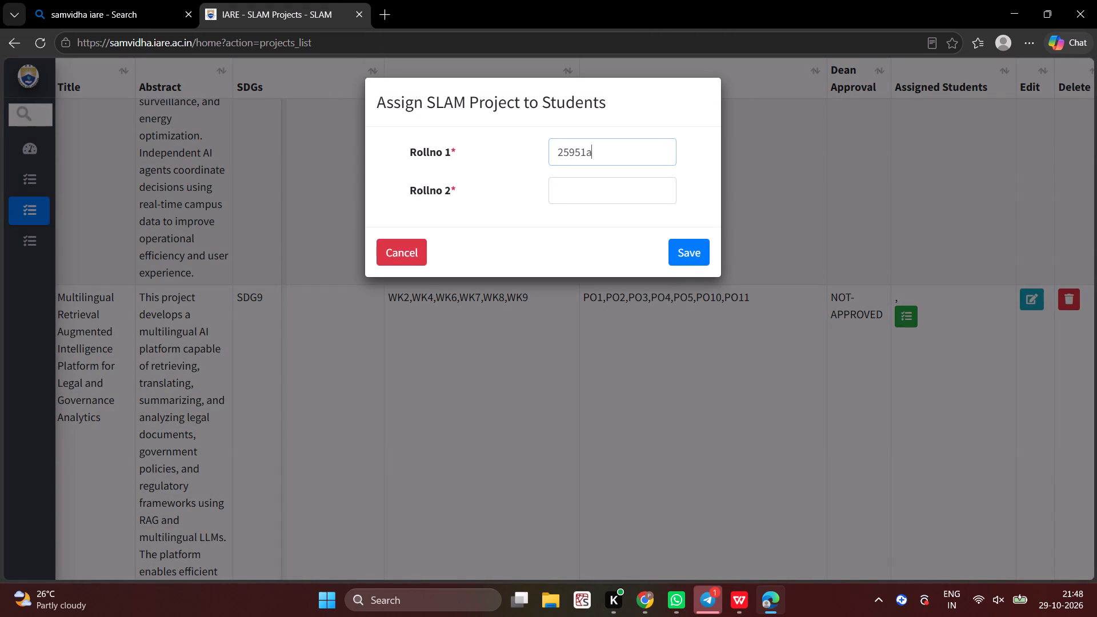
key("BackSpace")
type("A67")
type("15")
Enter the second student's roll number with a capital A, then save and confirm the legal and governance analytics project's assignment.
left_click(610, 198)
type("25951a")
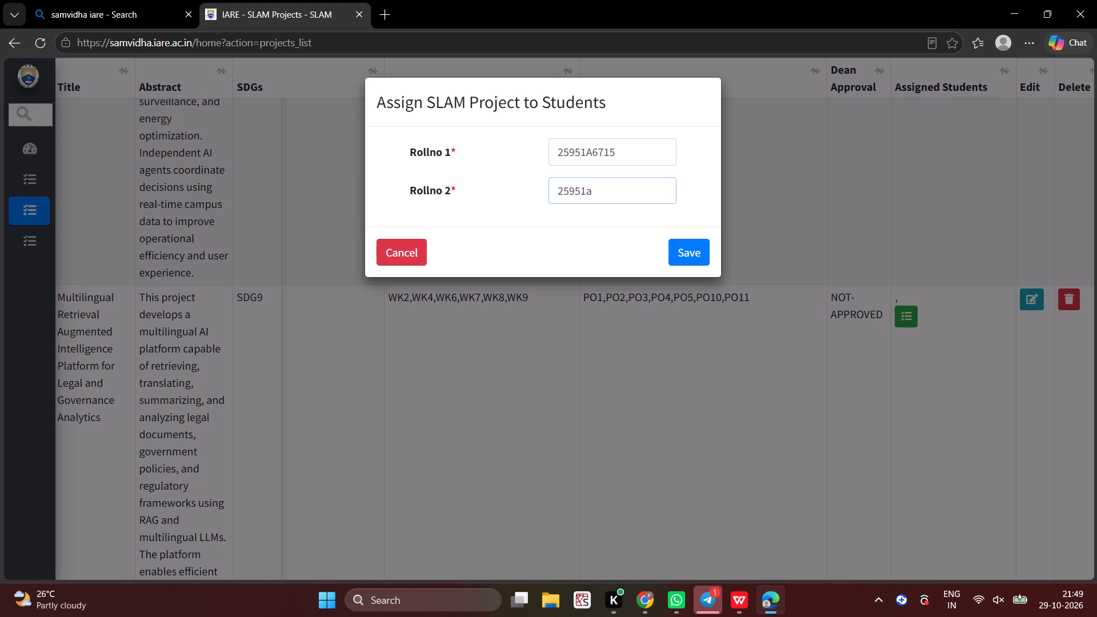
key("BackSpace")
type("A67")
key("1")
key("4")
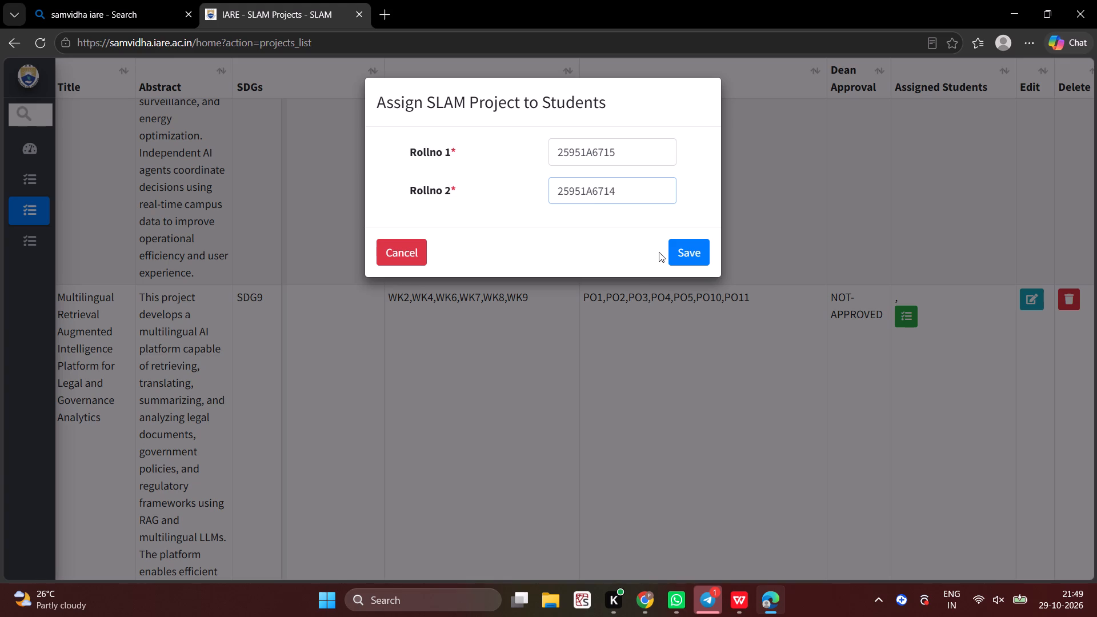
left_click(659, 252)
left_click(687, 252)
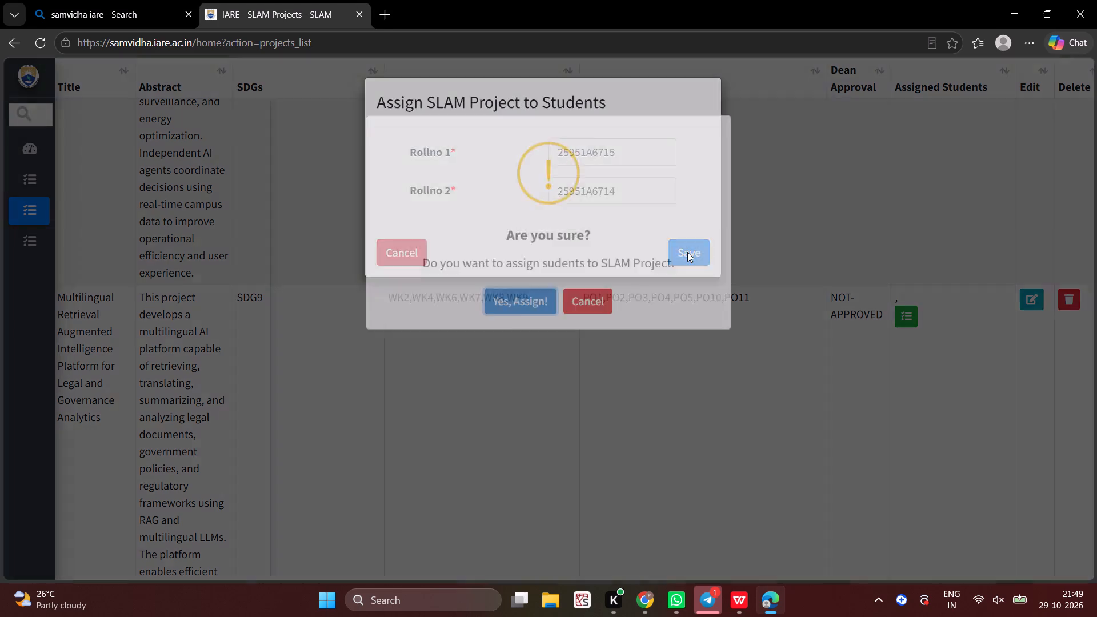
left_click(538, 392)
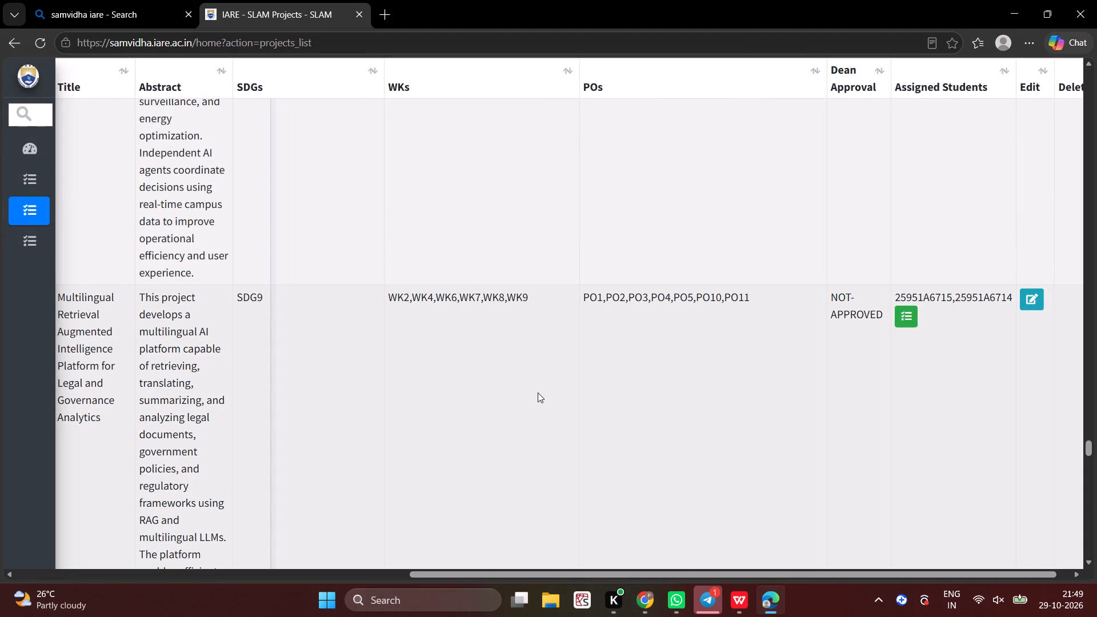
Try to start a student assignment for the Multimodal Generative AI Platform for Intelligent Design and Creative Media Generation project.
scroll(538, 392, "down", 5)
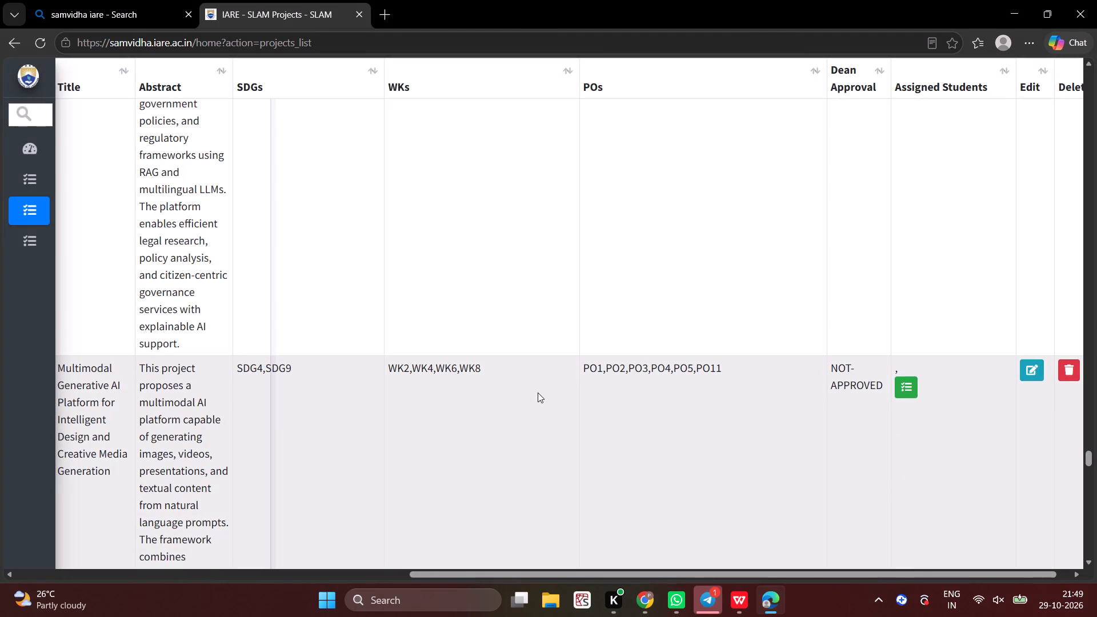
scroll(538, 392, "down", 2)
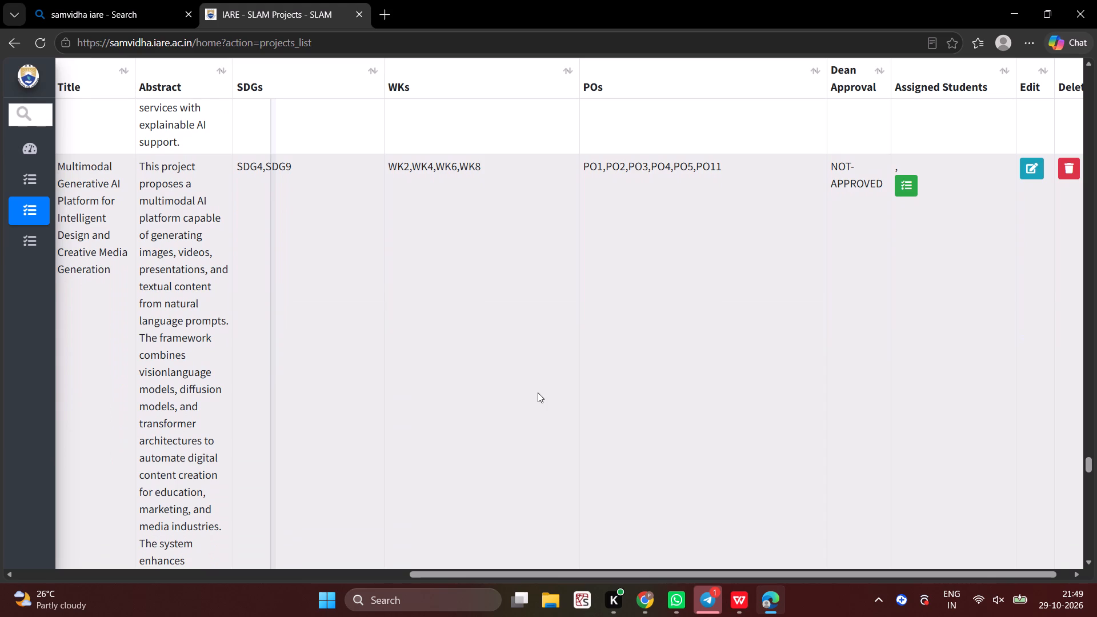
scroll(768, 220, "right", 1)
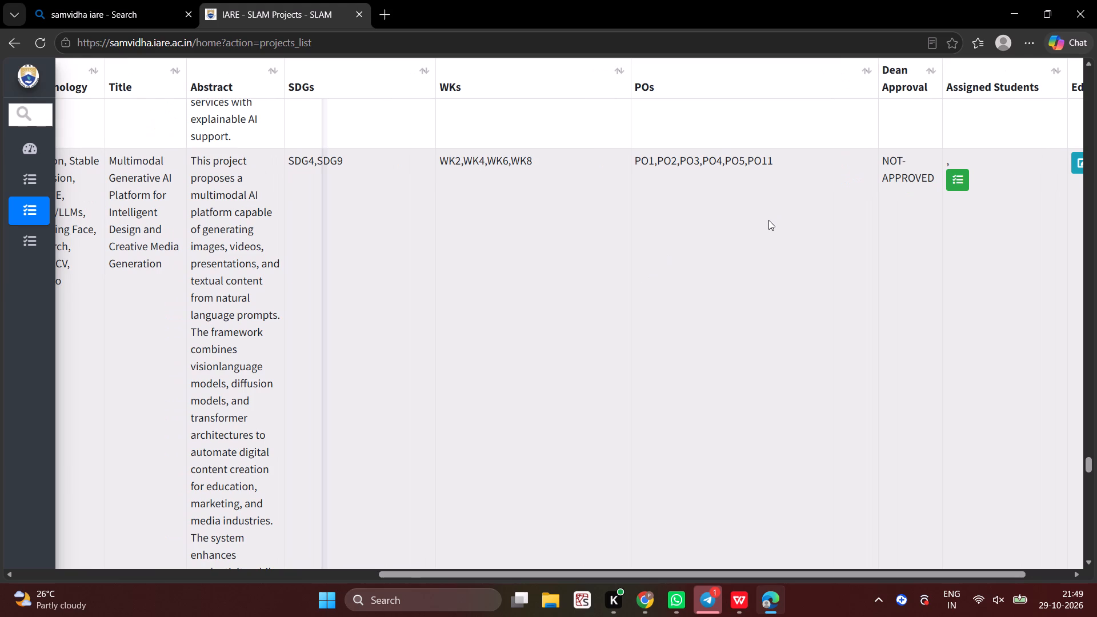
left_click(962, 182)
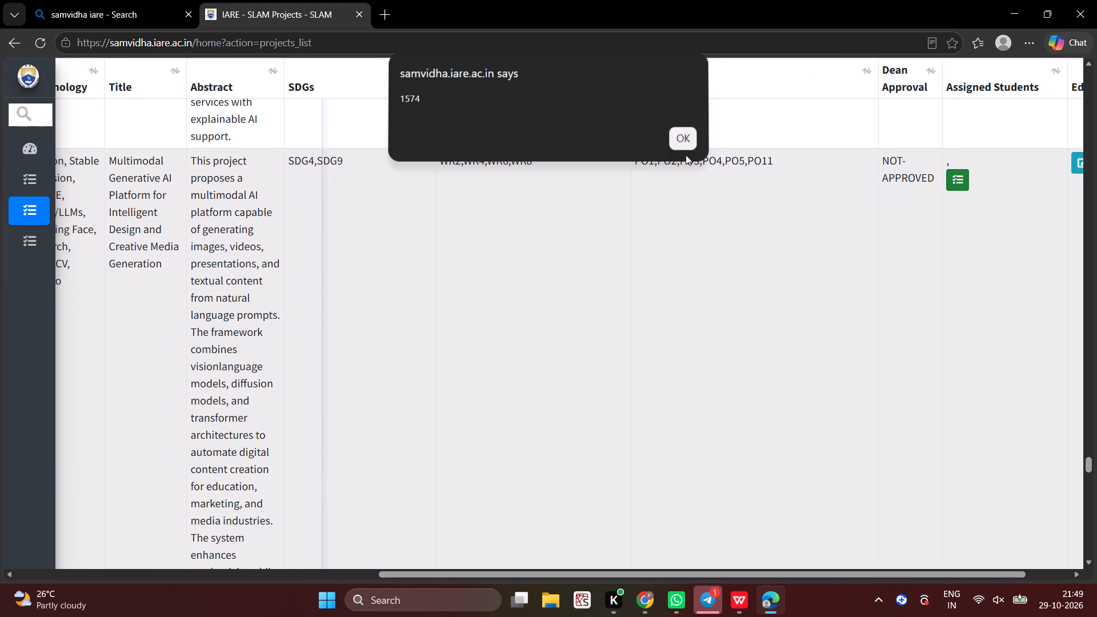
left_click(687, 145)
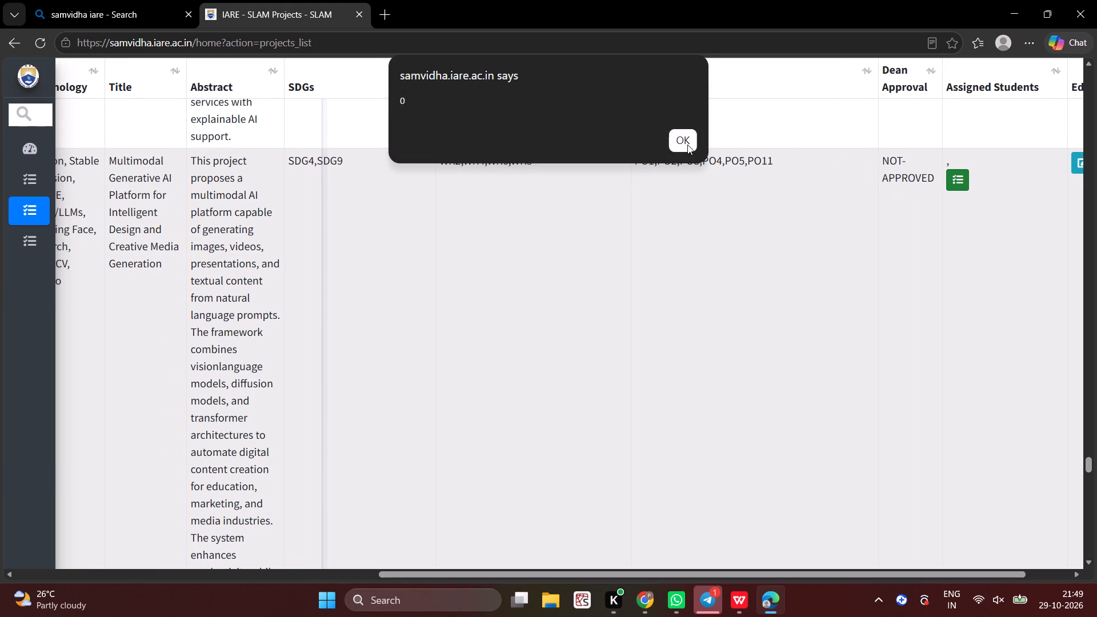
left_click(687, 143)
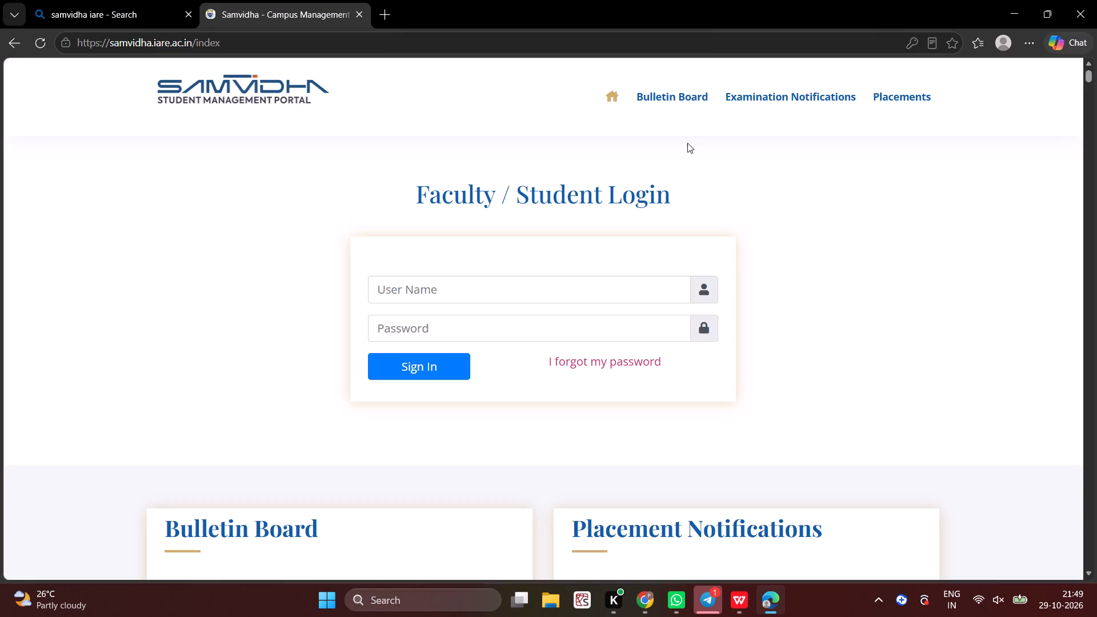
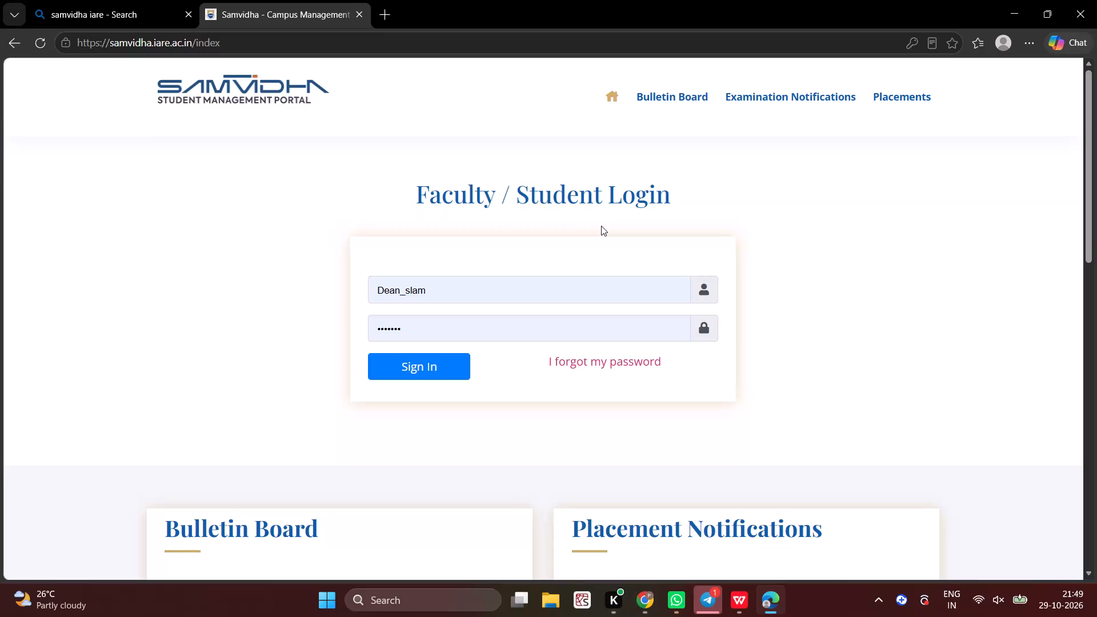
Sign in to the portal with the prefilled SLAM dean account and open the SLAM projects list.
left_click(425, 362)
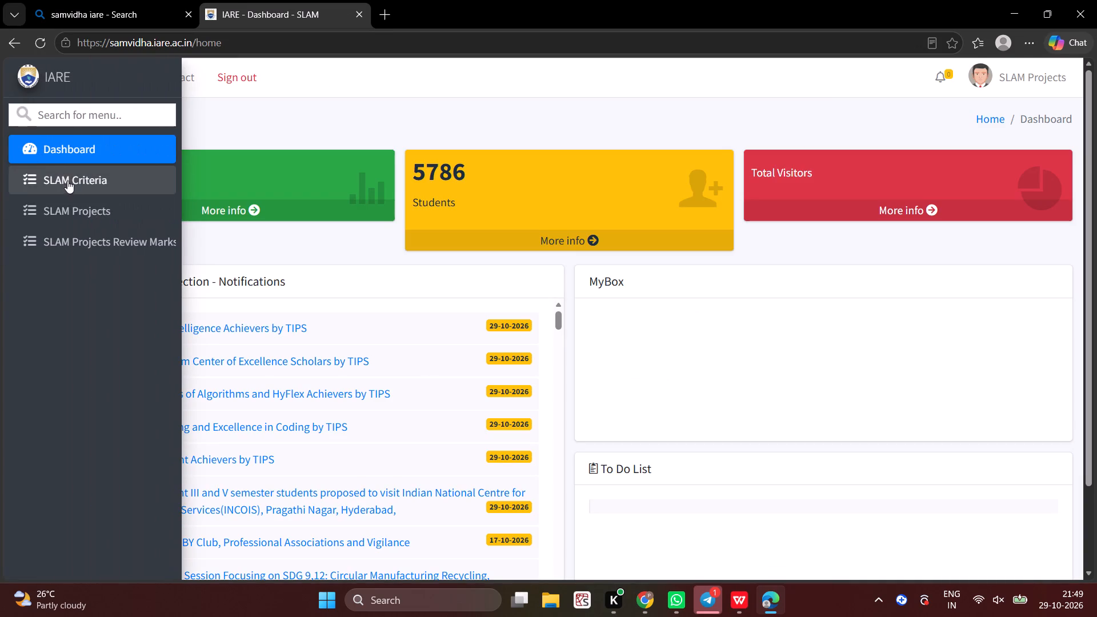
left_click(71, 214)
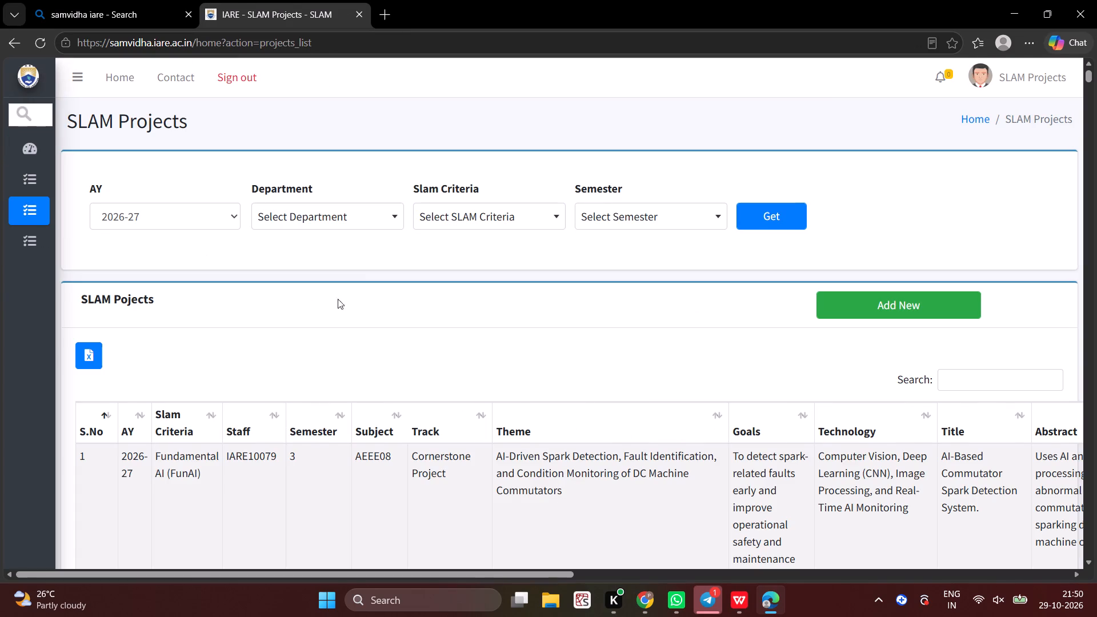
Filter the SLAM projects list by the staff member's ID number.
scroll(469, 297, "down", 1)
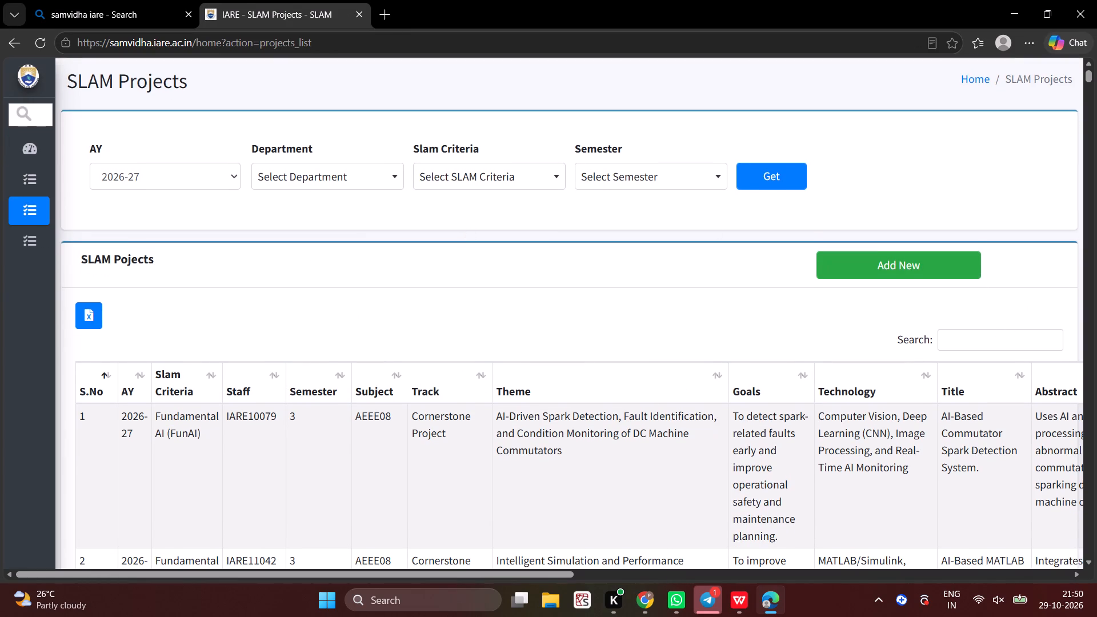
left_click(990, 337)
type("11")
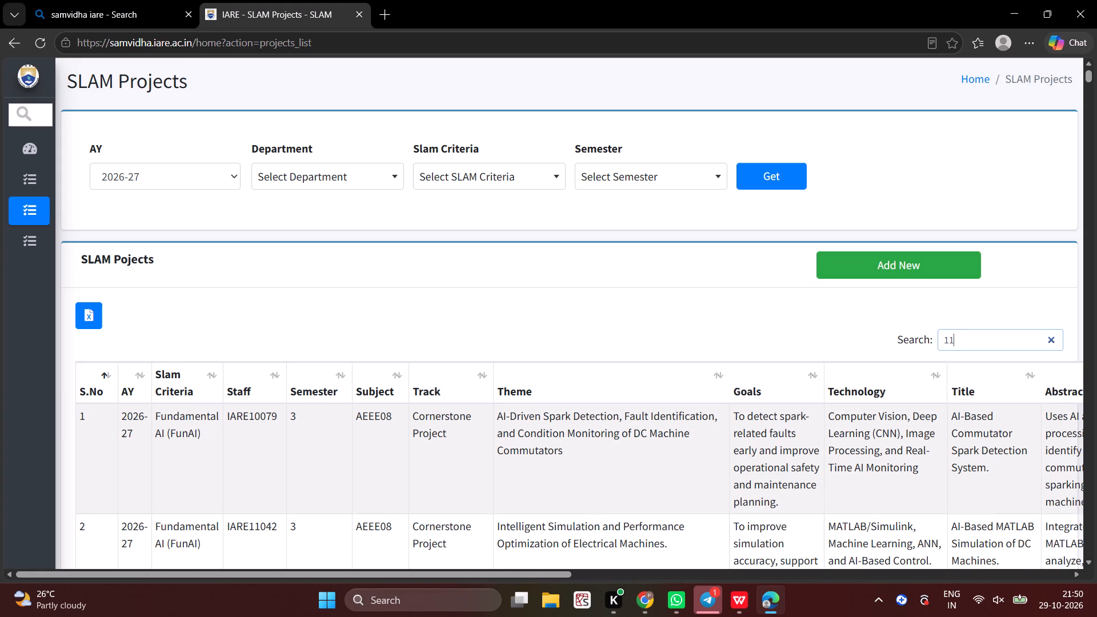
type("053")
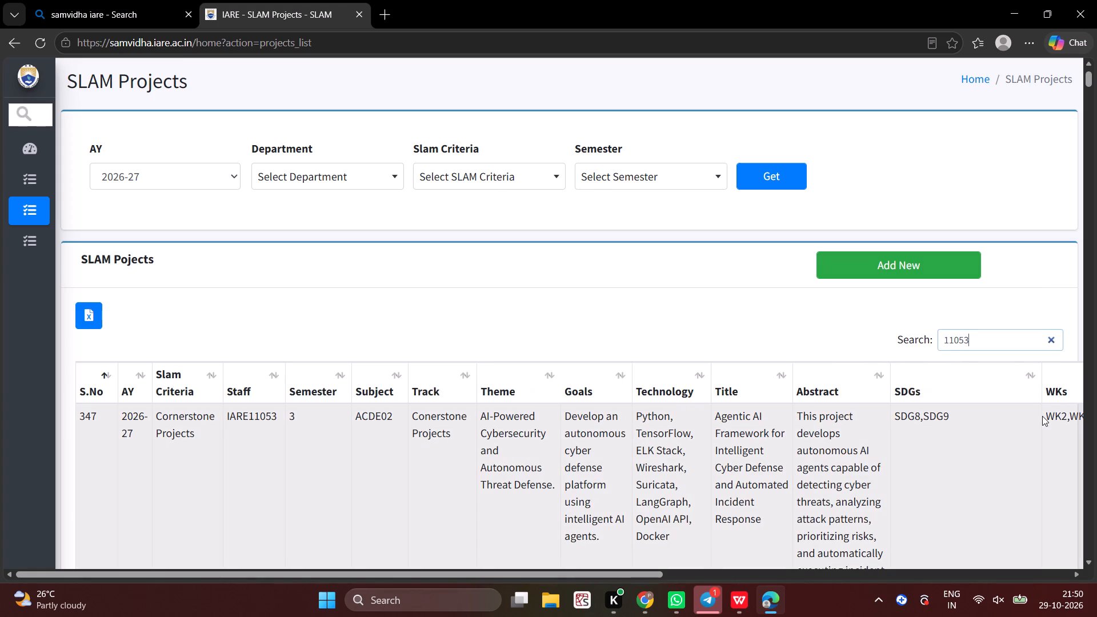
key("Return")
Examine the staff member's filtered projects through to the last entry, the industrial documentation assistant project.
scroll(827, 500, "left", 2)
scroll(827, 500, "down", 5)
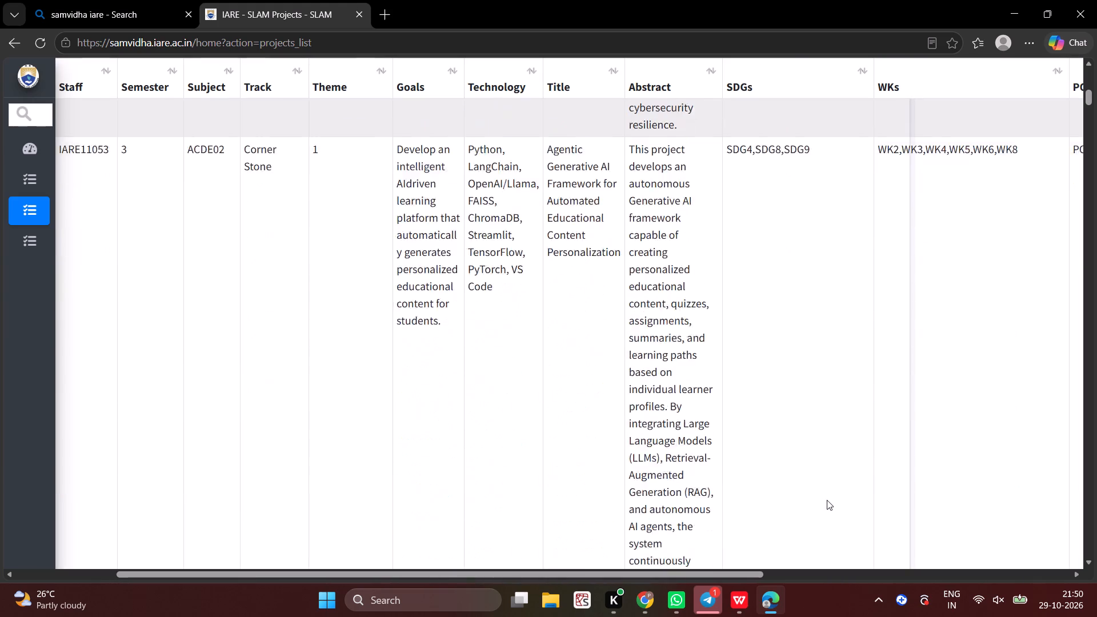
scroll(827, 500, "down", 3)
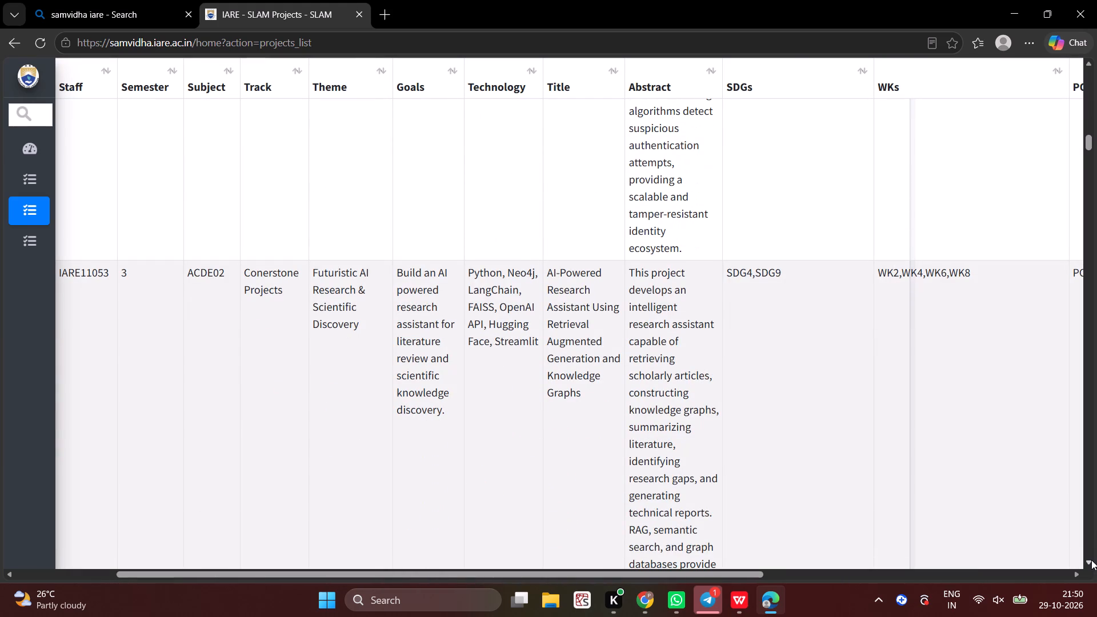
left_click(1090, 555)
triple_click(1090, 555)
triple_click(1090, 555)
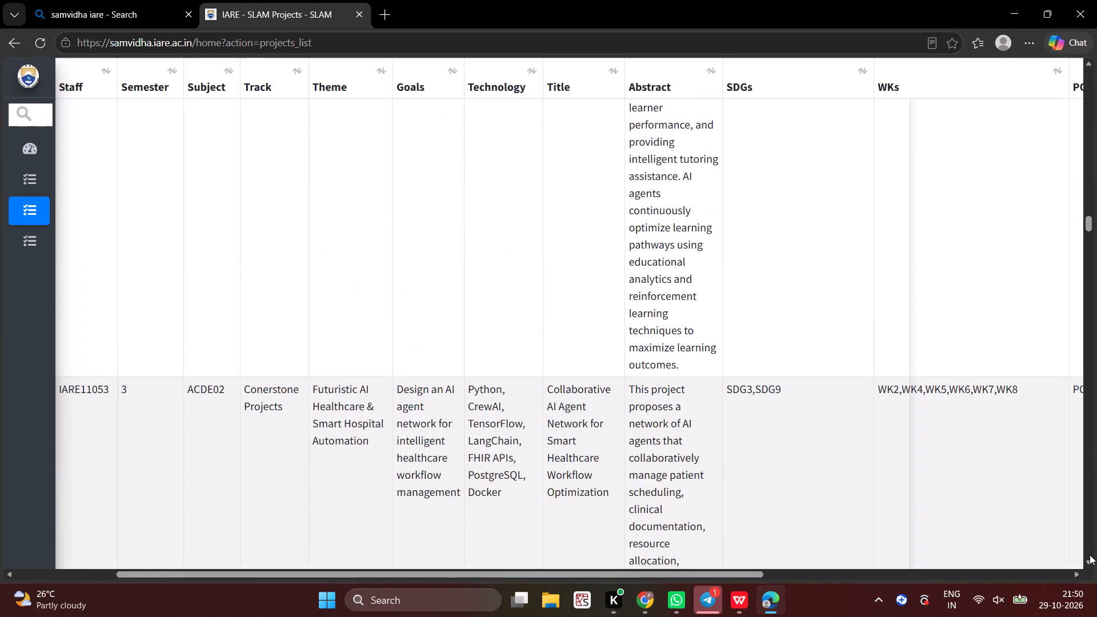
triple_click(1090, 555)
double_click(1090, 555)
left_click(1090, 555)
left_click_drag(1090, 555, 1086, 396)
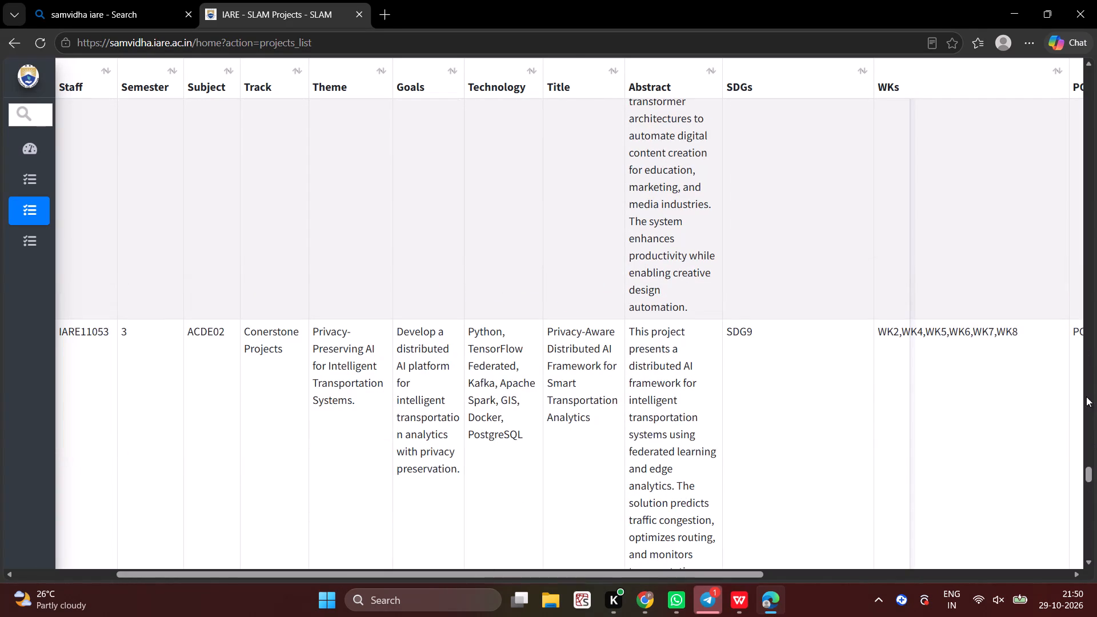
left_click_drag(1086, 396, 1088, 538)
triple_click(1088, 555)
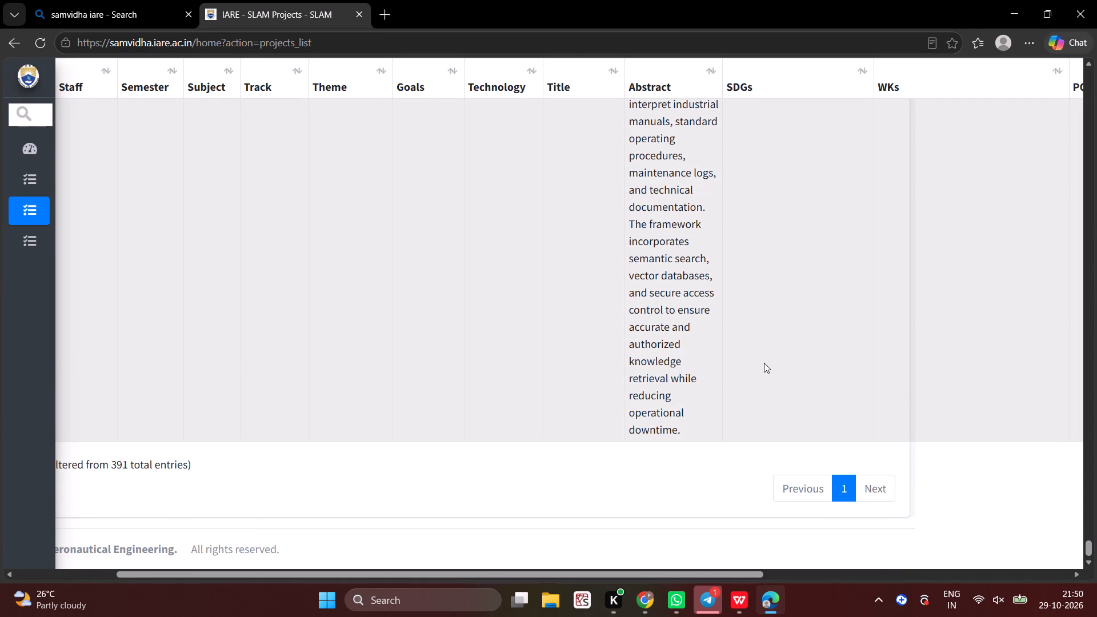
scroll(764, 363, "right", 4)
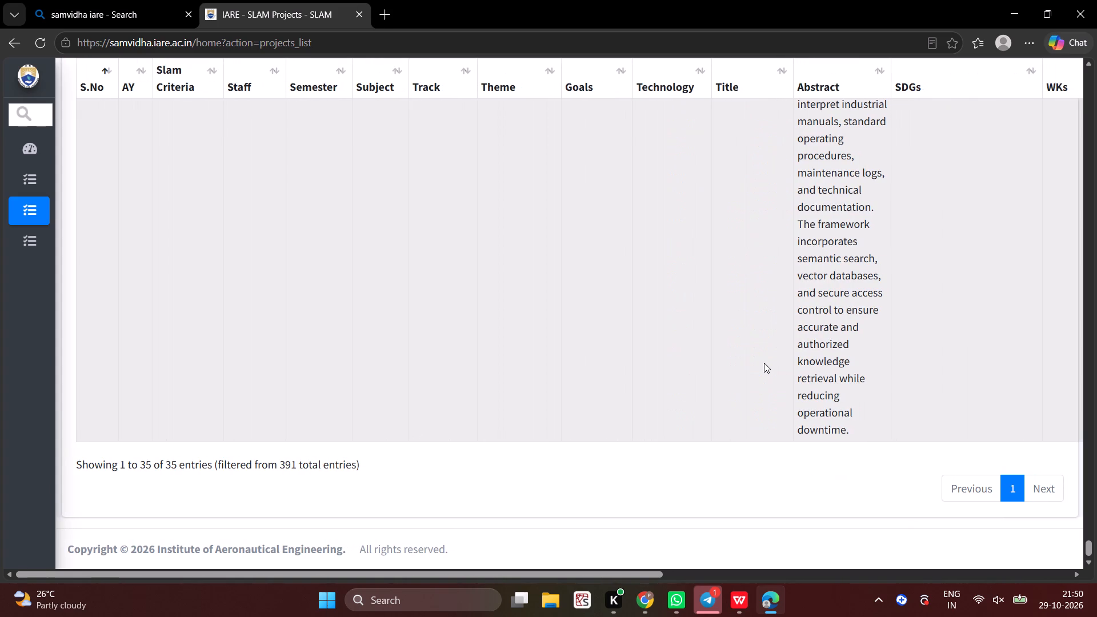
scroll(764, 363, "up", 2)
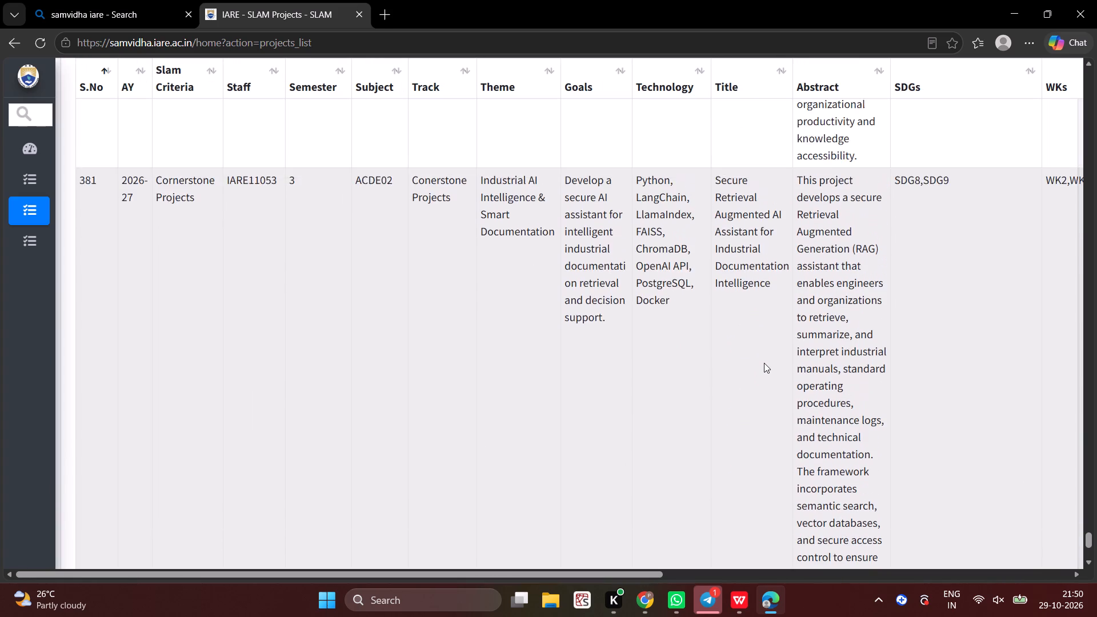
scroll(764, 363, "up", 2)
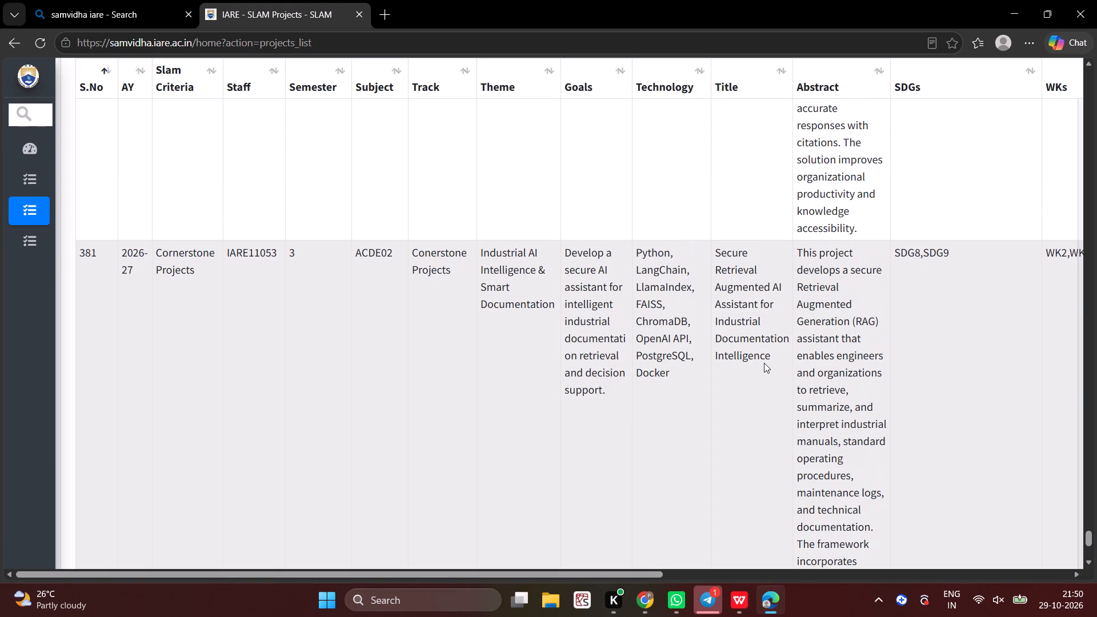
Start a student assignment for the Secure Retrieval Augmented AI Assistant for Industrial Documentation Intelligence project and enter the first roll number with a capital A.
scroll(764, 363, "left", 3)
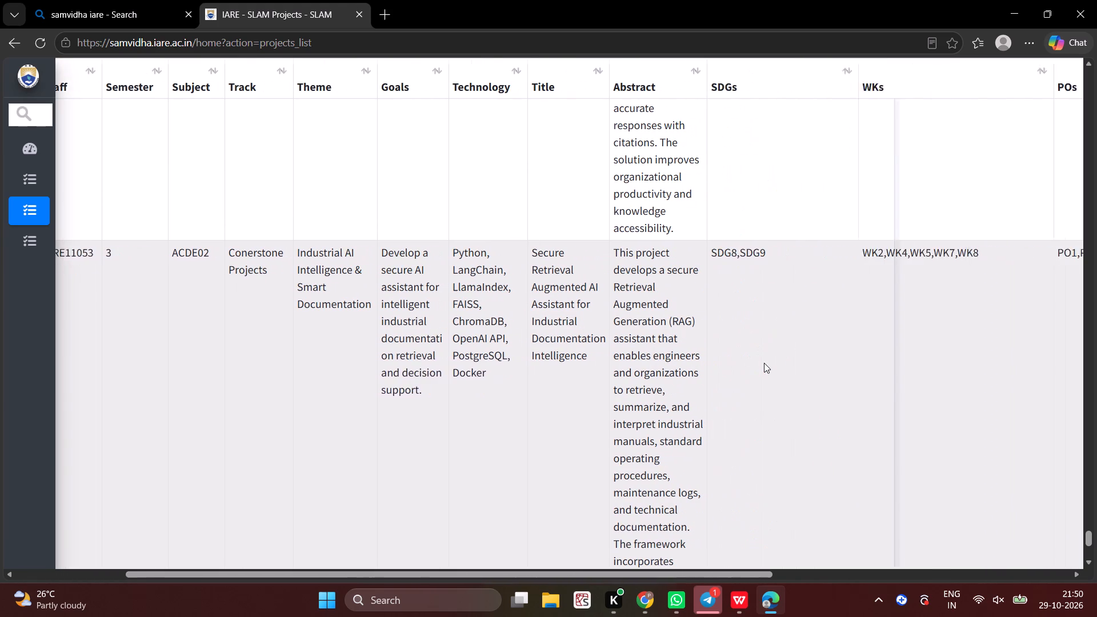
scroll(764, 363, "left", 9)
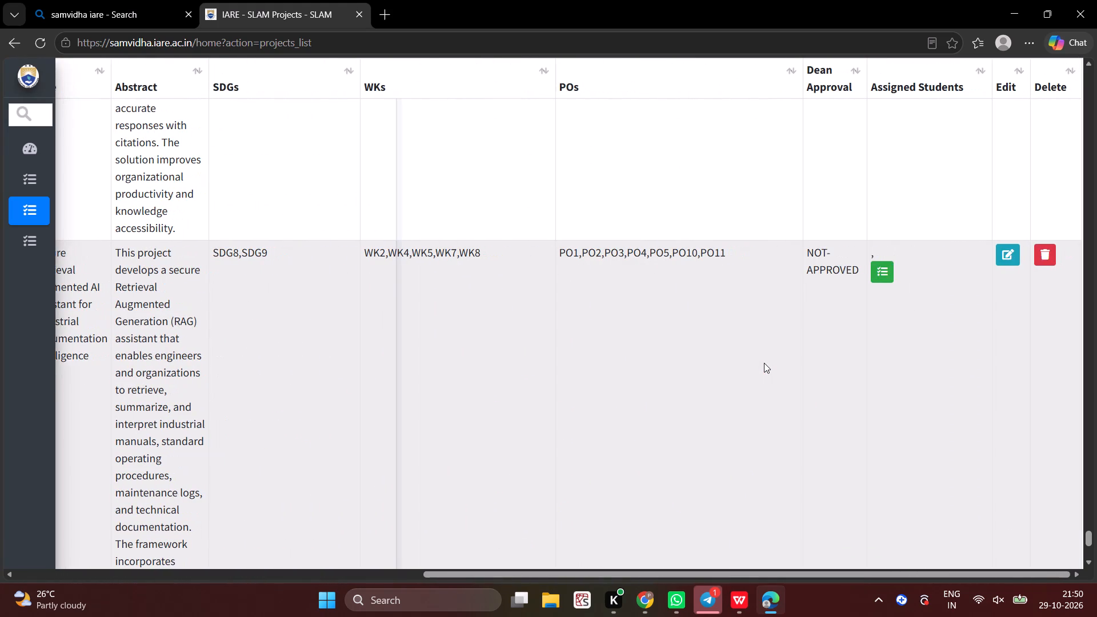
scroll(764, 363, "left", 1)
scroll(764, 363, "right", 2)
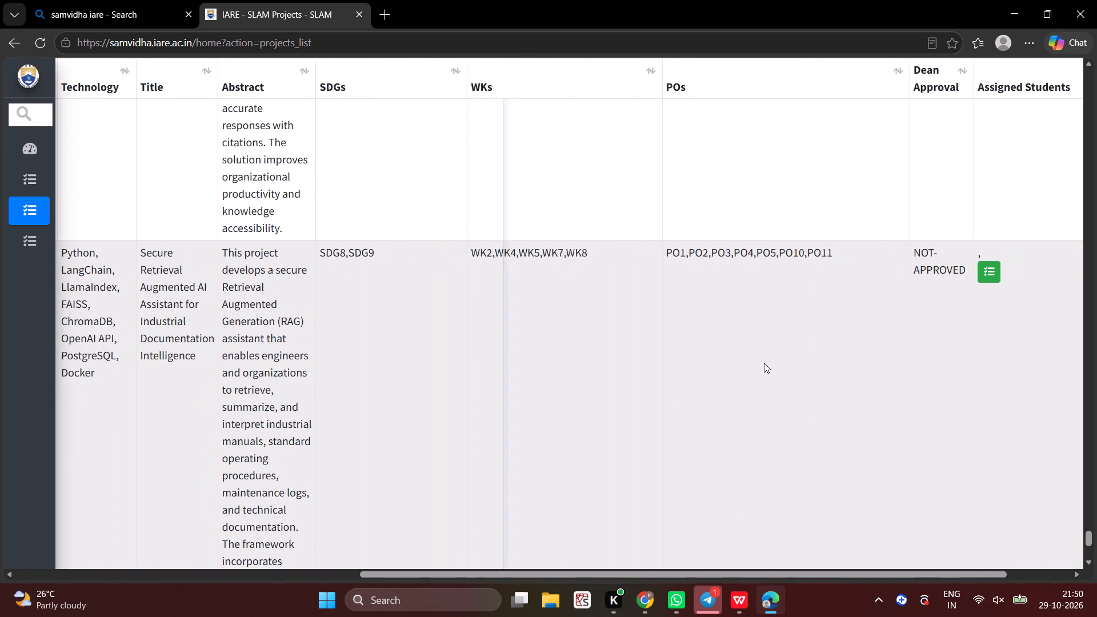
scroll(764, 363, "right", 1)
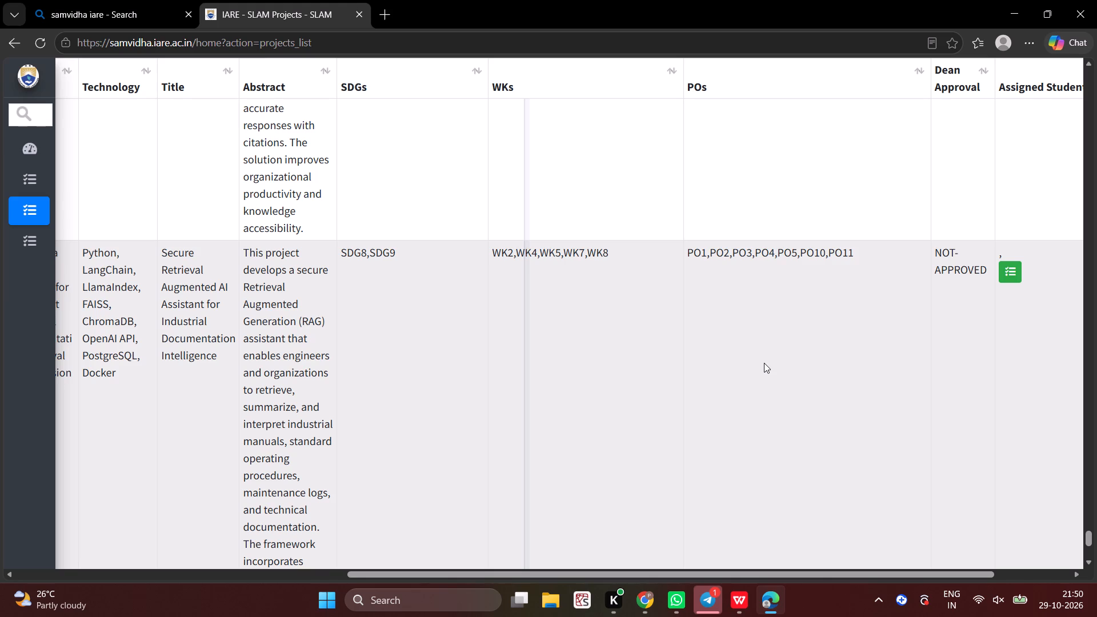
scroll(764, 363, "left", 2)
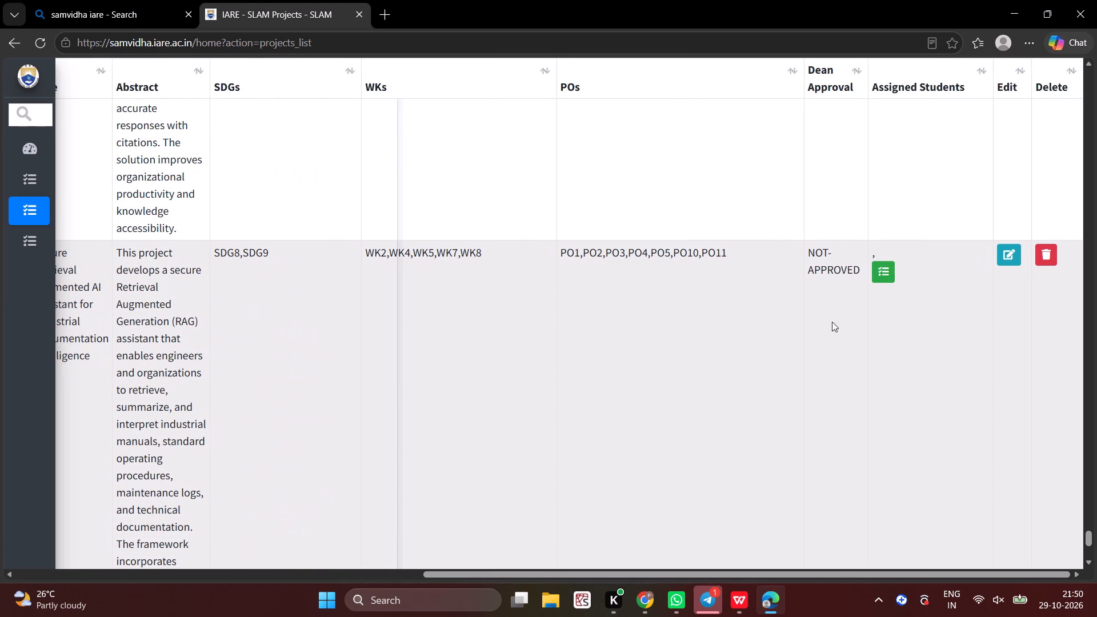
left_click(883, 274)
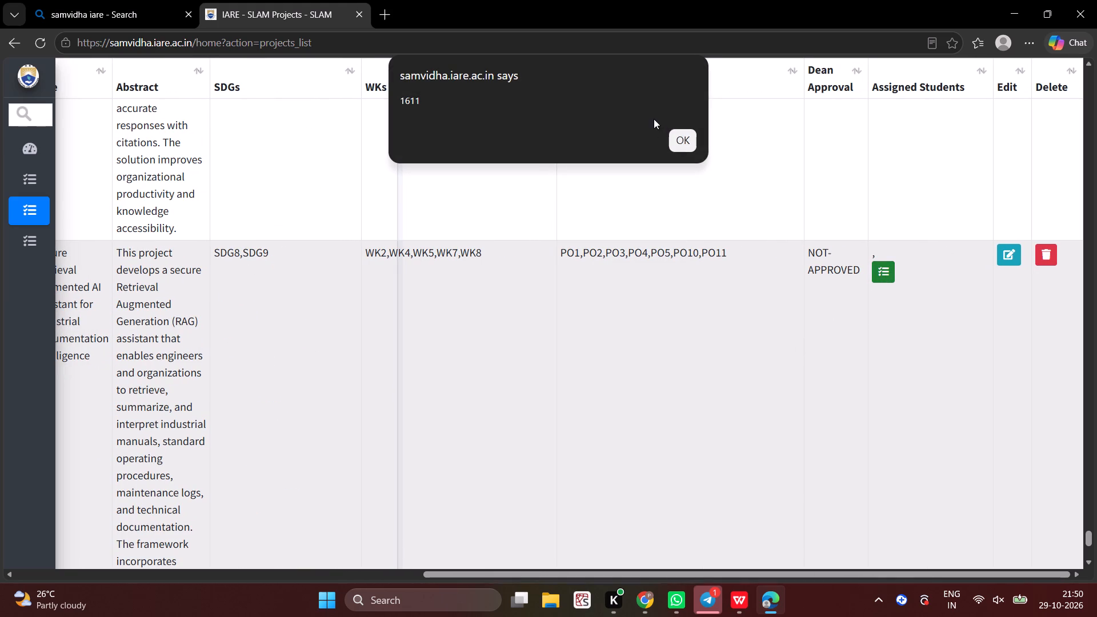
left_click(675, 139)
left_click(675, 139)
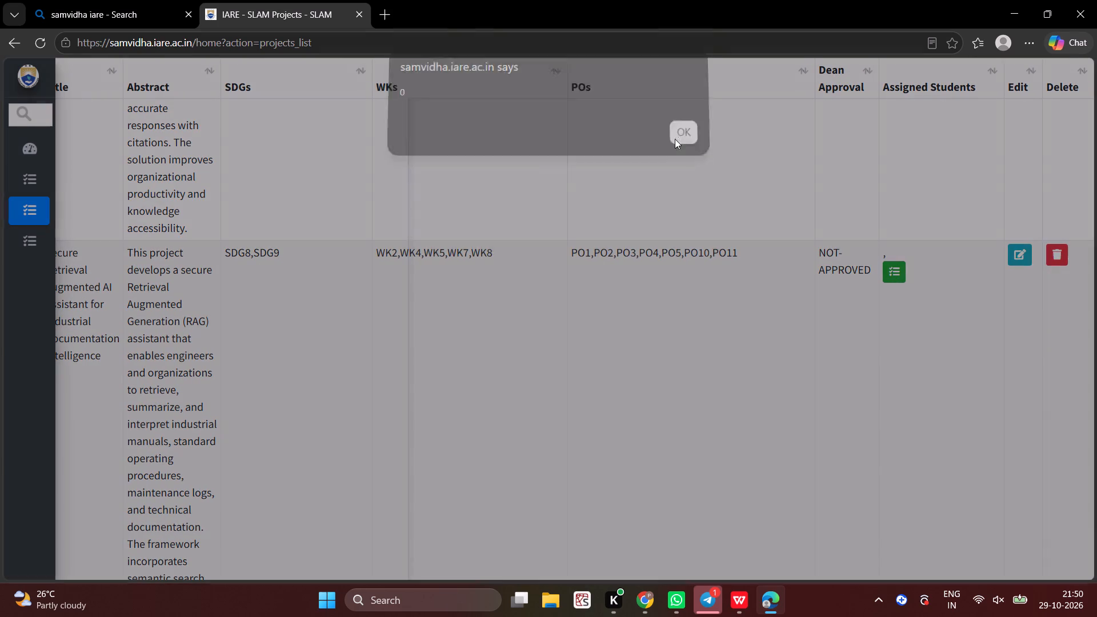
left_click(583, 163)
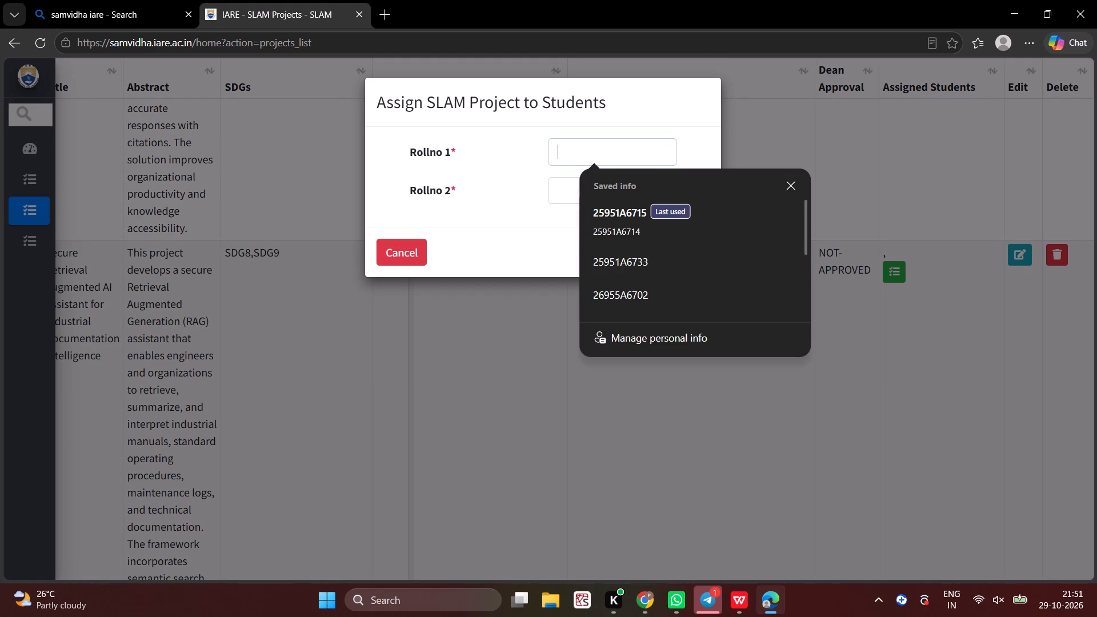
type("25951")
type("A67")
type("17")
Enter the second student's roll number with a capital A, then save and confirm the industrial documentation project's assignment.
left_click(577, 190)
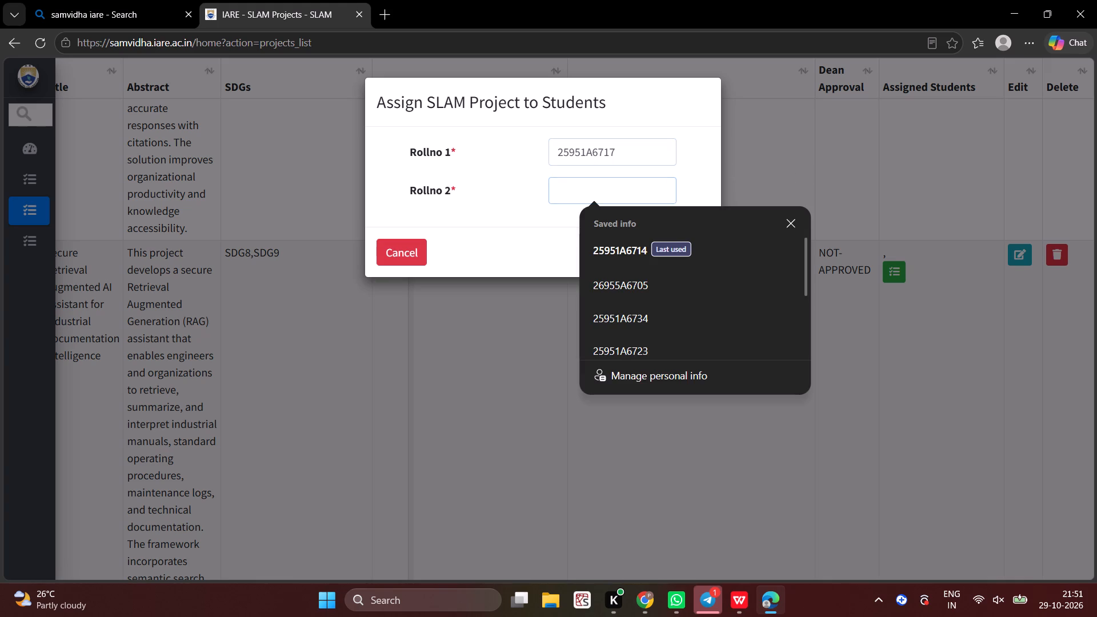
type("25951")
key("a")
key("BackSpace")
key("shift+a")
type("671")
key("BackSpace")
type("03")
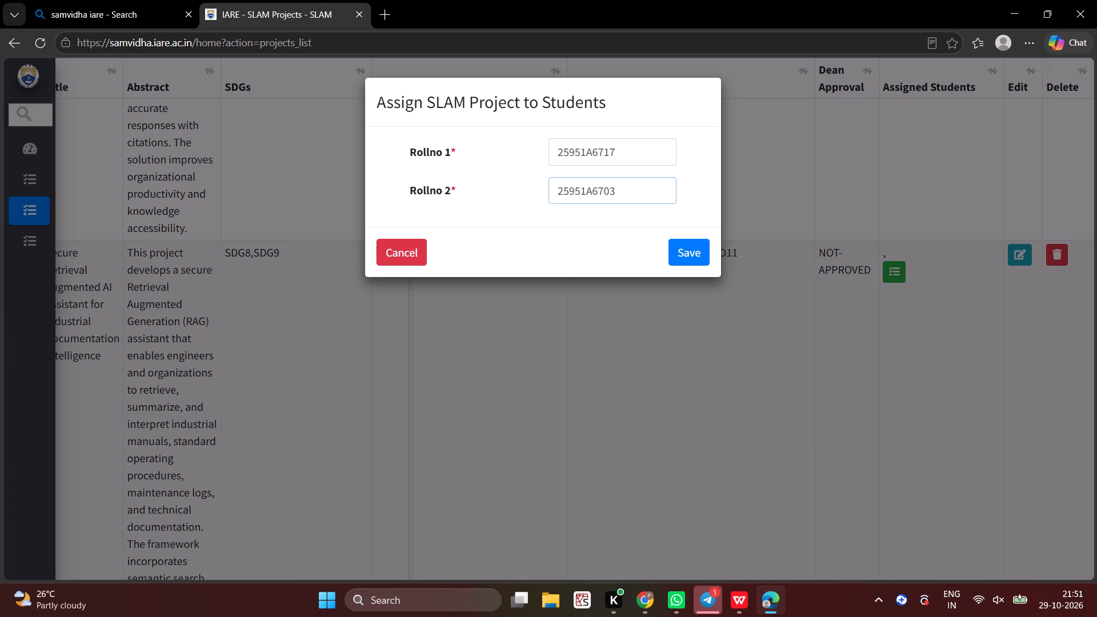
left_click(700, 253)
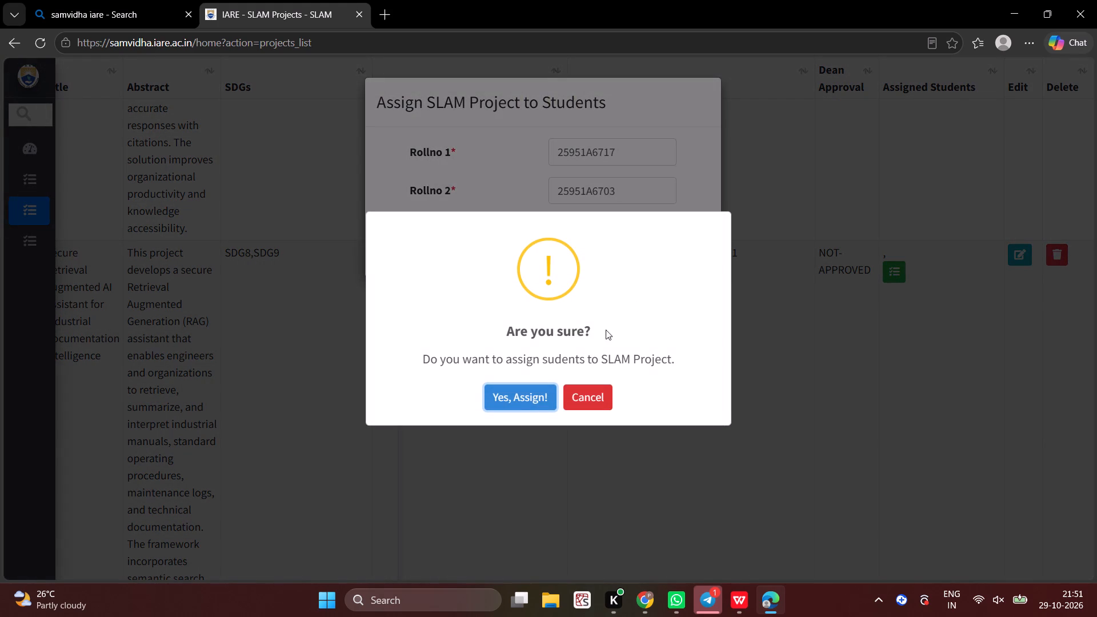
left_click(496, 416)
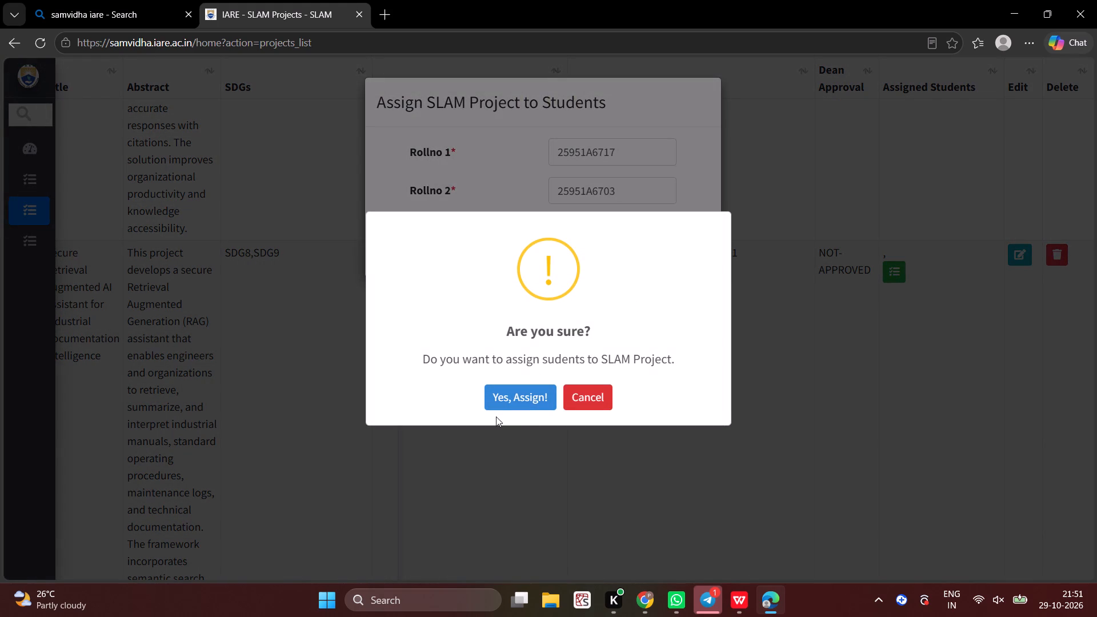
left_click(535, 398)
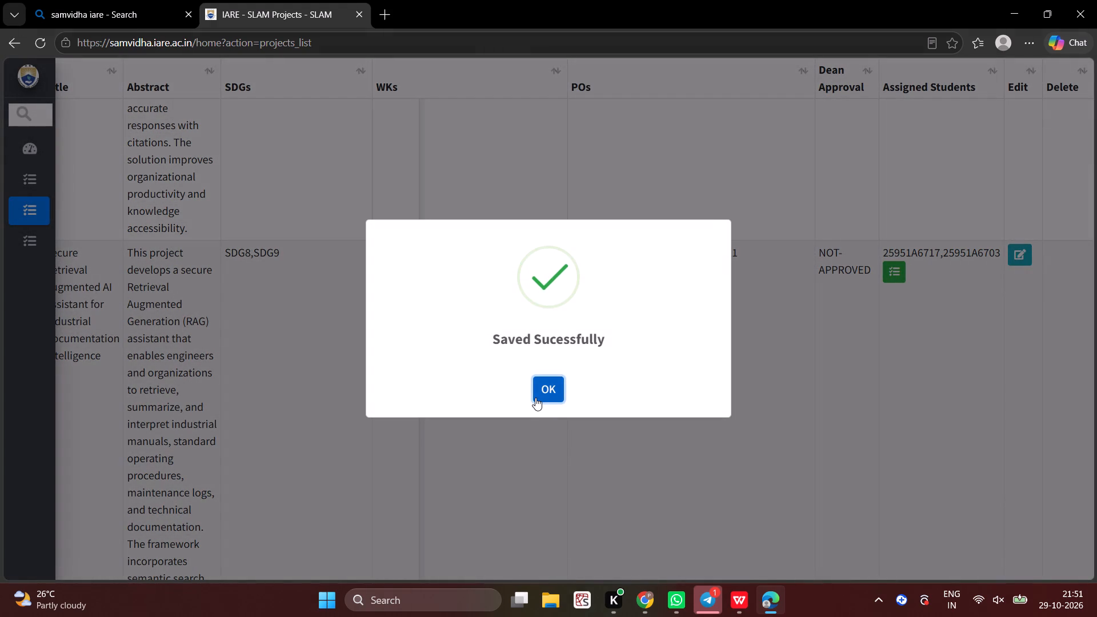
left_click(541, 395)
Start a student assignment for the Retrieval Augmented Large Language Model Framework for Intelligent Enterprise Knowledge Management project and enter the first student's roll number.
scroll(541, 395, "up", 2)
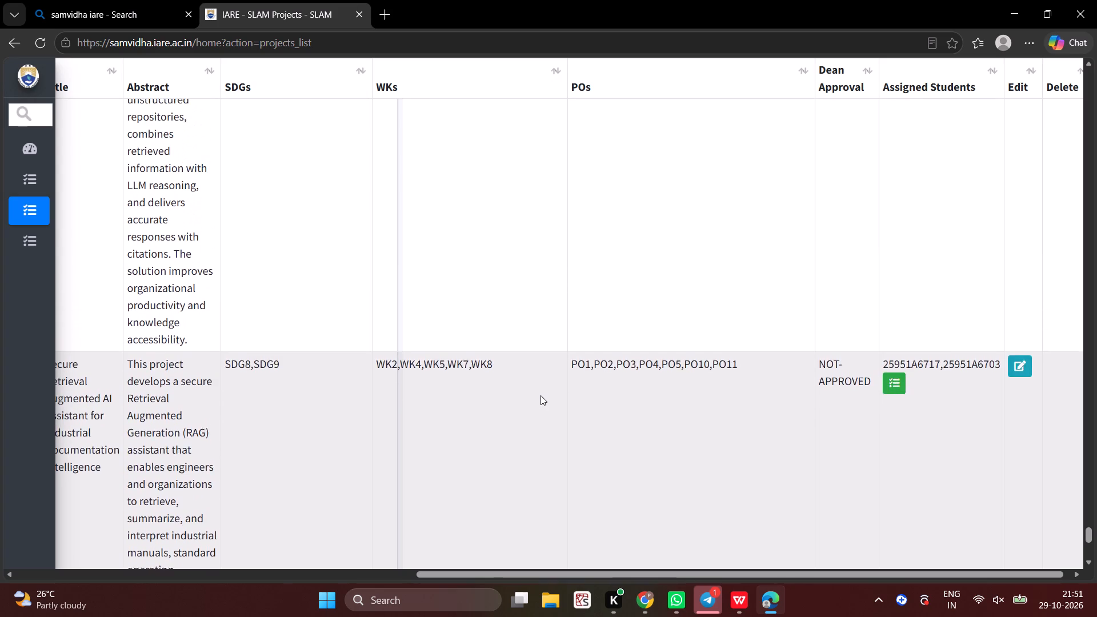
scroll(541, 395, "up", 3)
scroll(541, 395, "right", 1)
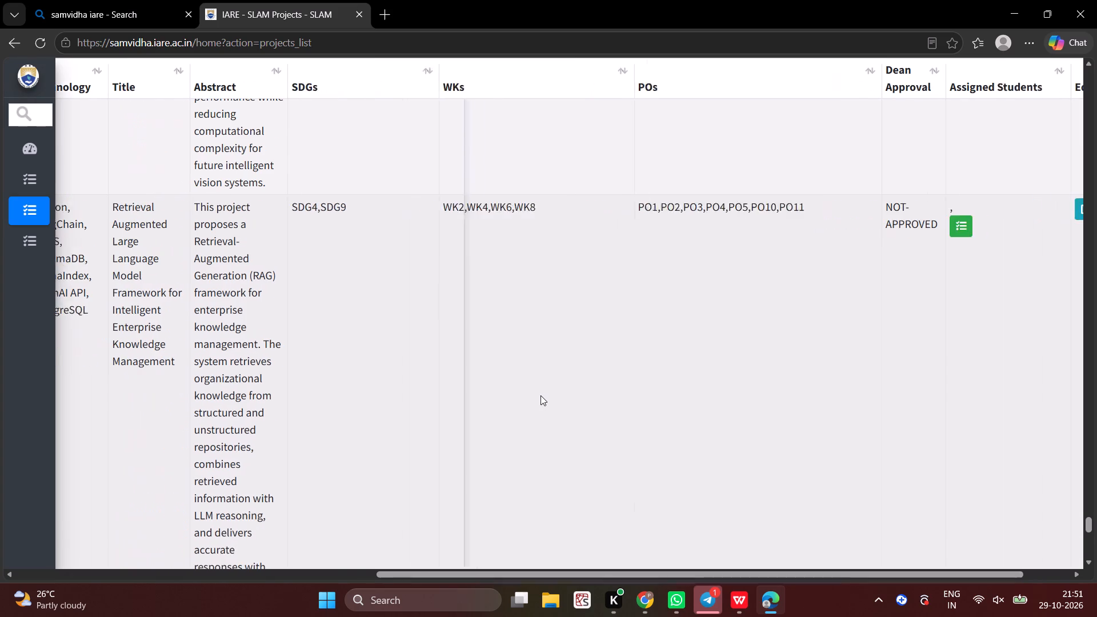
scroll(541, 395, "right", 1)
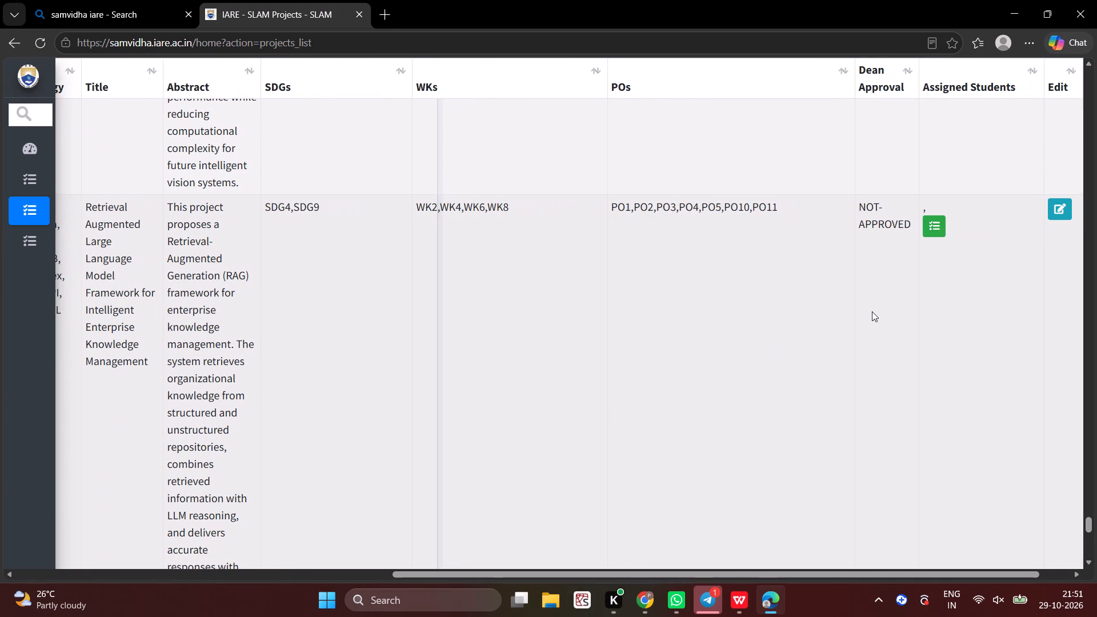
scroll(872, 311, "right", 1)
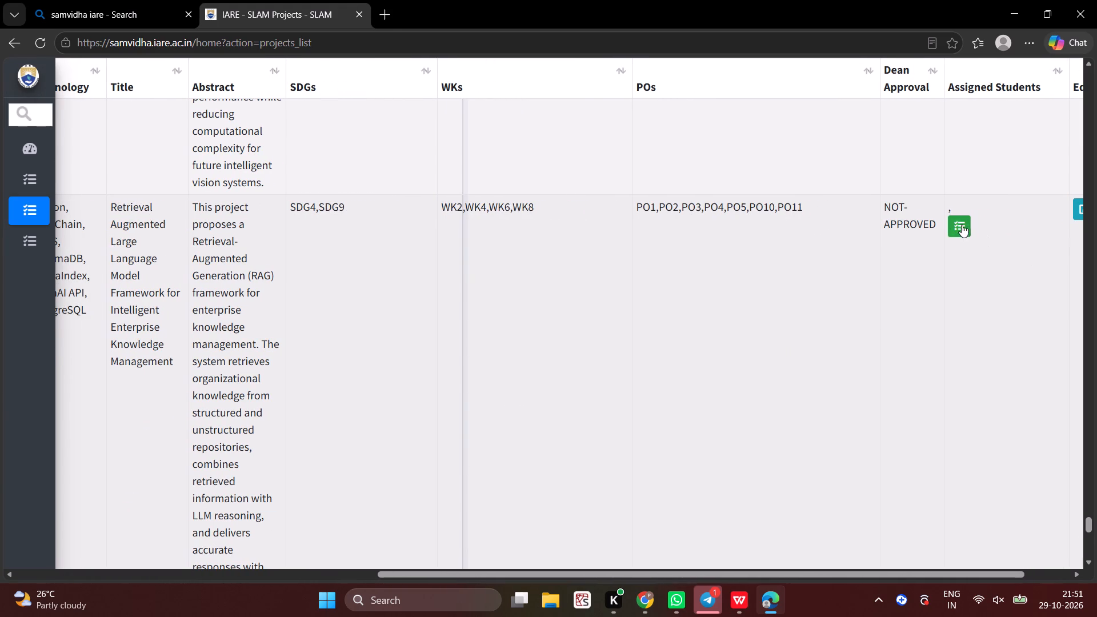
left_click(952, 220)
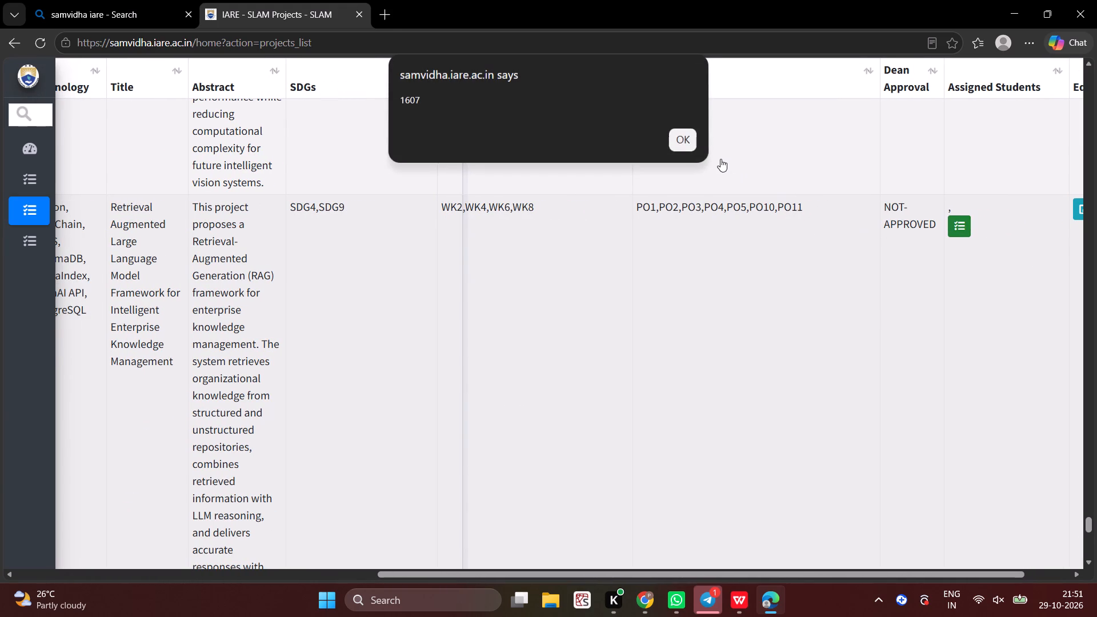
left_click(695, 143)
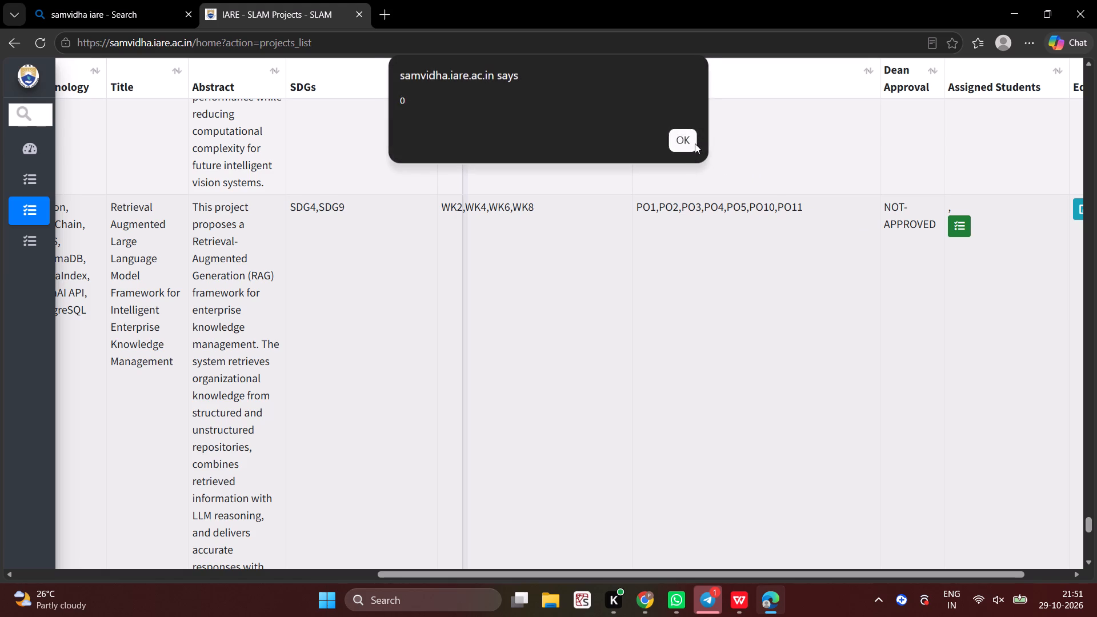
left_click(695, 143)
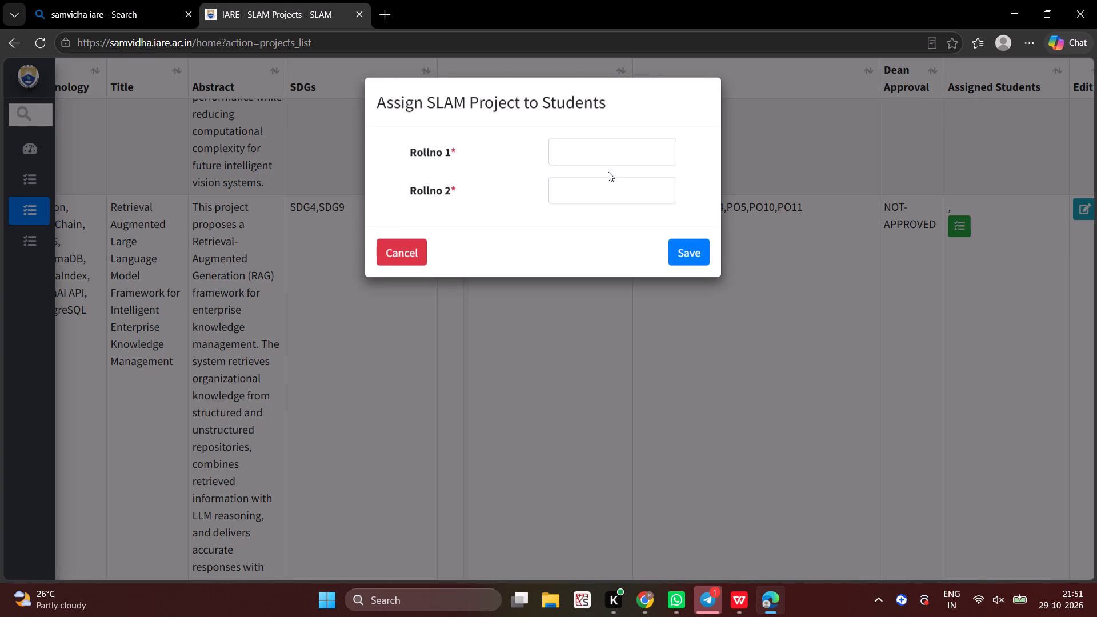
left_click(608, 157)
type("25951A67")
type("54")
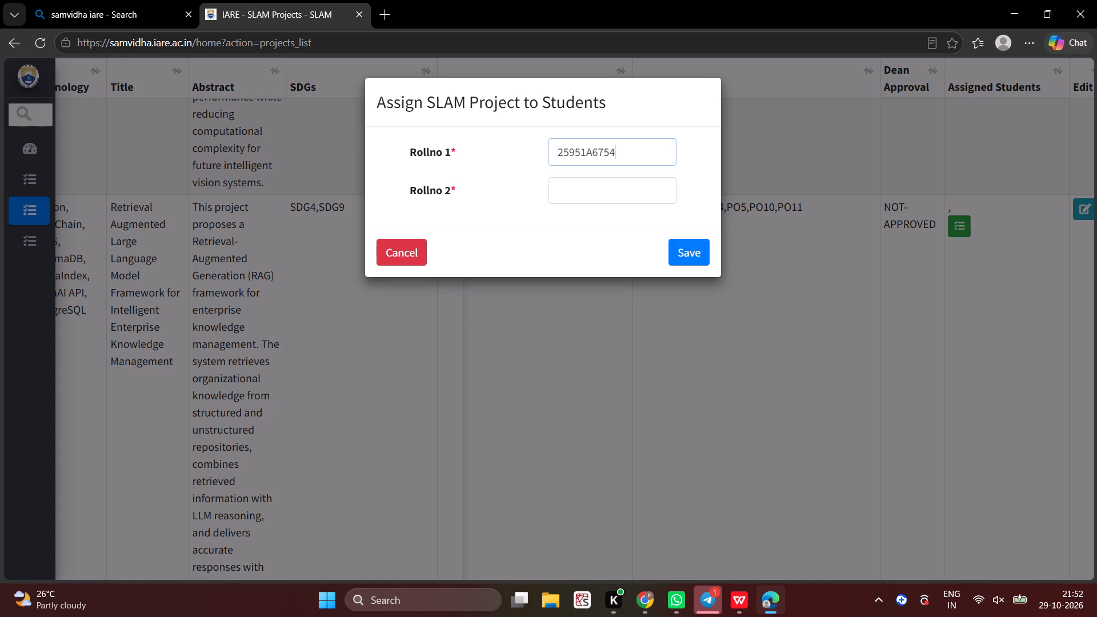
Enter the second student's roll number, then save and confirm the enterprise knowledge management project's assignment.
left_click(604, 183)
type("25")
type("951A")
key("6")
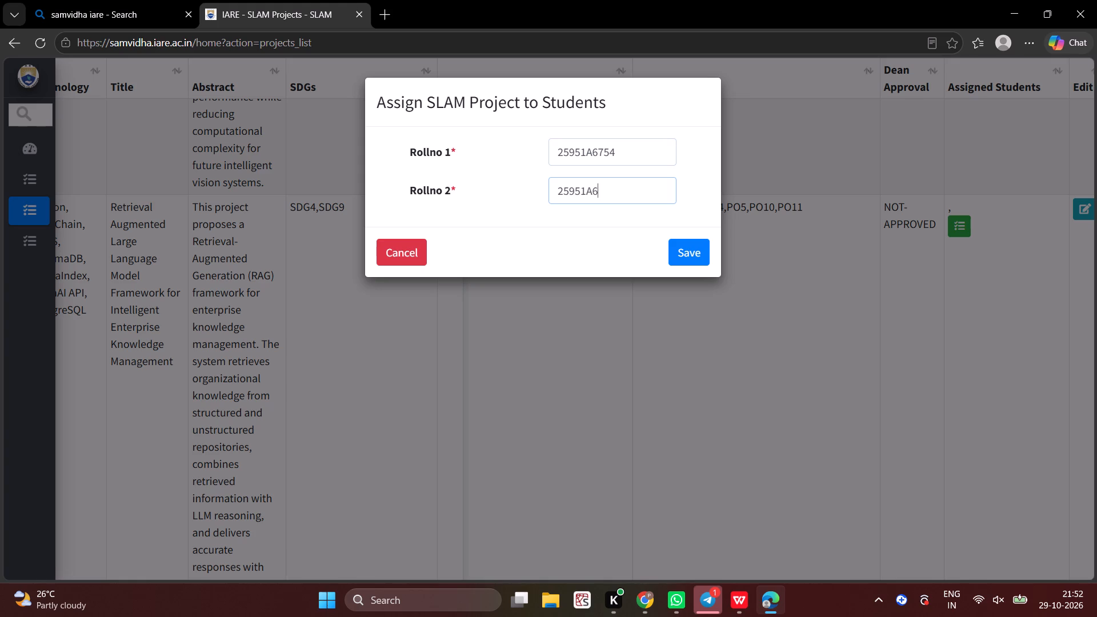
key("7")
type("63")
left_click(669, 250)
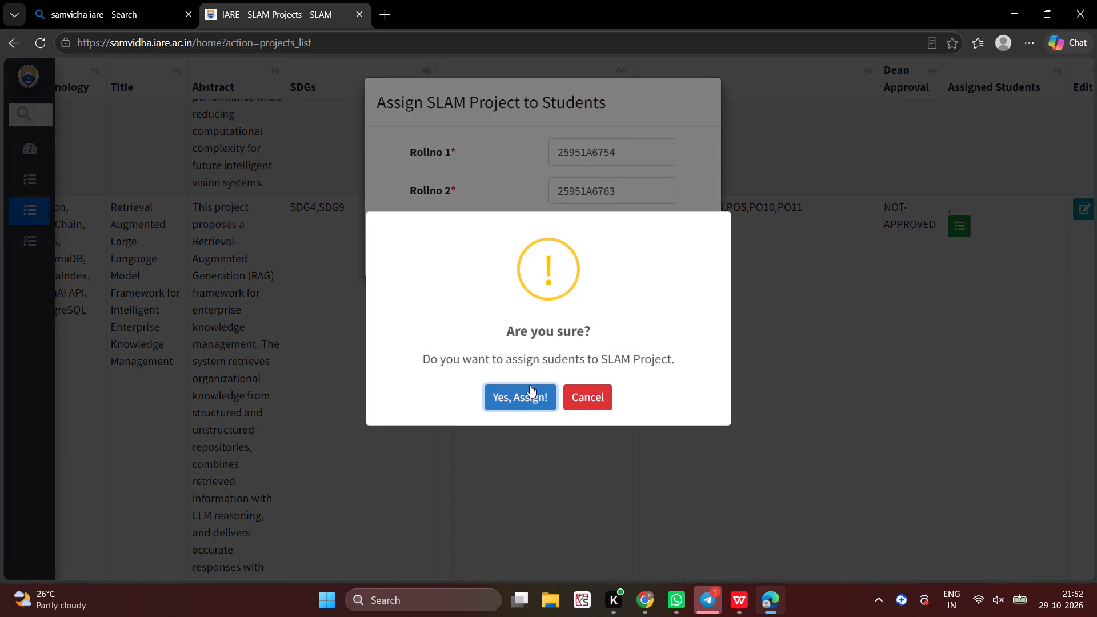
left_click(530, 385)
left_click(545, 397)
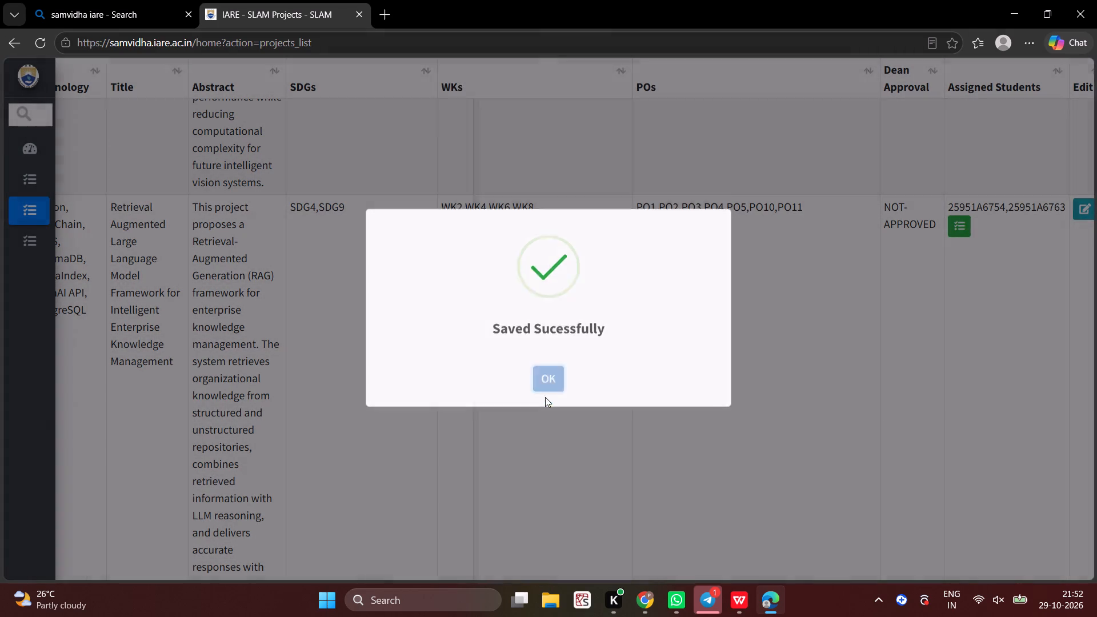
Start a student assignment for the Quantum Neural Network for Large-Scale Image Intelligence project and enter the first student's roll number.
scroll(545, 397, "up", 2)
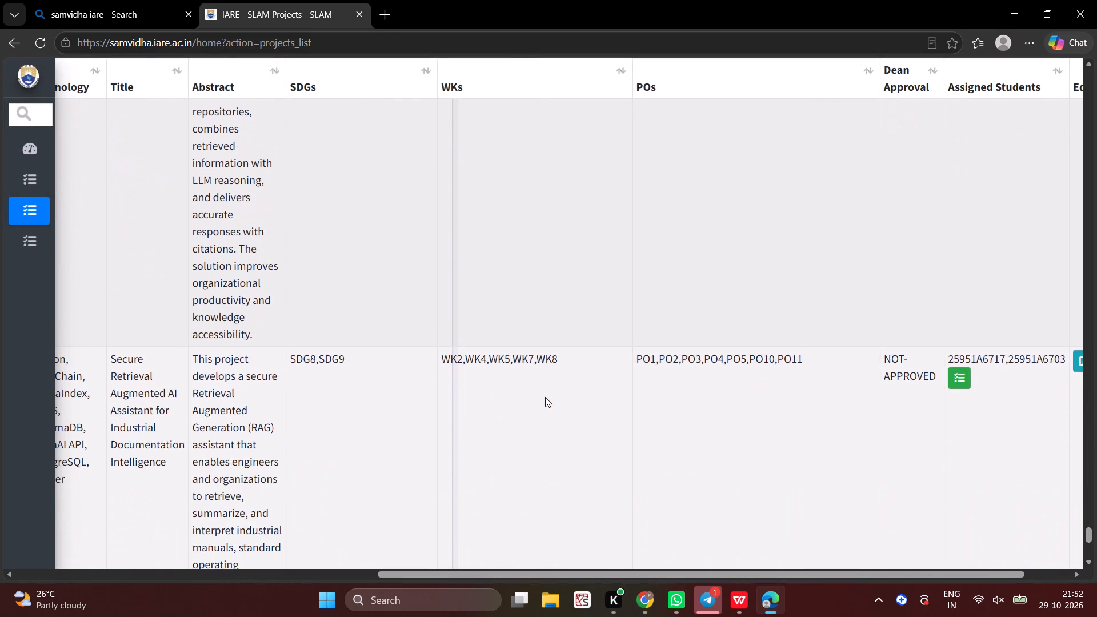
scroll(545, 397, "up", 3)
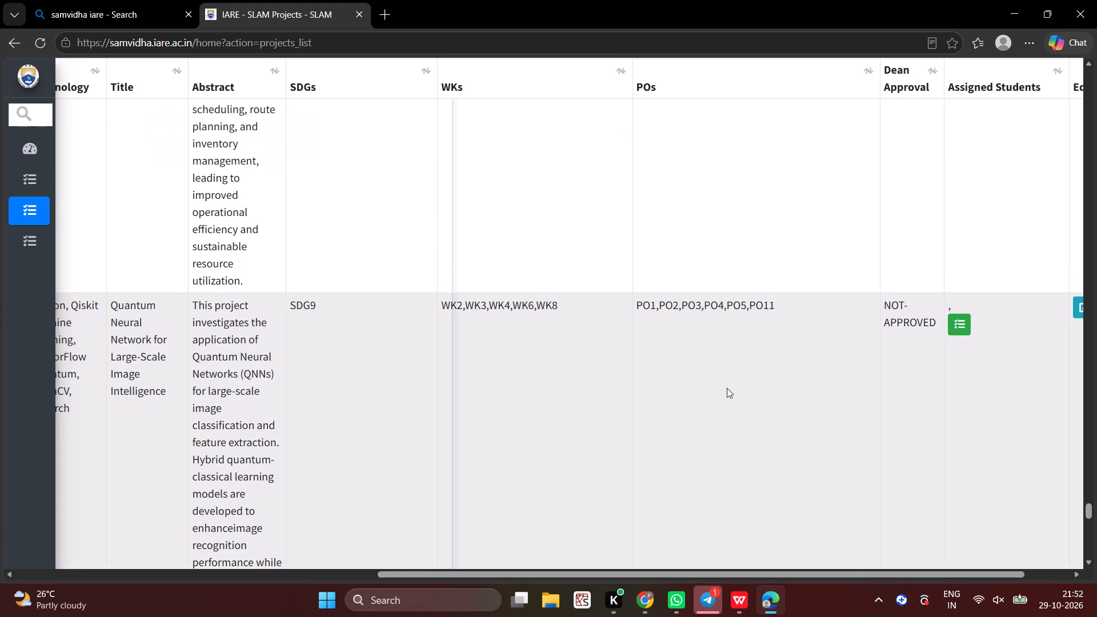
left_click(957, 319)
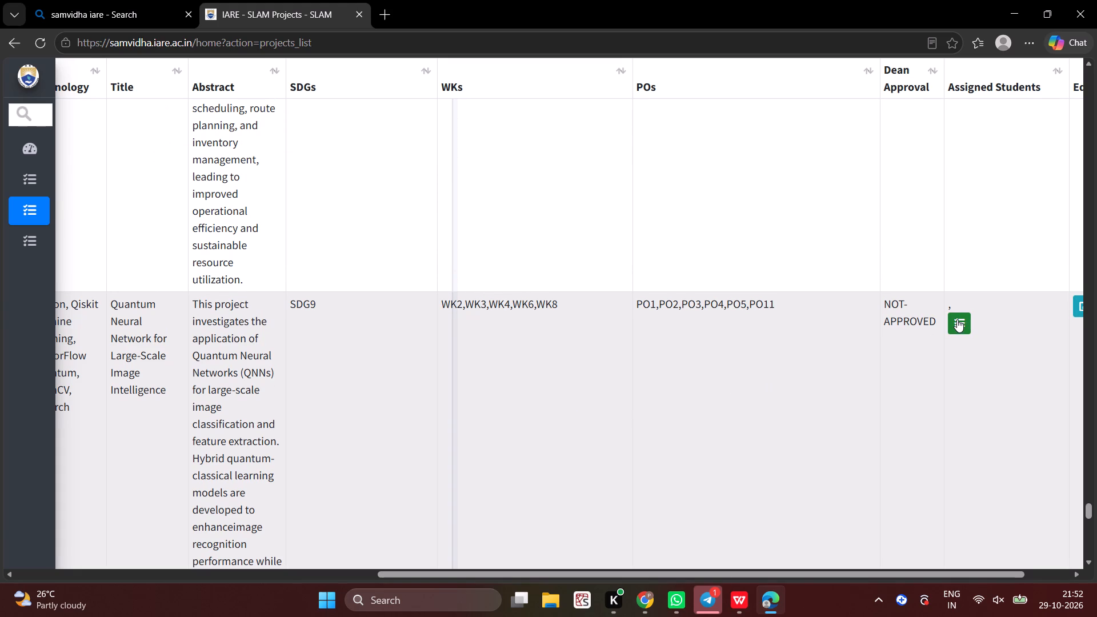
left_click(679, 149)
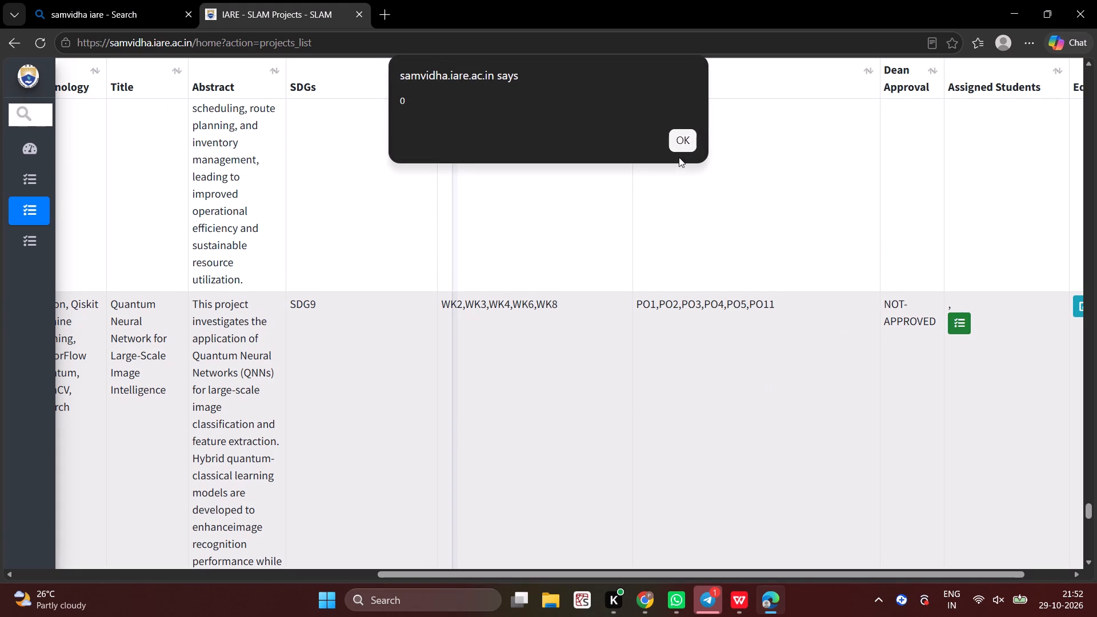
left_click(679, 136)
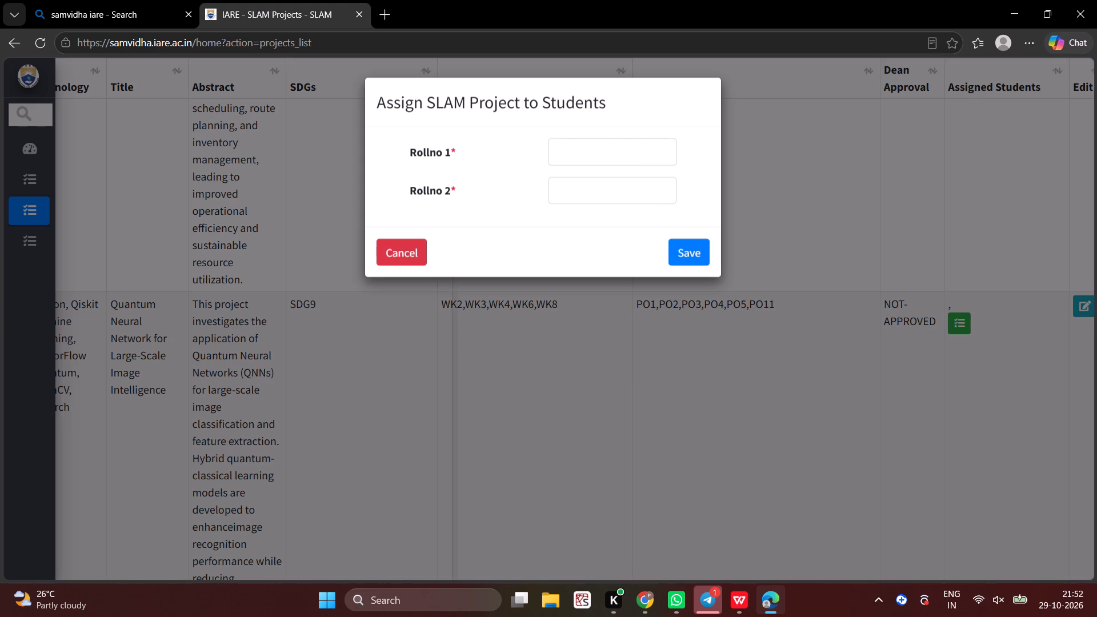
left_click(616, 153)
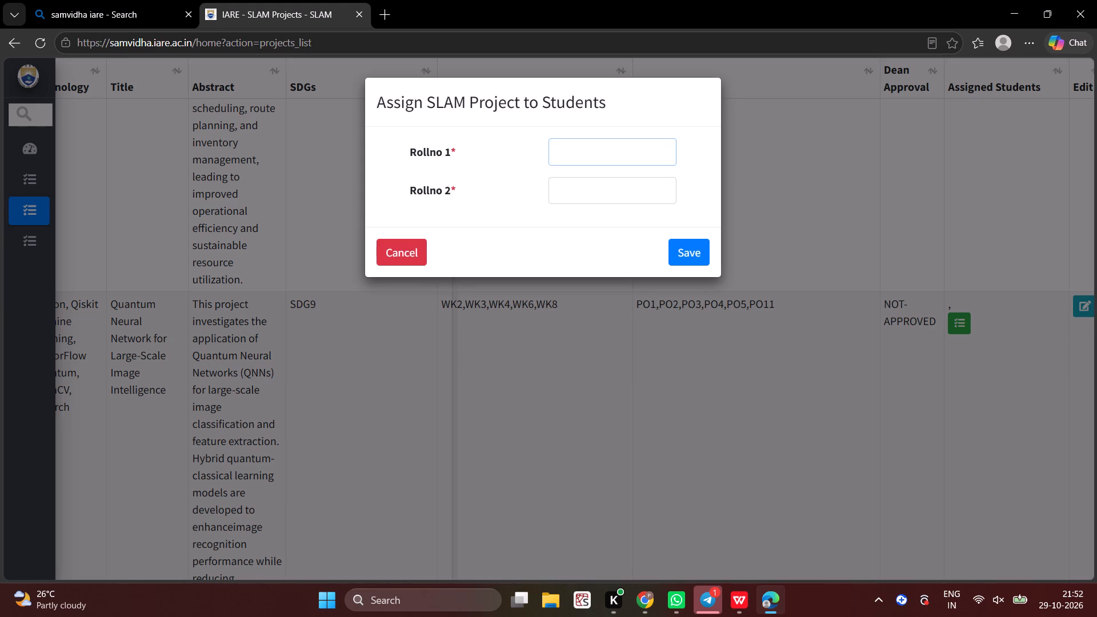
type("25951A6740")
Enter the second student's roll number with a capital A, then save and confirm the image intelligence project's assignment.
left_click(602, 187)
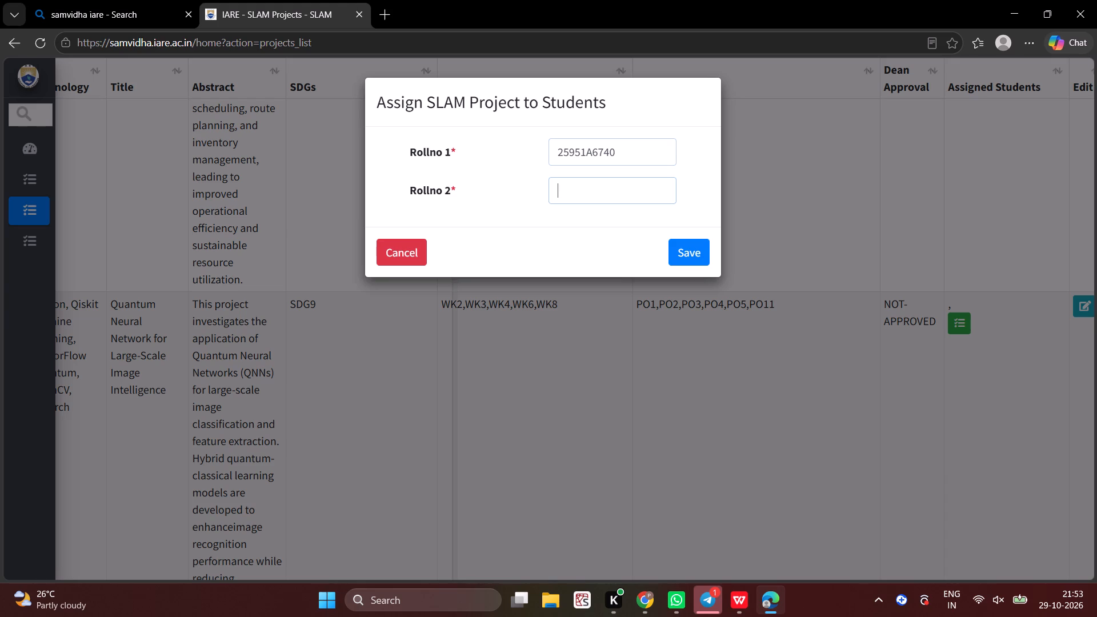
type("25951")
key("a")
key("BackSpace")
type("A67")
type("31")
left_click(678, 257)
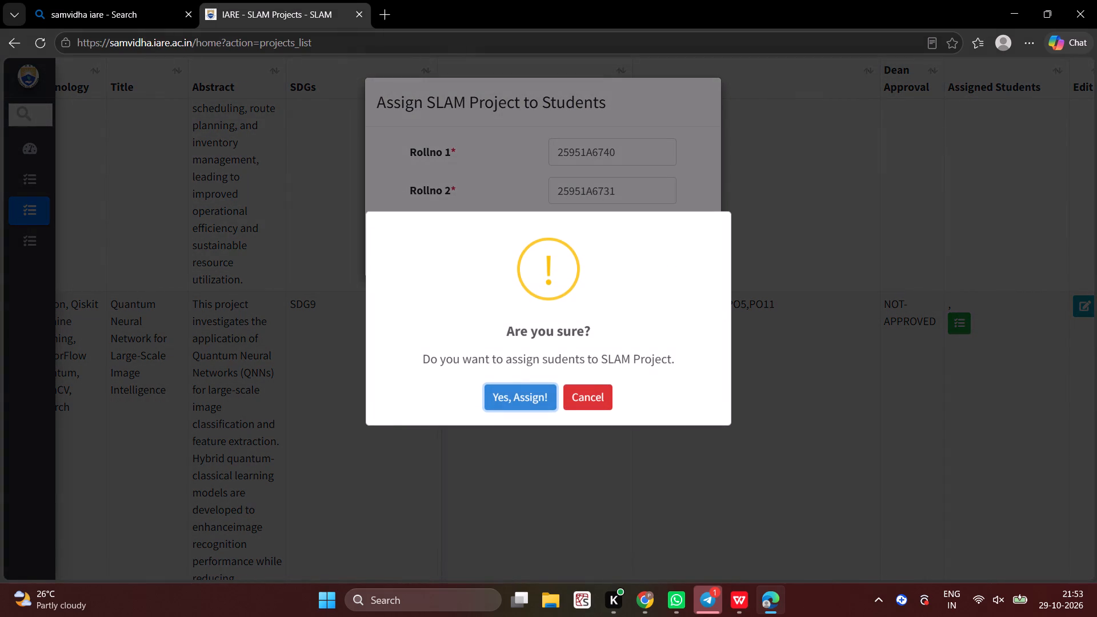
left_click(545, 386)
left_click(545, 386)
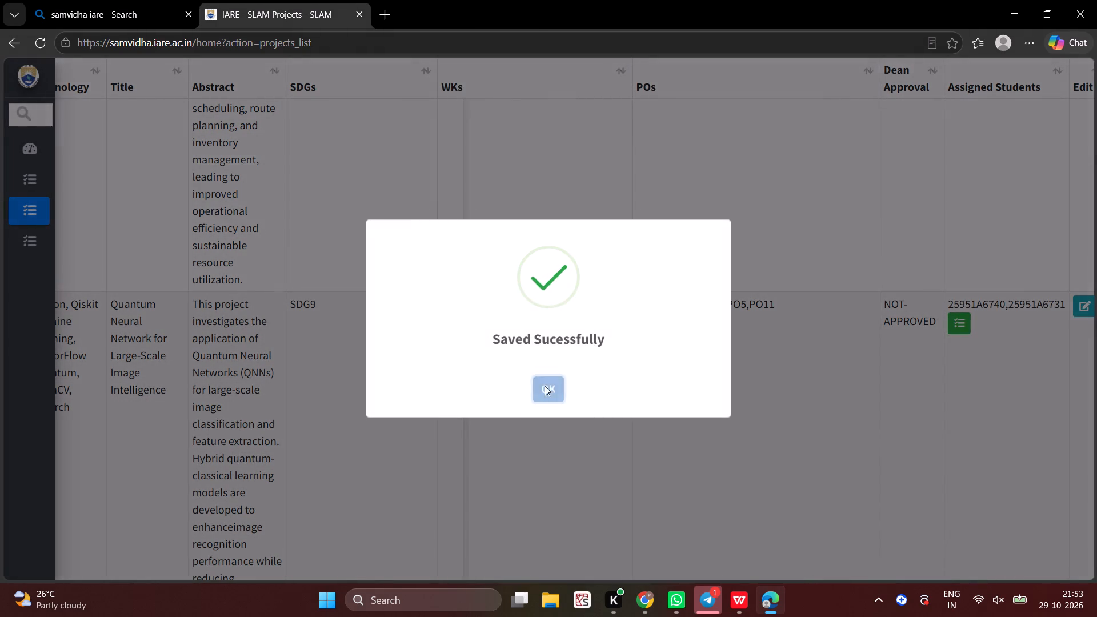
Start a student assignment for the Quantum Enhanced Optimization Framework for Intelligent Supply Chain Management project and enter the first student's roll number.
scroll(545, 386, "up", 4)
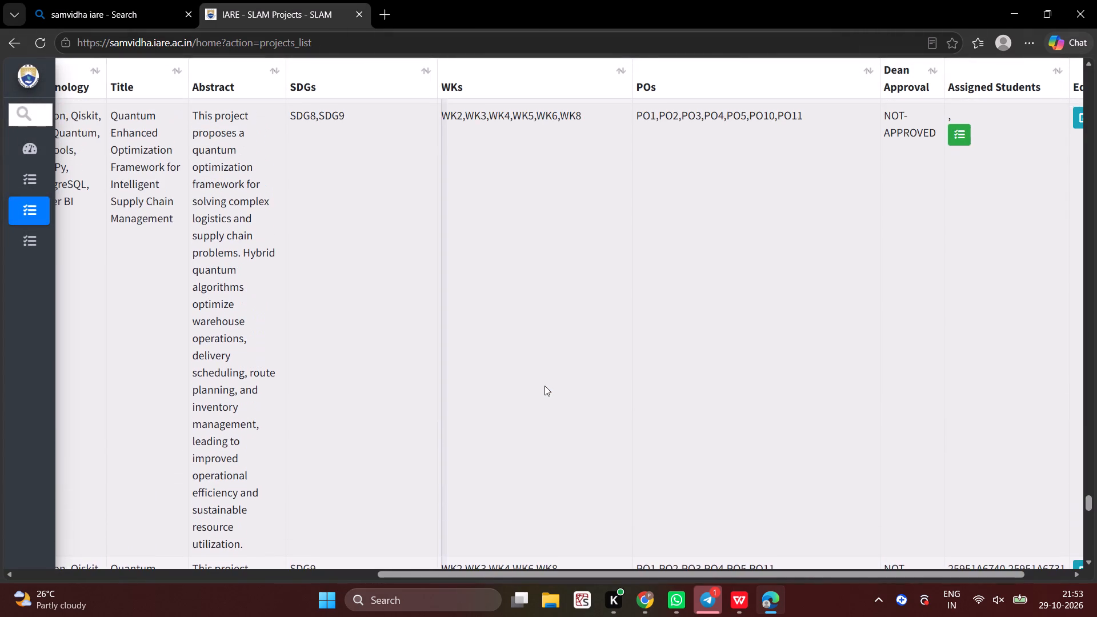
scroll(545, 386, "up", 1)
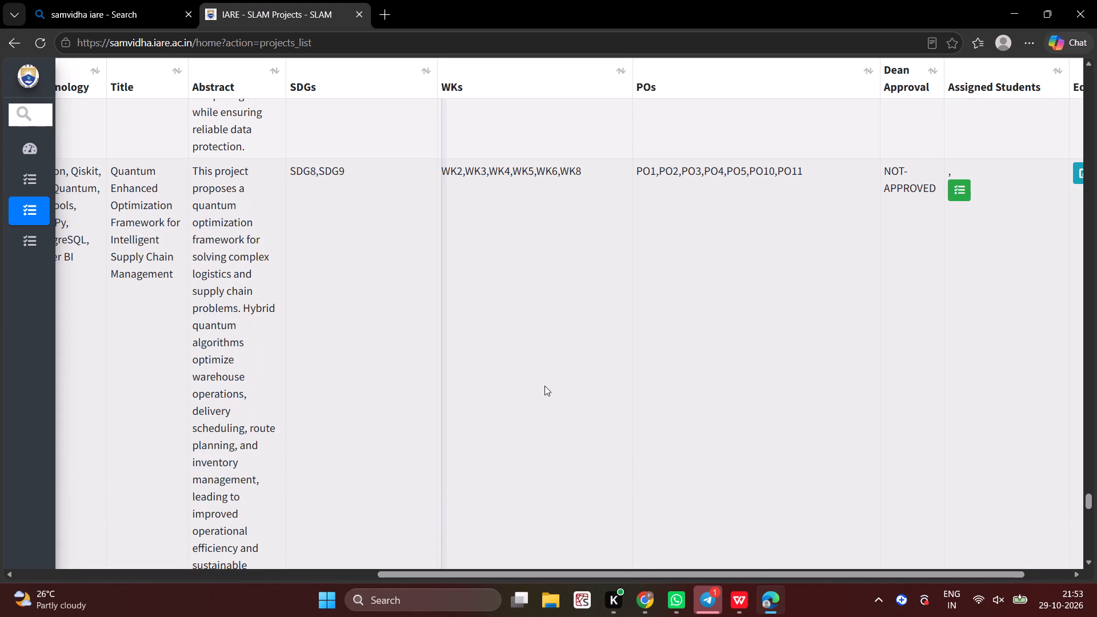
left_click(960, 195)
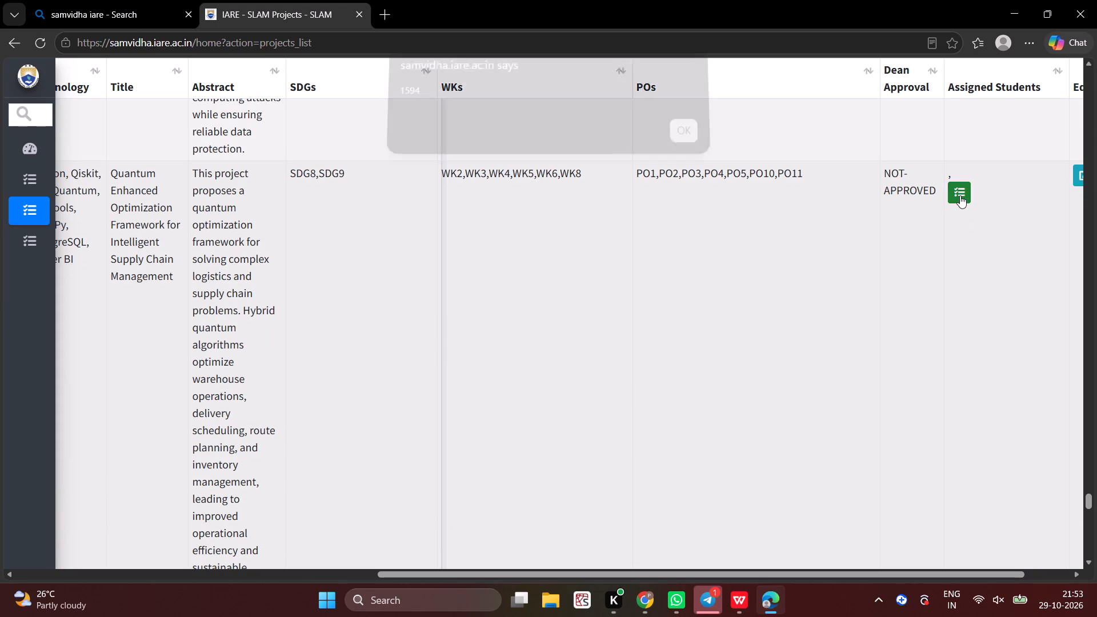
left_click(699, 133)
left_click(689, 135)
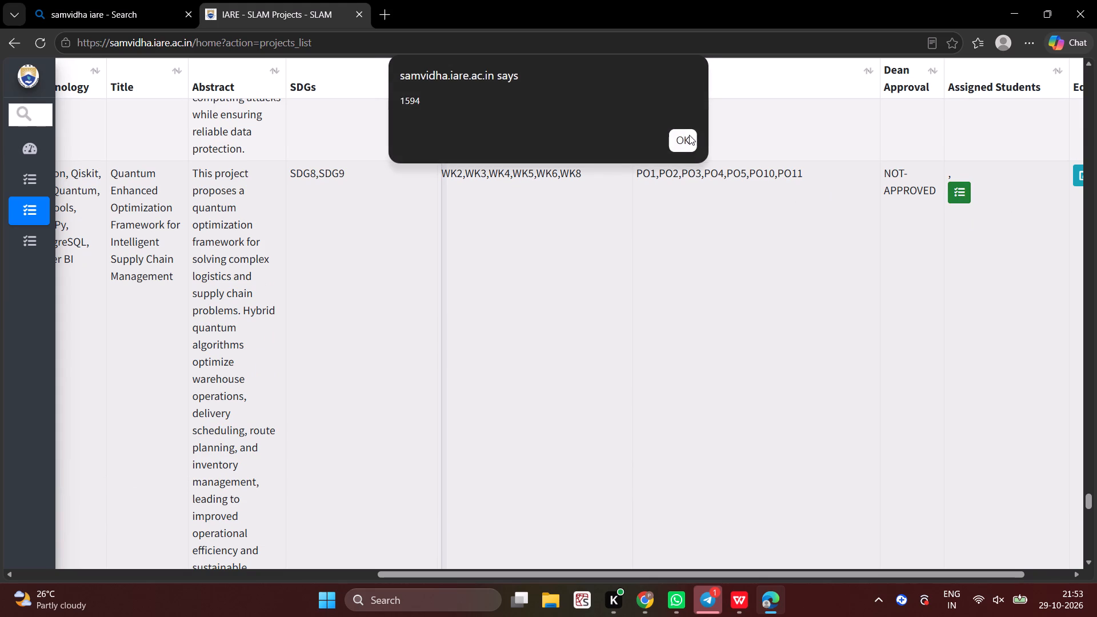
left_click(689, 135)
left_click(649, 142)
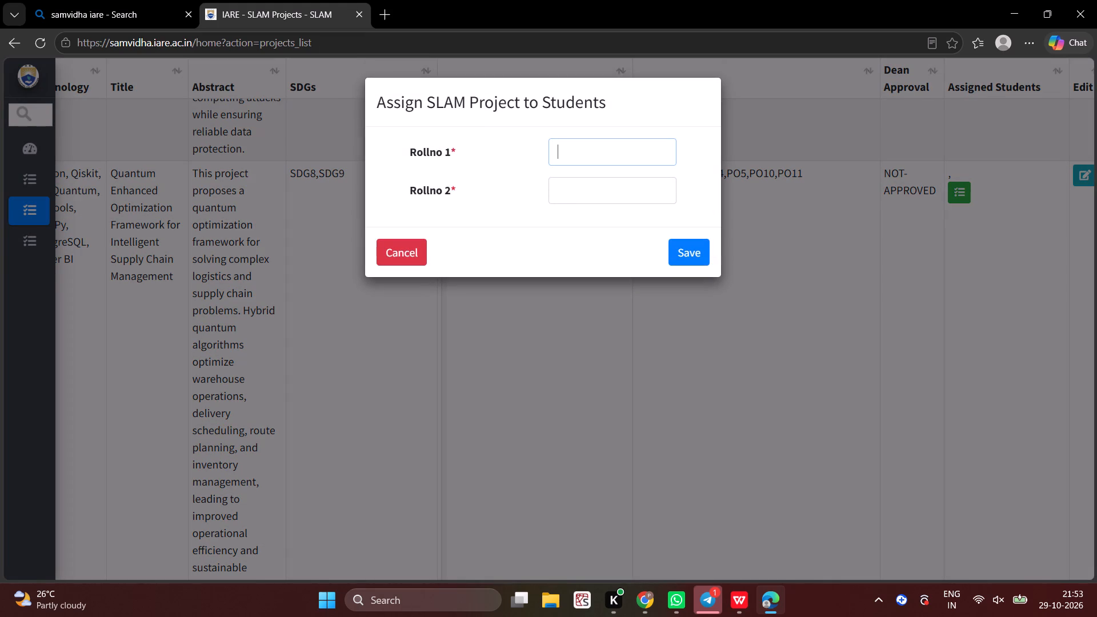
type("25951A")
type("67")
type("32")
Enter the second student's roll number, then save and confirm the supply chain management project's assignment.
left_click(630, 201)
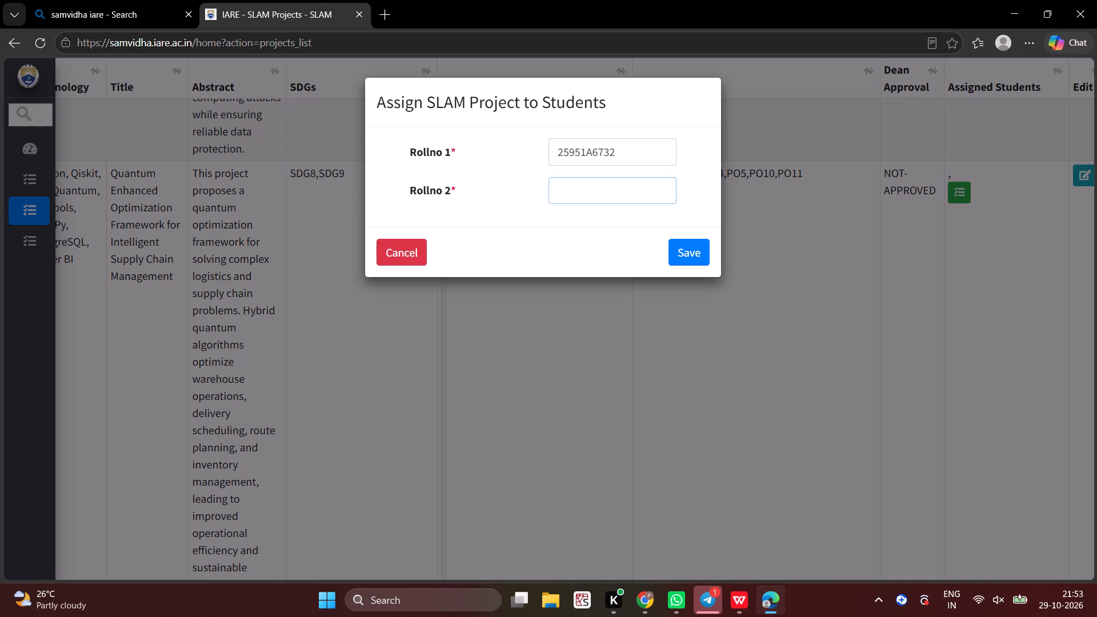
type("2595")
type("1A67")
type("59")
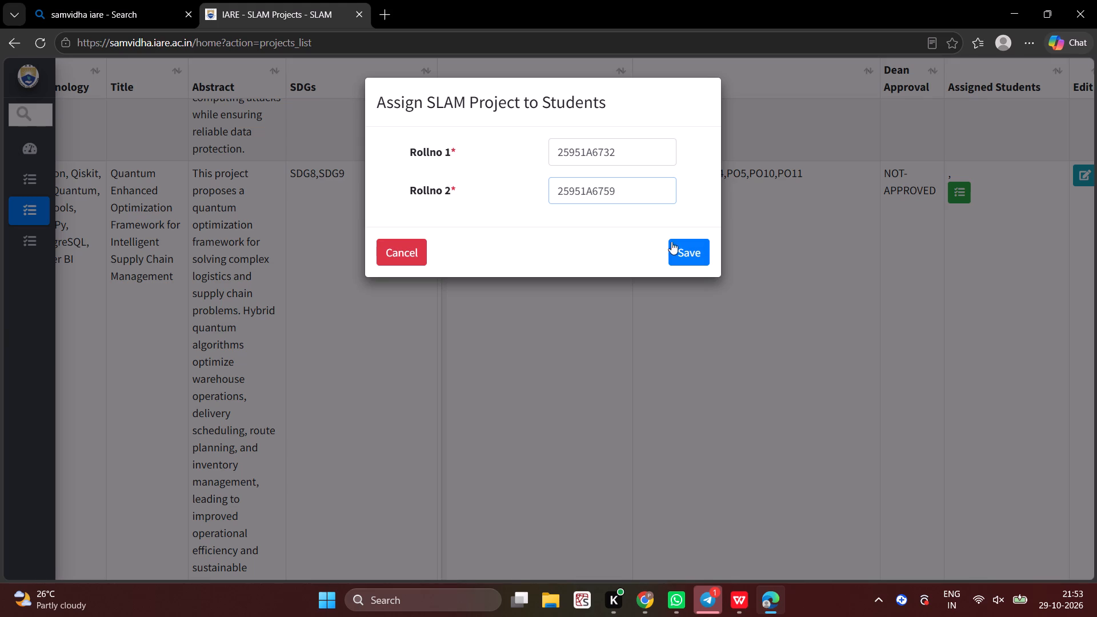
left_click(678, 254)
left_click(524, 397)
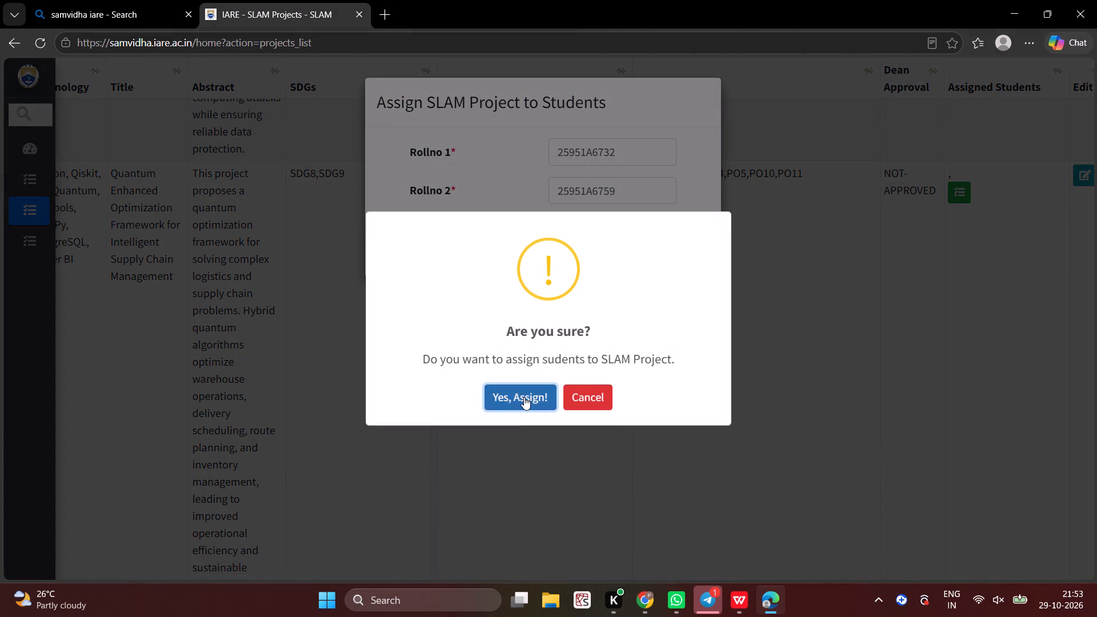
left_click(545, 396)
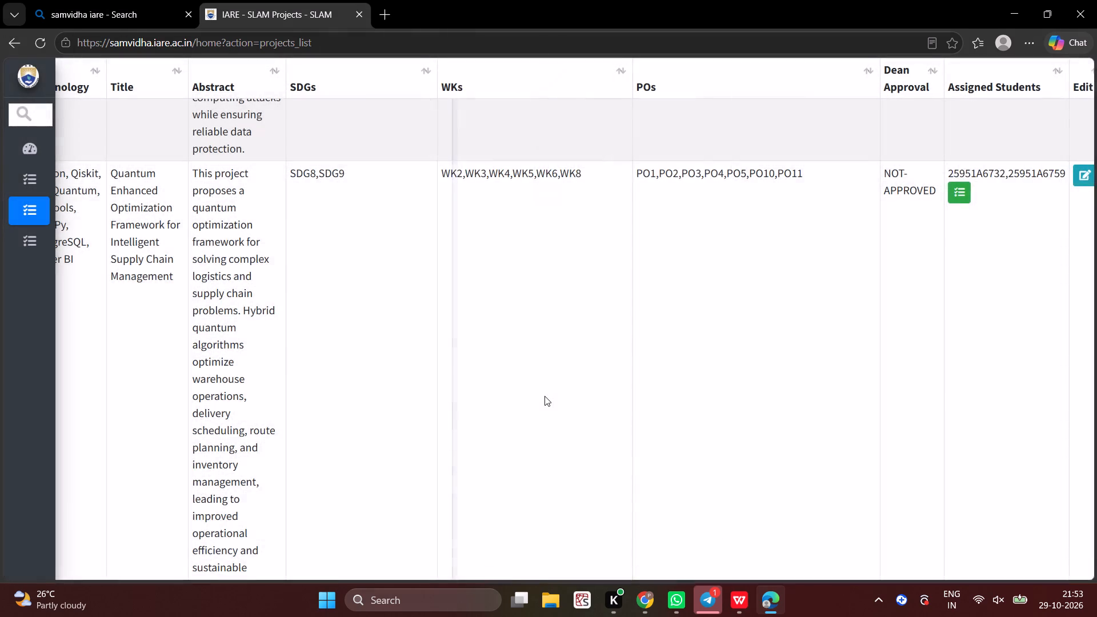
Start a student assignment for the Quantum Computing Based Secure Cryptographic Intelligence Platform project and enter the first student's roll number.
scroll(545, 396, "up", 2)
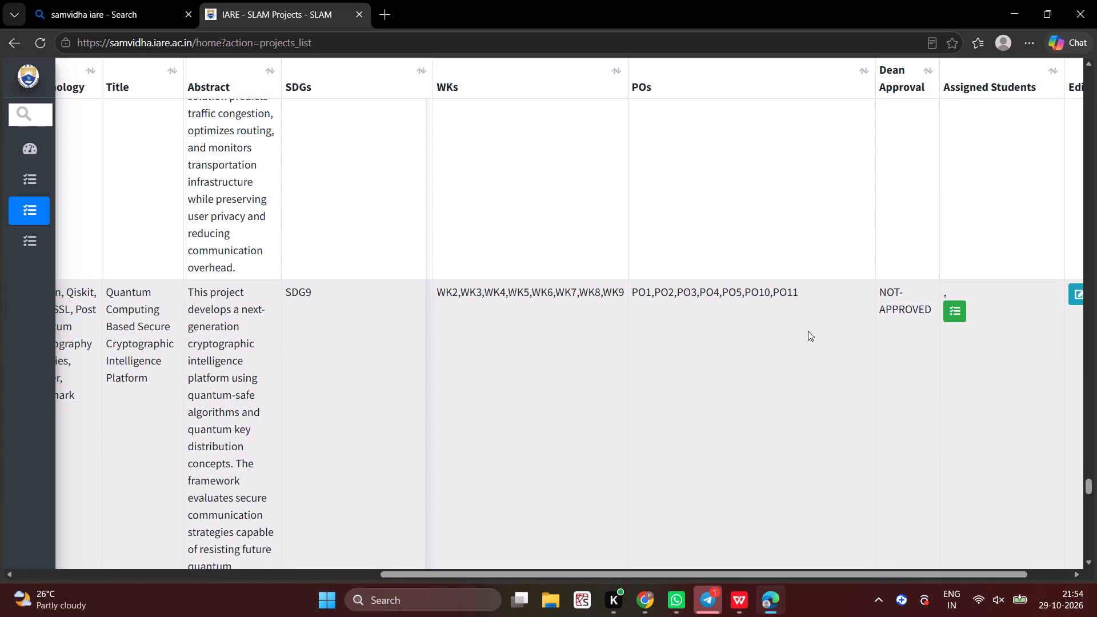
left_click(952, 309)
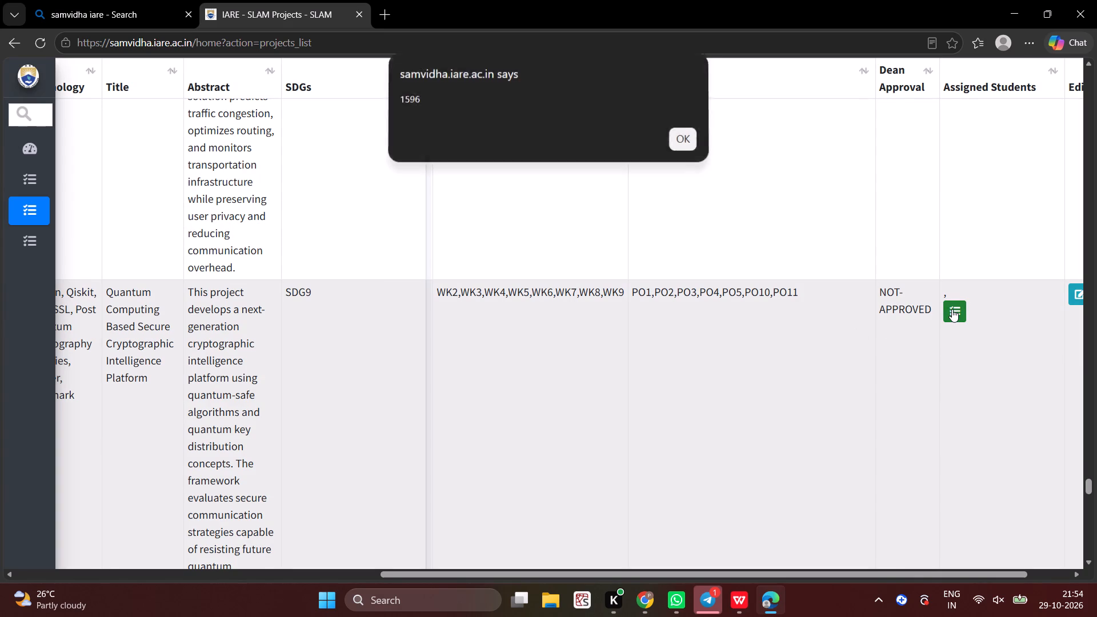
left_click(696, 142)
left_click(679, 147)
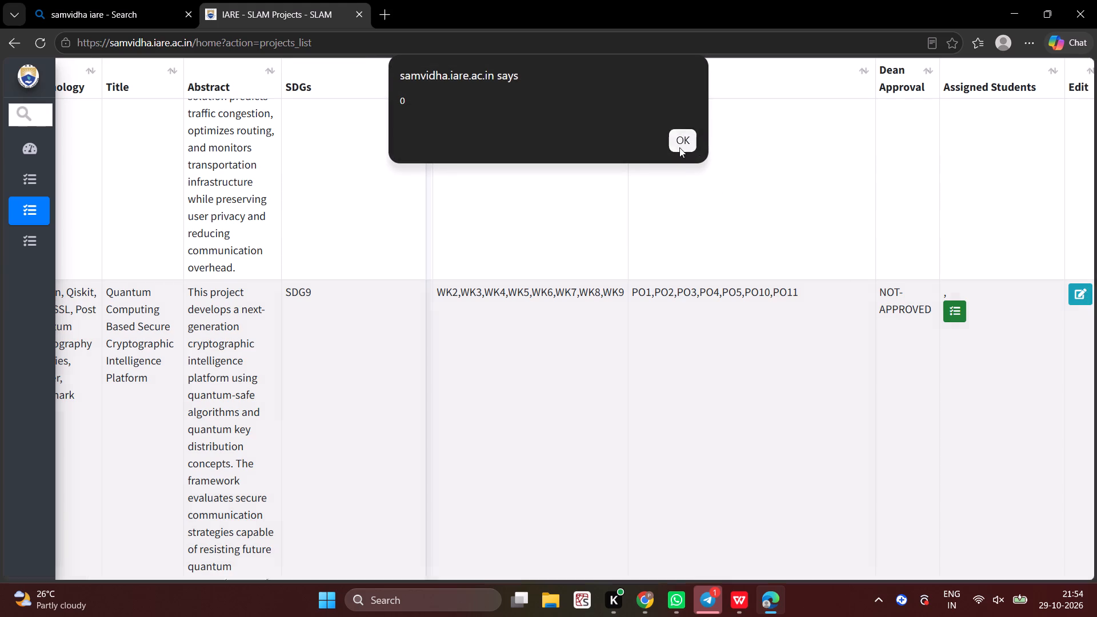
left_click(629, 151)
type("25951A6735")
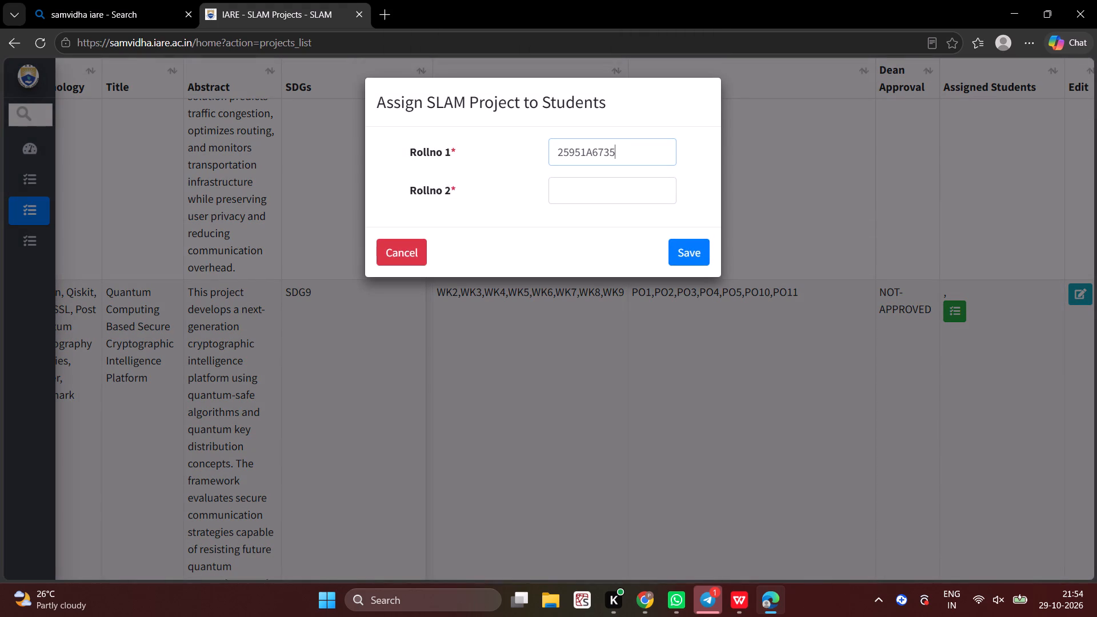
Enter the second student's roll number with a single capital A, then save and confirm the cryptographic intelligence project's assignment.
left_click(612, 194)
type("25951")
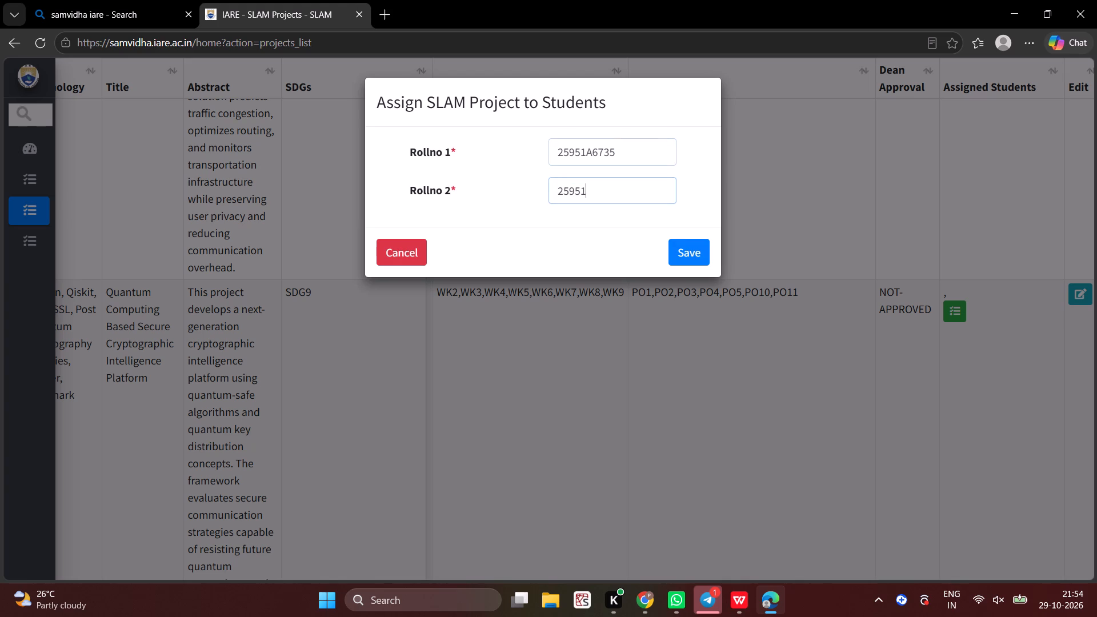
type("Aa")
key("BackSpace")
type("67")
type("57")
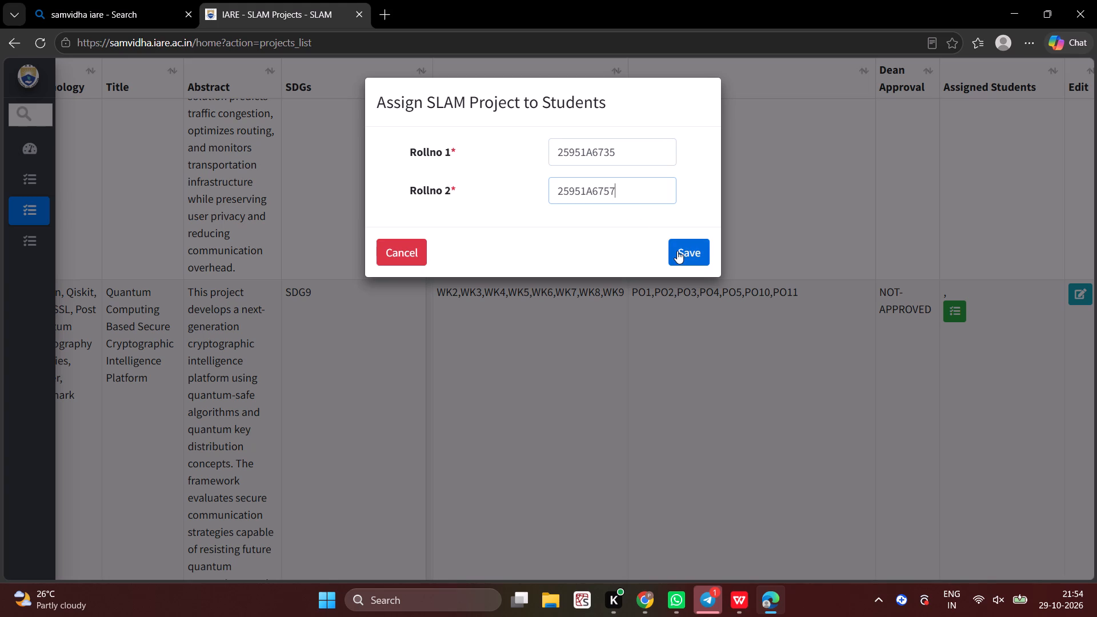
left_click(677, 251)
left_click(518, 402)
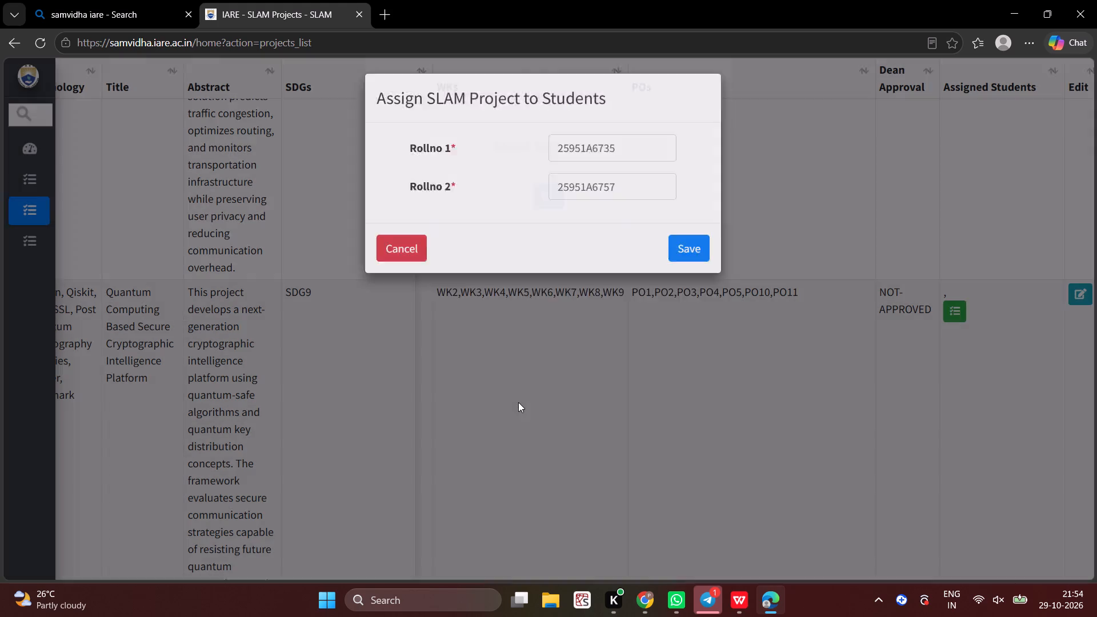
left_click(555, 382)
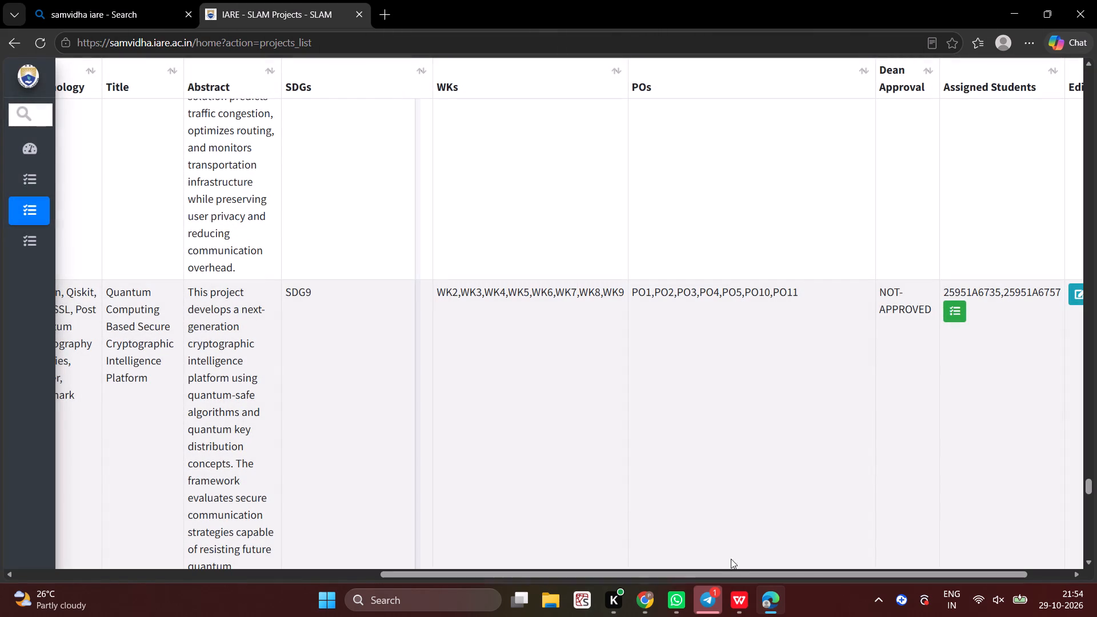
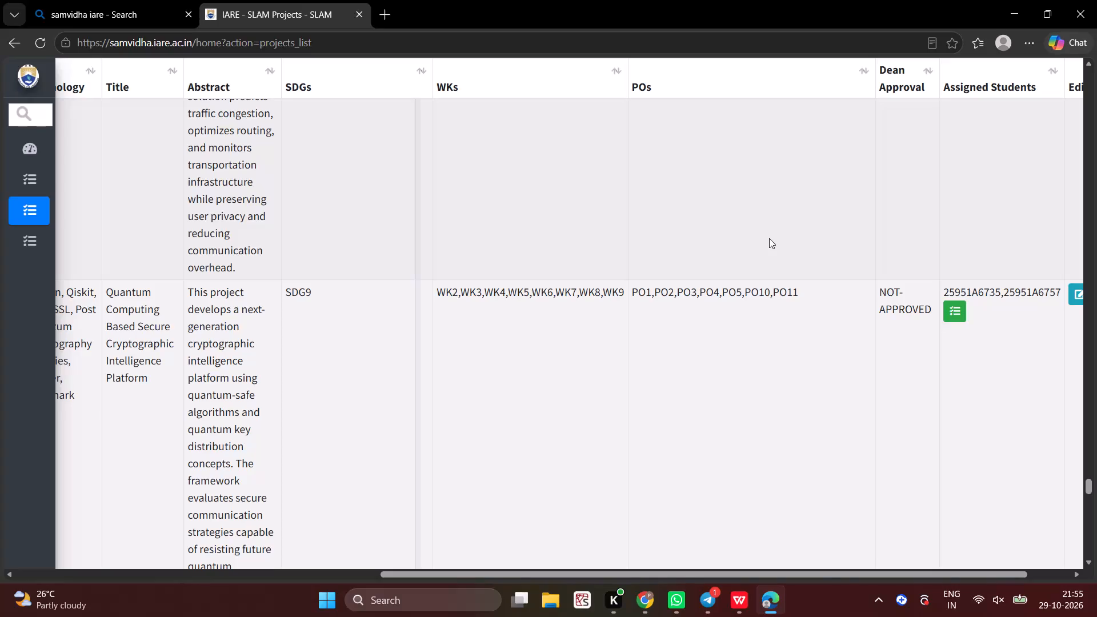
Start a student assignment for the Privacy-Aware Distributed AI Framework for Smart Transportation Analytics project.
scroll(769, 238, "up", 2)
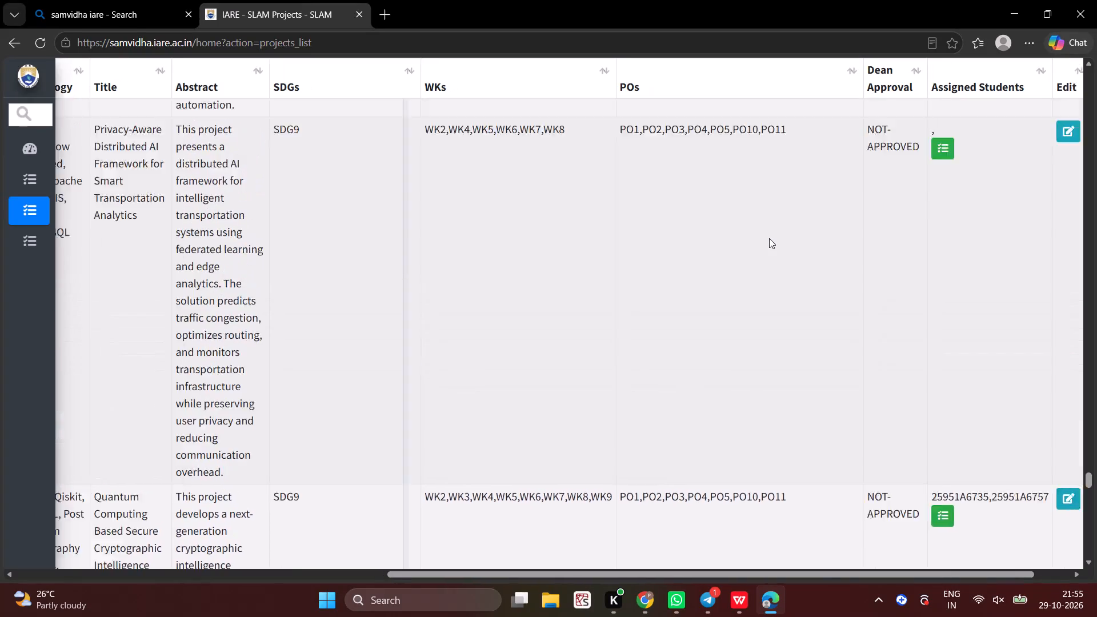
scroll(769, 238, "up", 3)
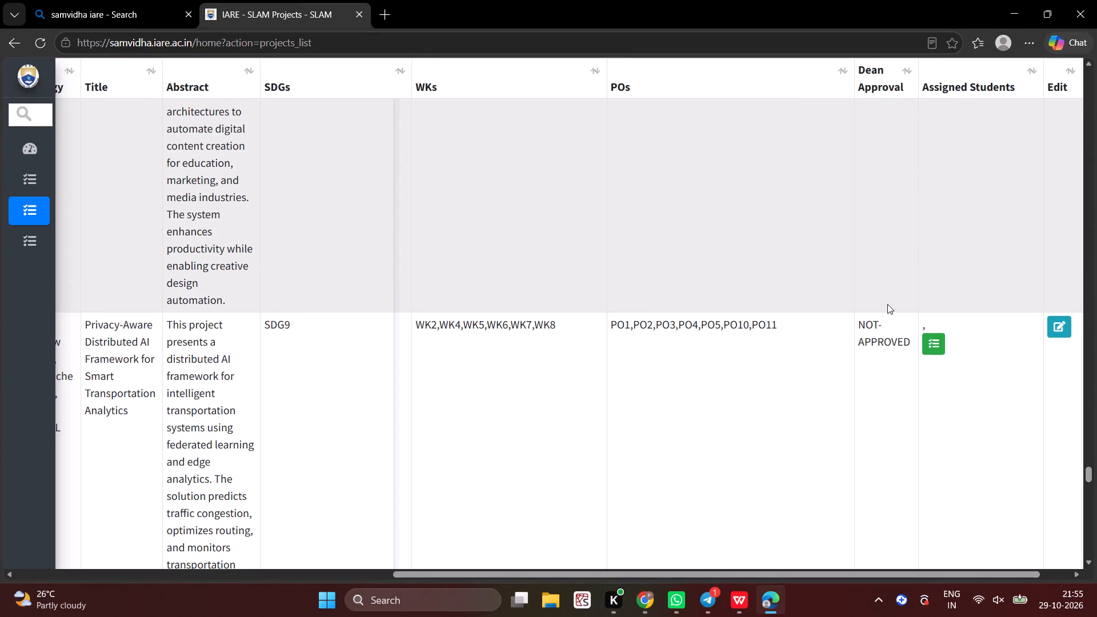
left_click(930, 351)
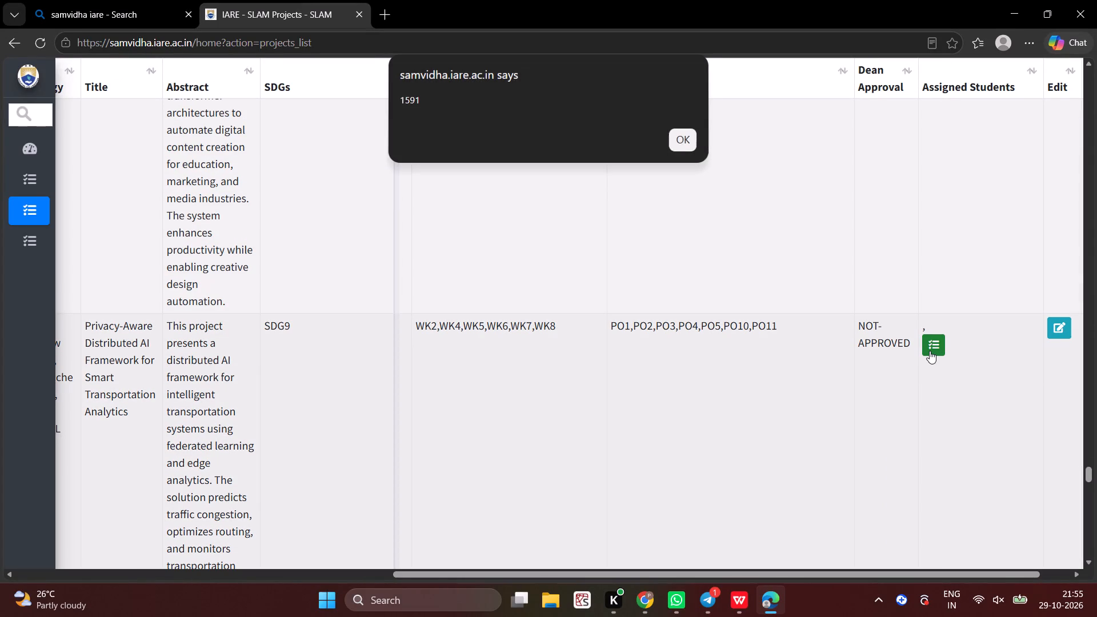
left_click(690, 138)
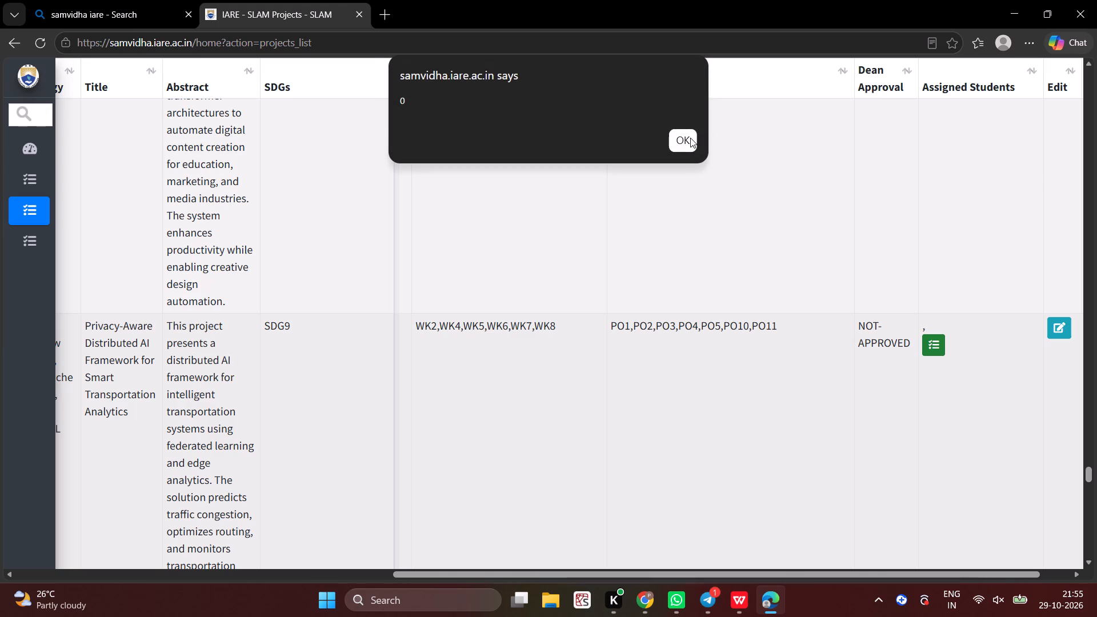
left_click(690, 138)
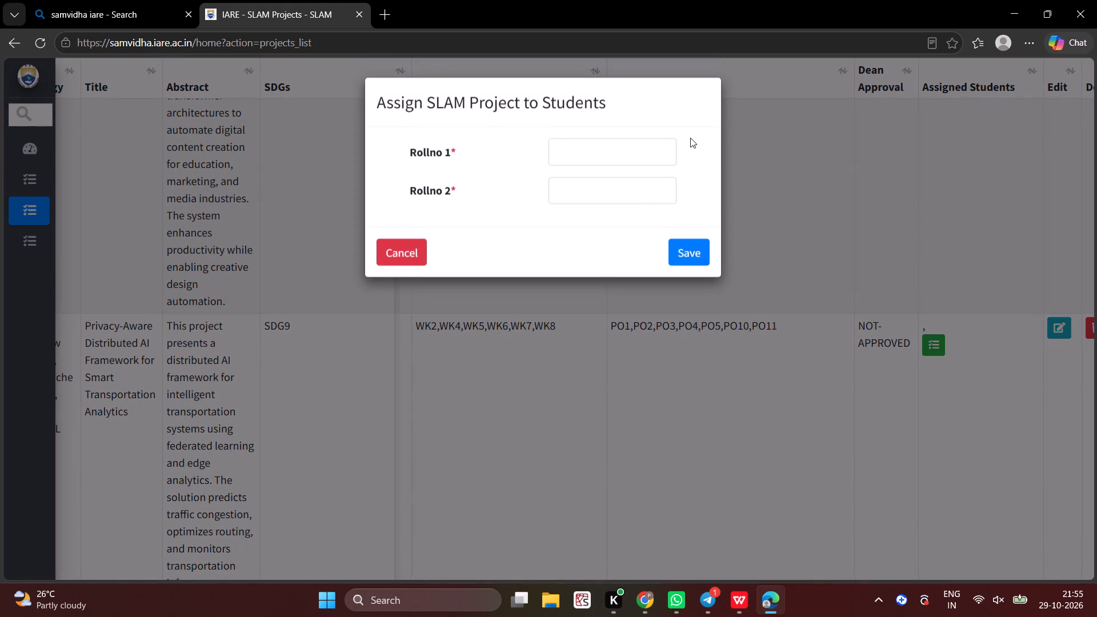
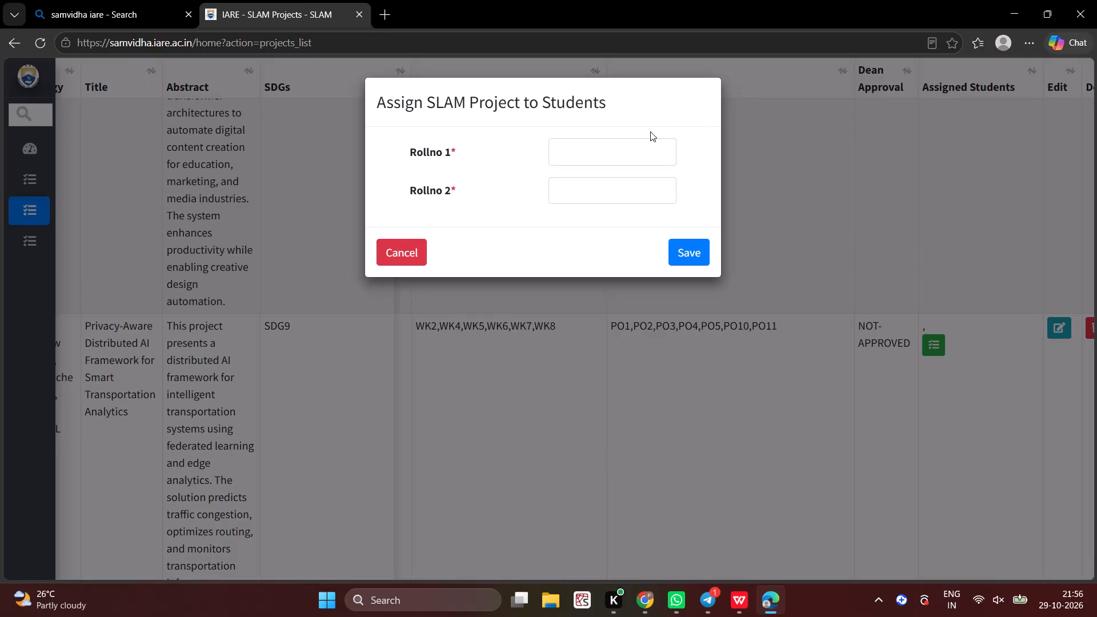
Enter both students' roll numbers and save the assignment for the Privacy-Aware Distributed AI Framework for Smart Transportation Analytics project.
left_click(637, 141)
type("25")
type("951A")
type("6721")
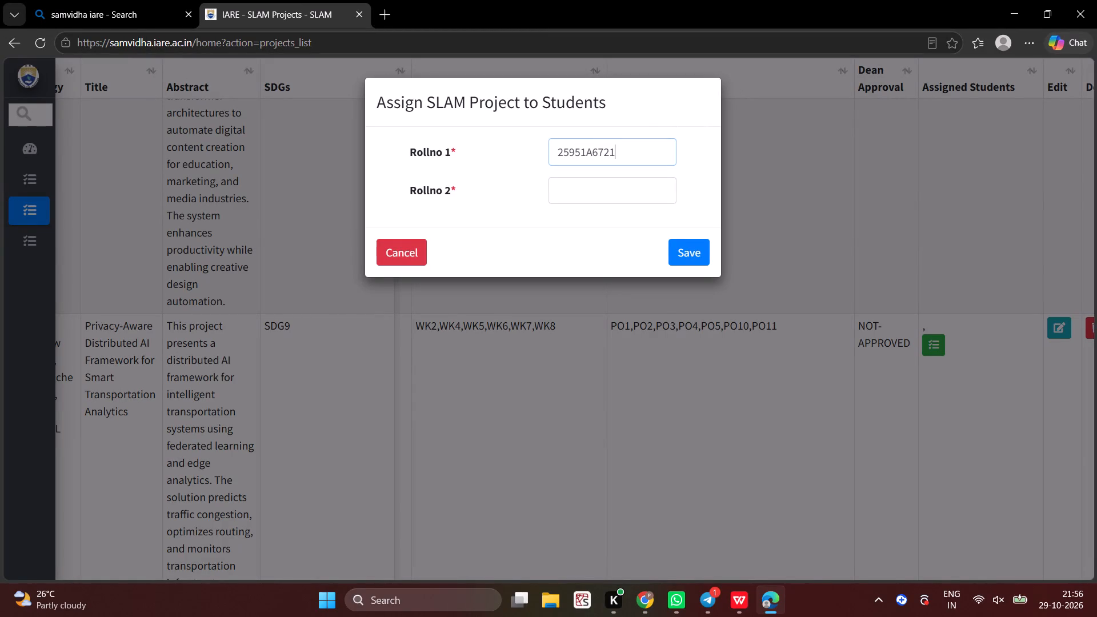
left_click(615, 193)
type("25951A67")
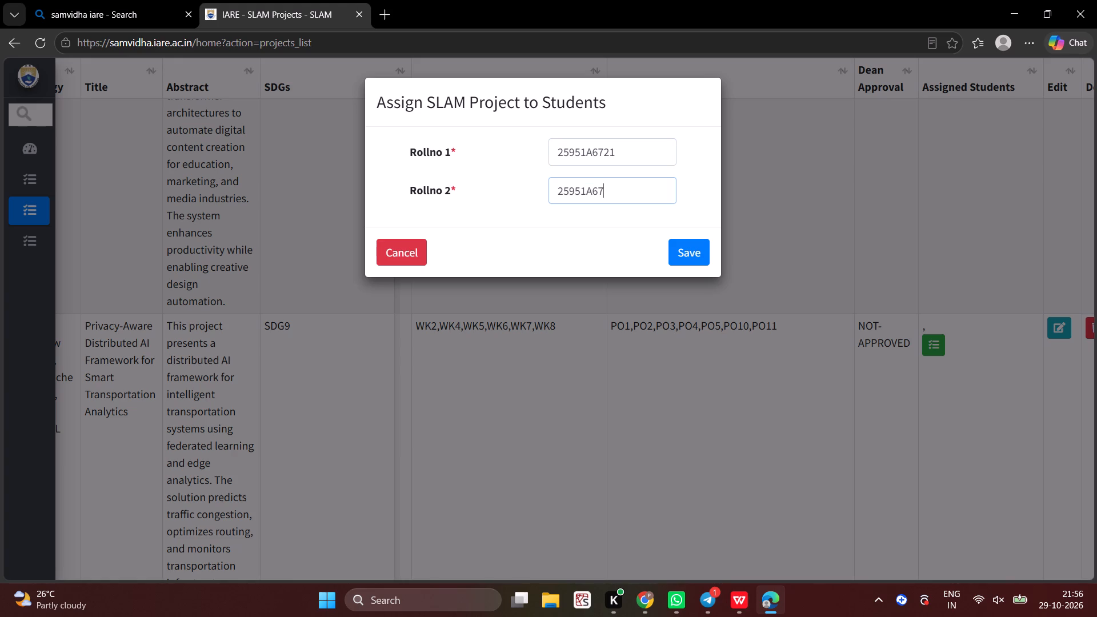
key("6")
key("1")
left_click(679, 254)
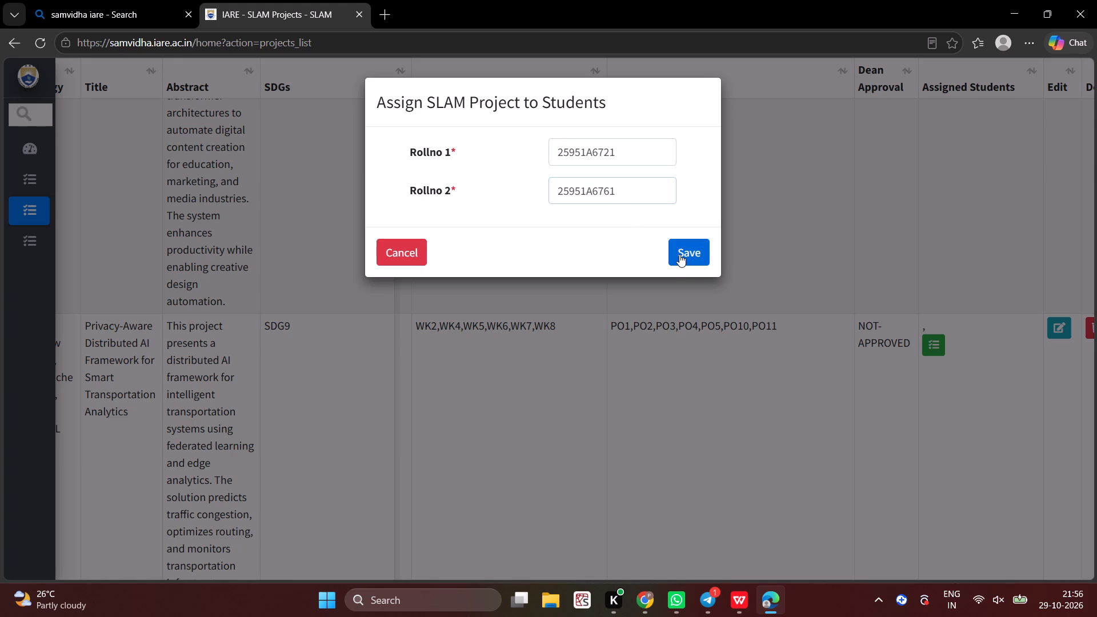
left_click(522, 392)
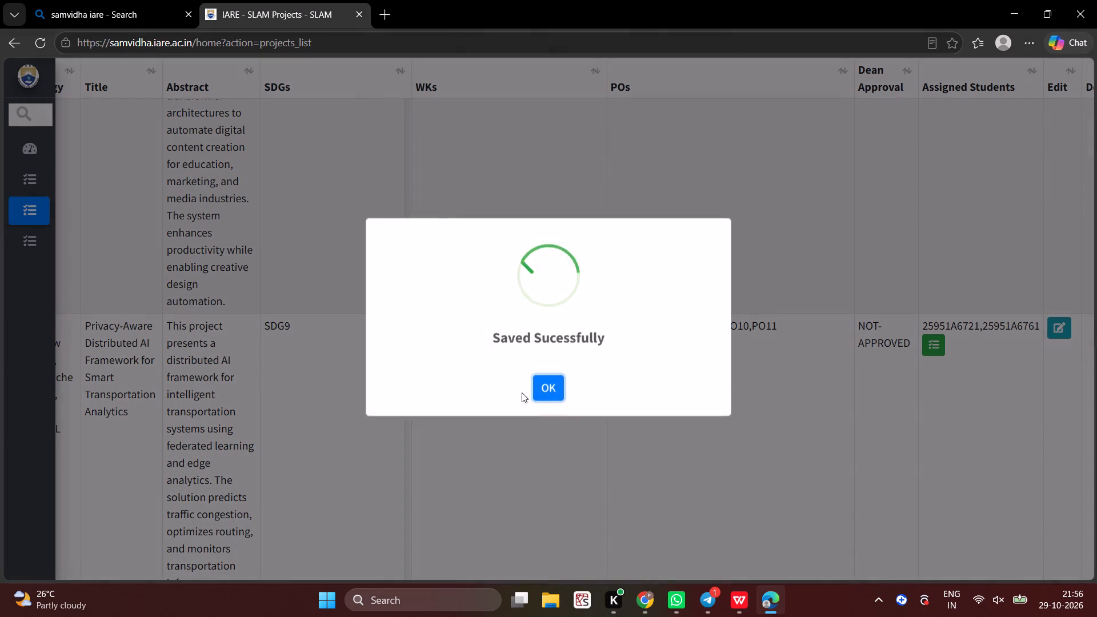
left_click(545, 388)
scroll(545, 388, "up", 2)
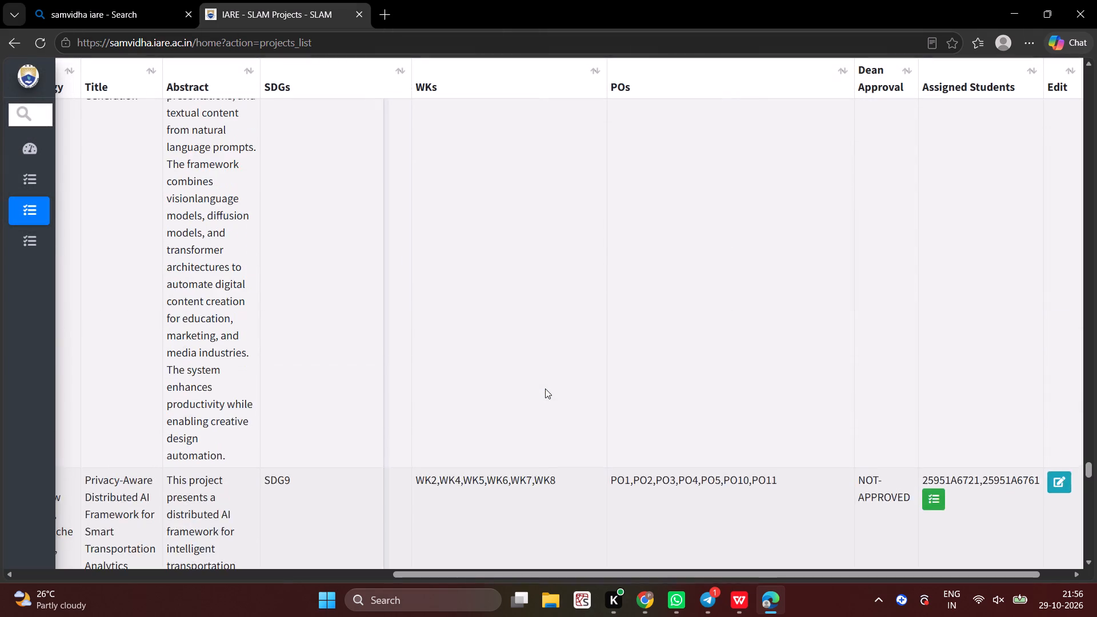
scroll(545, 388, "up", 3)
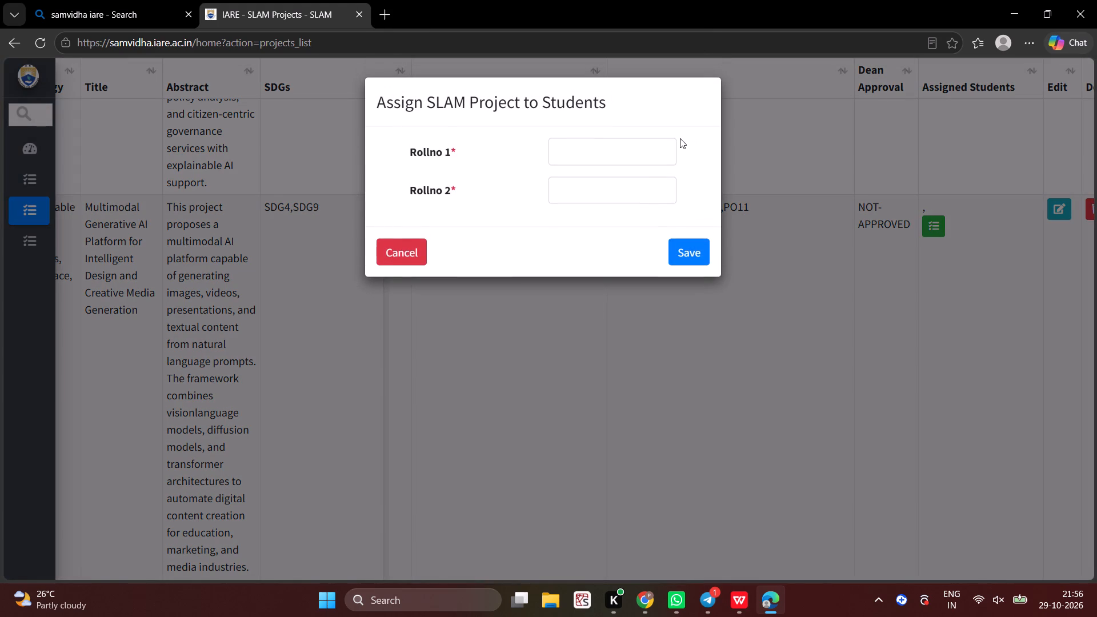
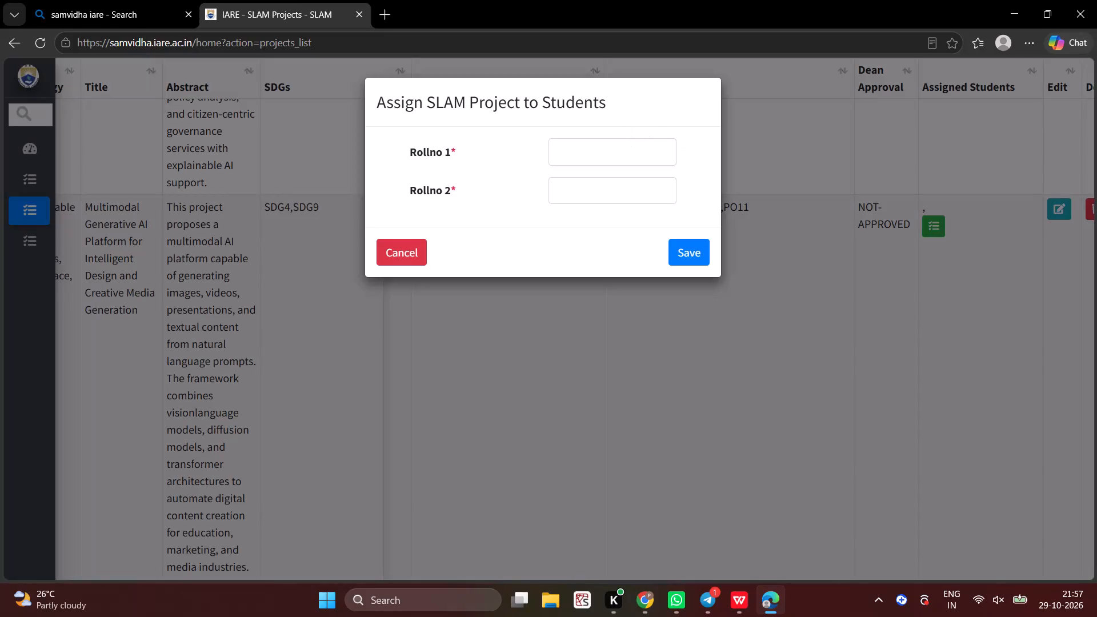
Enter both students' roll numbers and save the assignment for the Multimodal Generative AI Platform for Intelligent Design project.
left_click(615, 152)
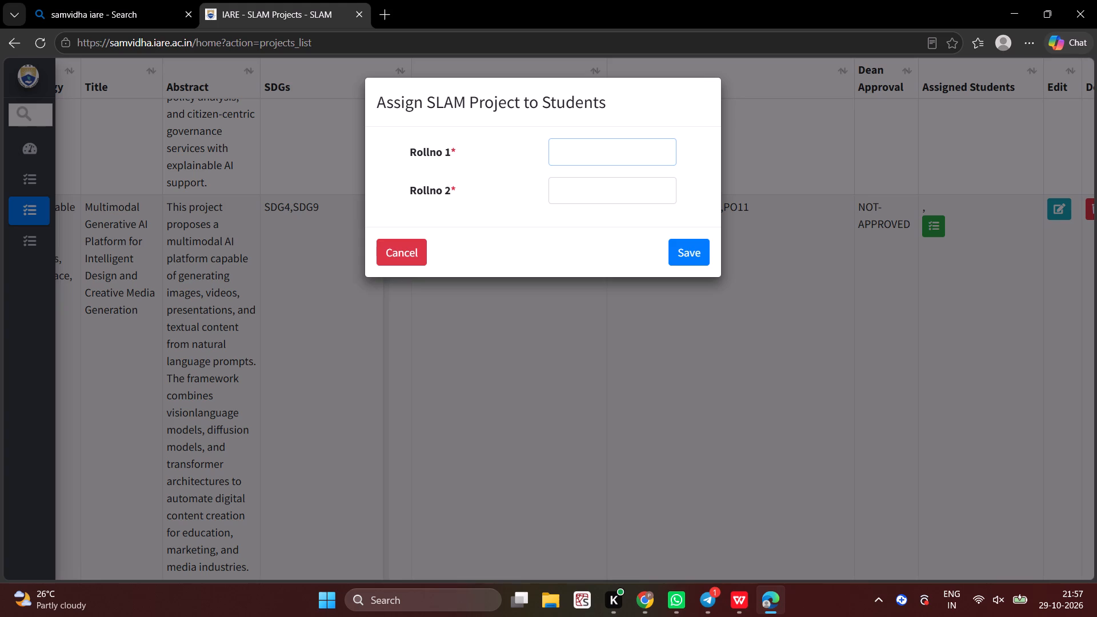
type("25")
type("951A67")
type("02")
left_click(598, 186)
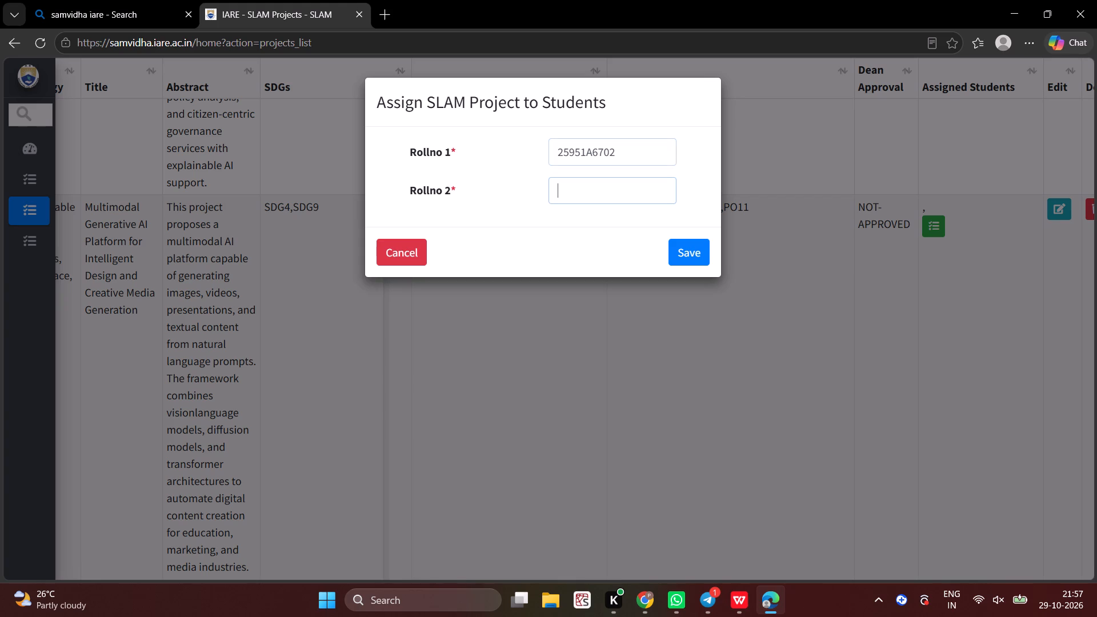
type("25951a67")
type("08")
left_click(590, 195)
key("BackSpace")
key("shift+a")
left_click(672, 259)
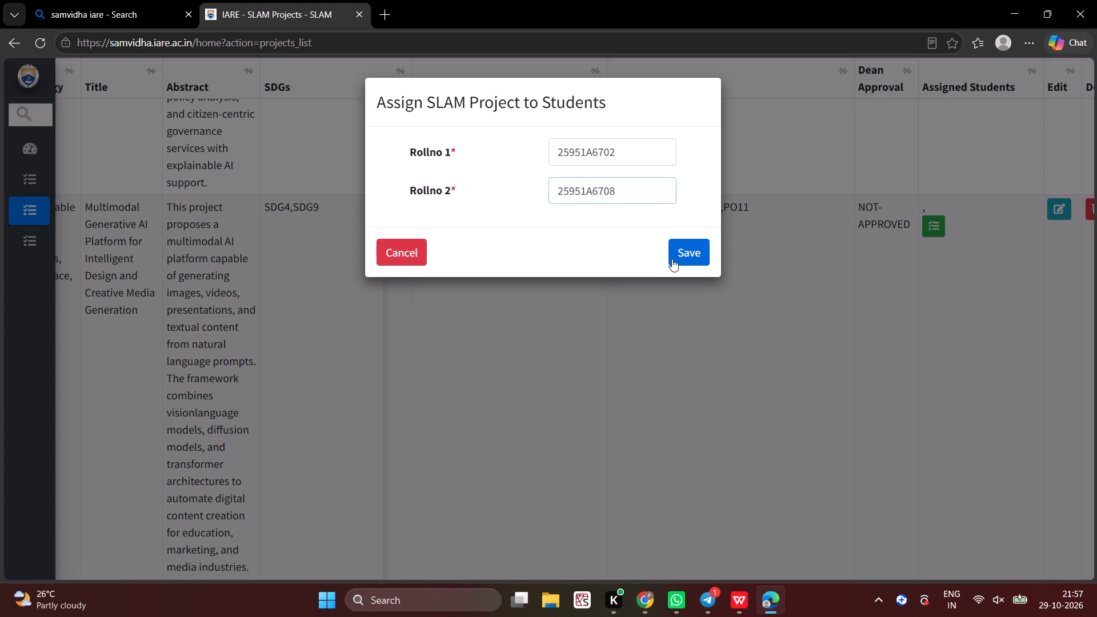
left_click(499, 390)
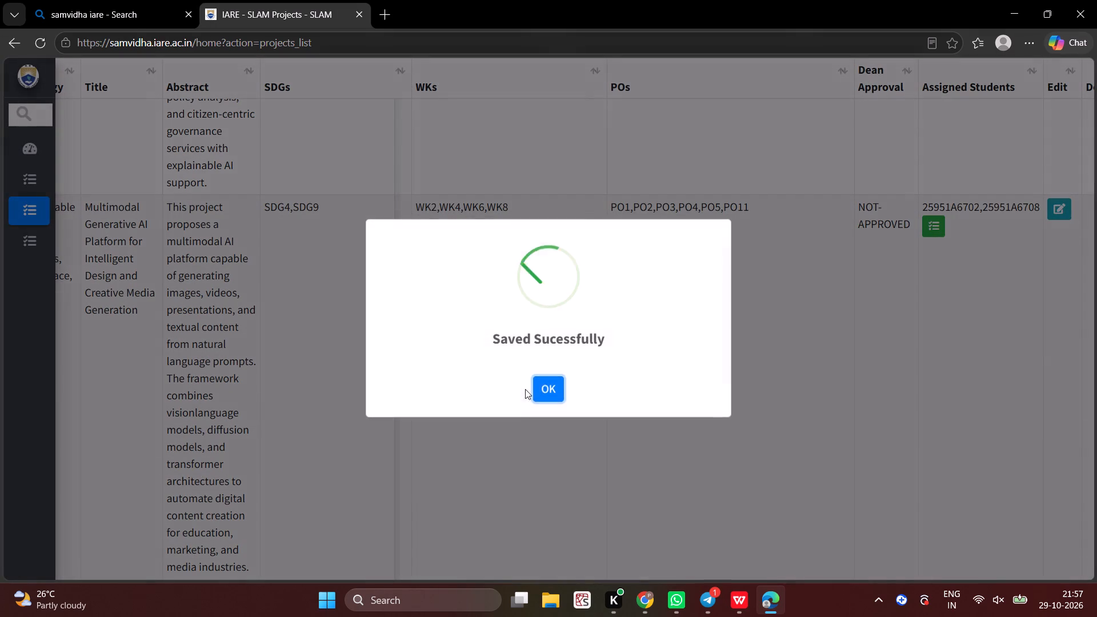
left_click(543, 386)
Review the assigned students across the filtered SLAM project list to check that every project has a pair.
scroll(543, 386, "up", 3)
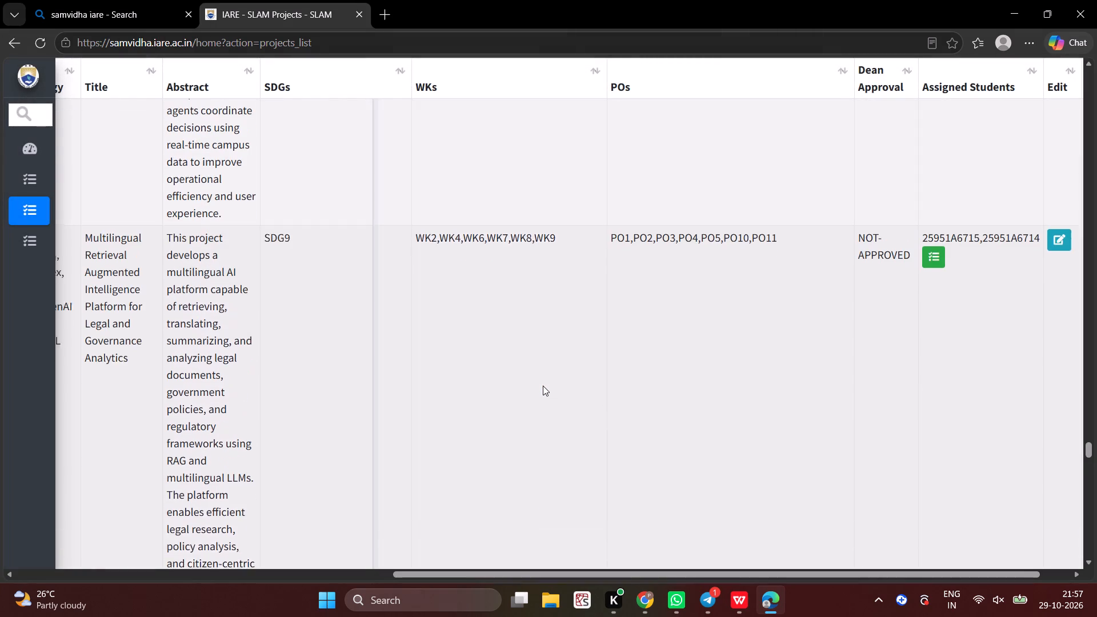
scroll(543, 386, "up", 15)
scroll(543, 386, "up", 12)
scroll(543, 386, "up", 18)
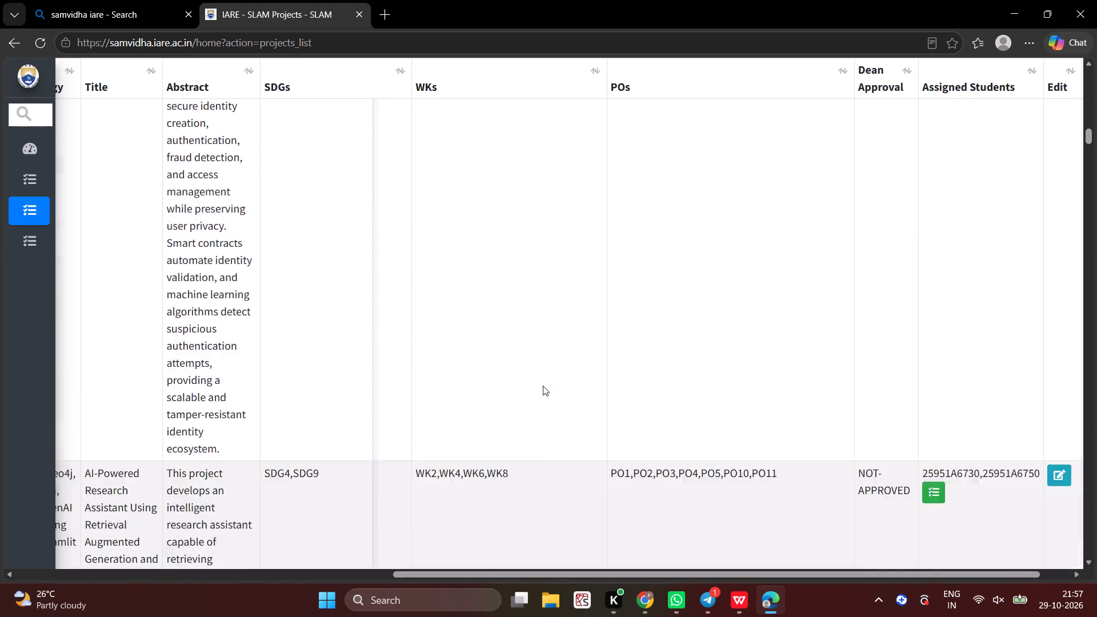
scroll(543, 386, "up", 14)
scroll(543, 386, "down", 5)
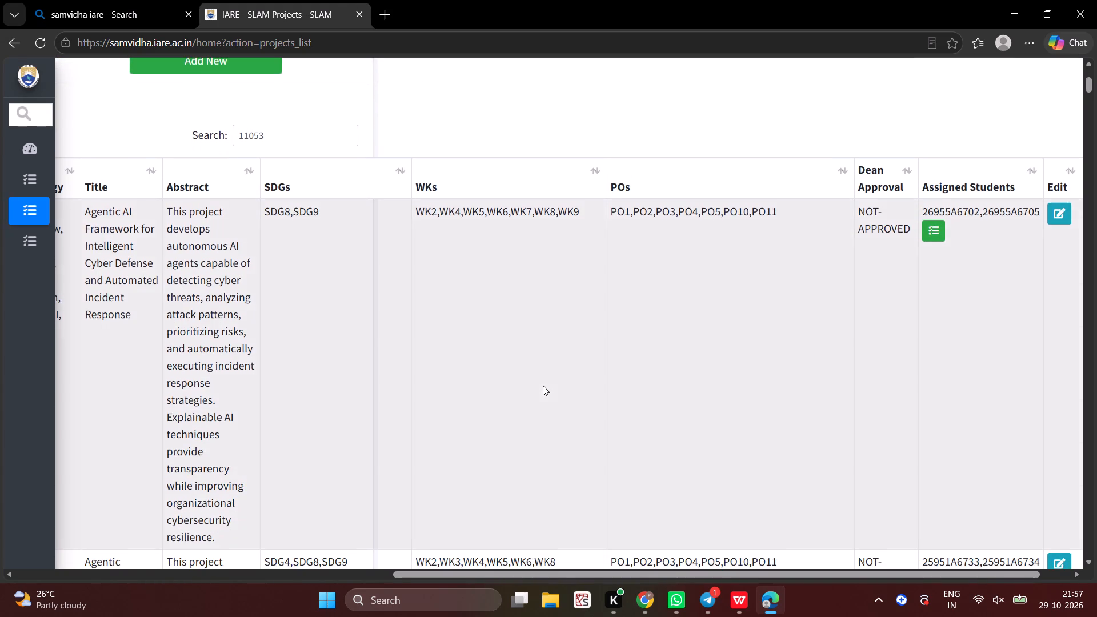
scroll(543, 386, "down", 10)
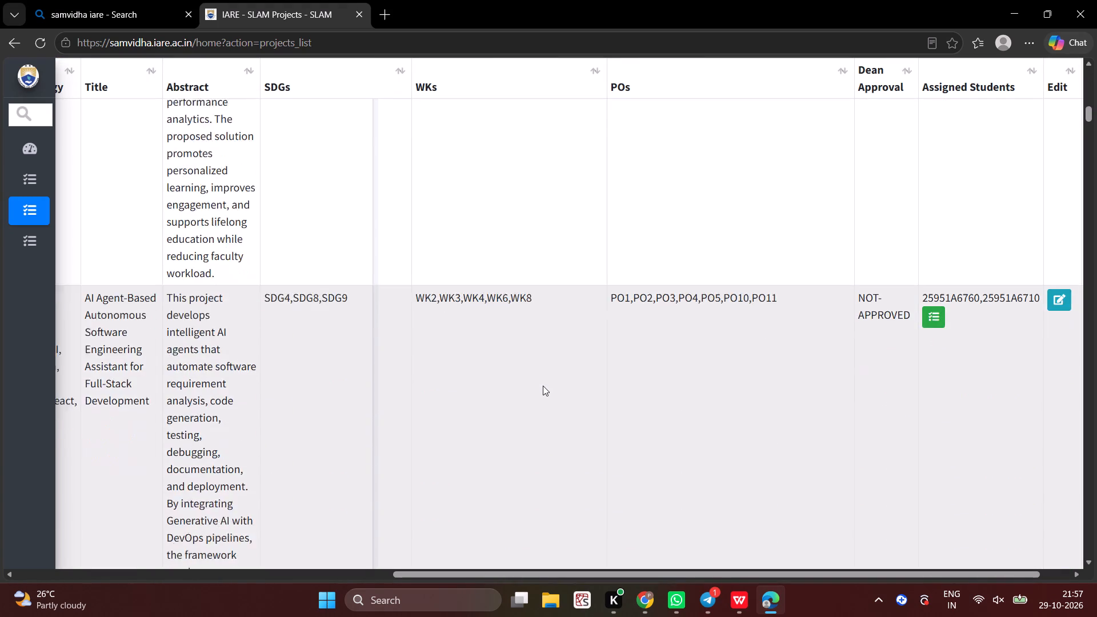
scroll(543, 386, "down", 11)
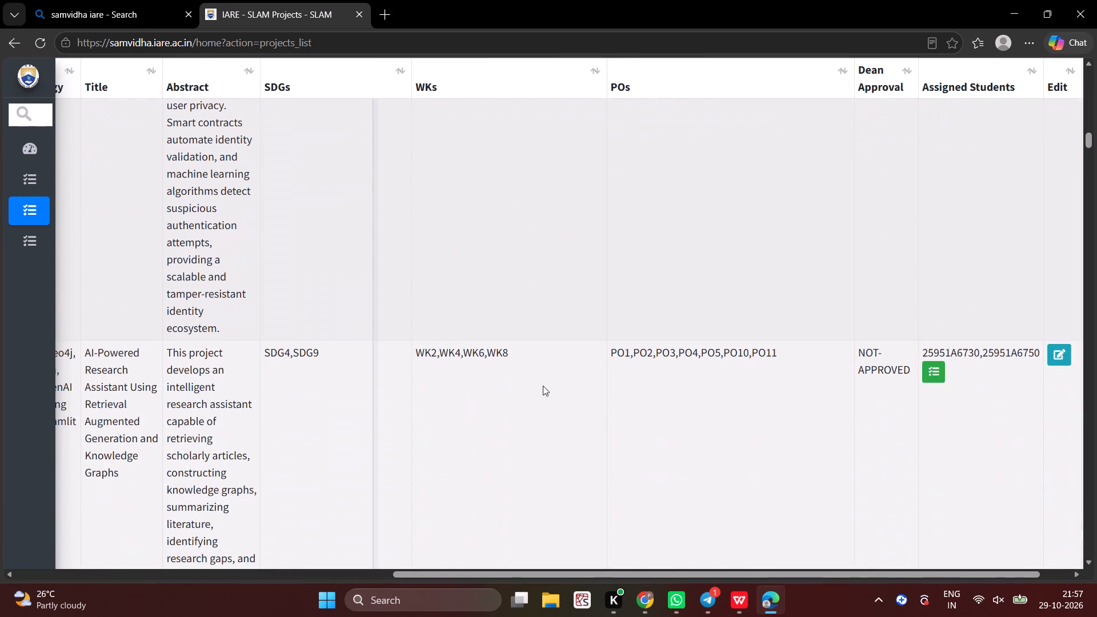
scroll(543, 386, "down", 8)
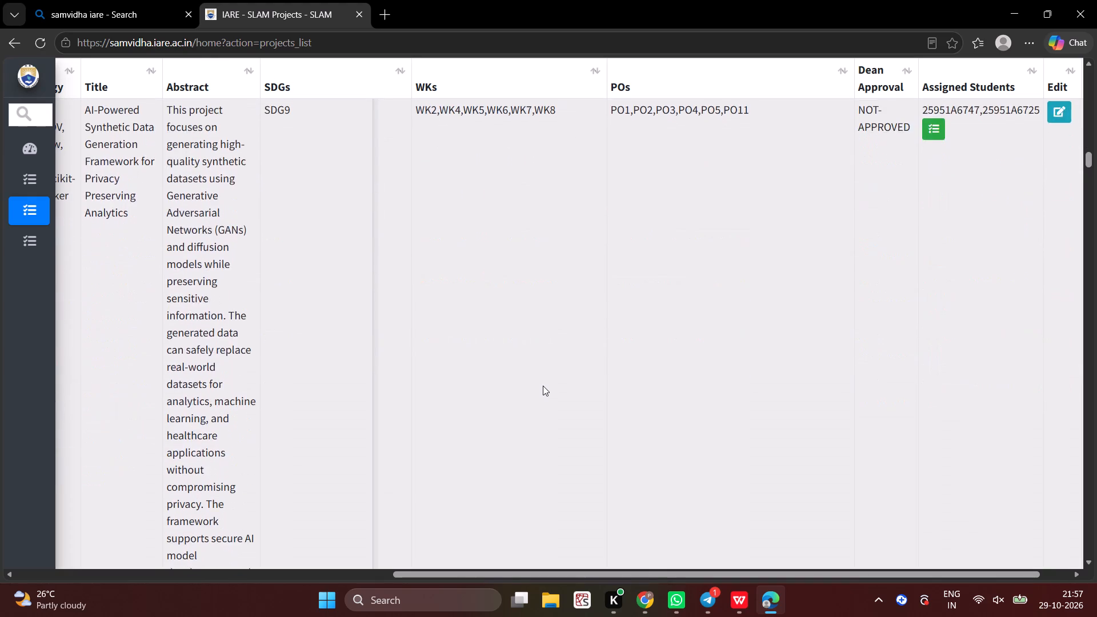
scroll(543, 386, "down", 6)
scroll(543, 386, "up", 18)
scroll(543, 386, "up", 9)
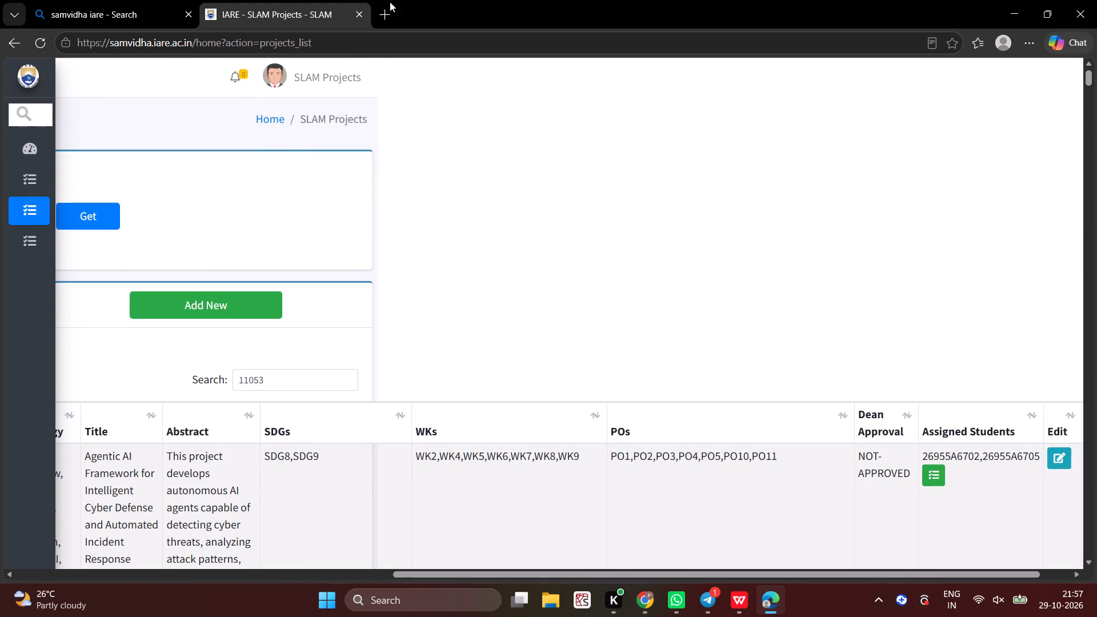
Close the SLAM Projects page.
left_click(357, 11)
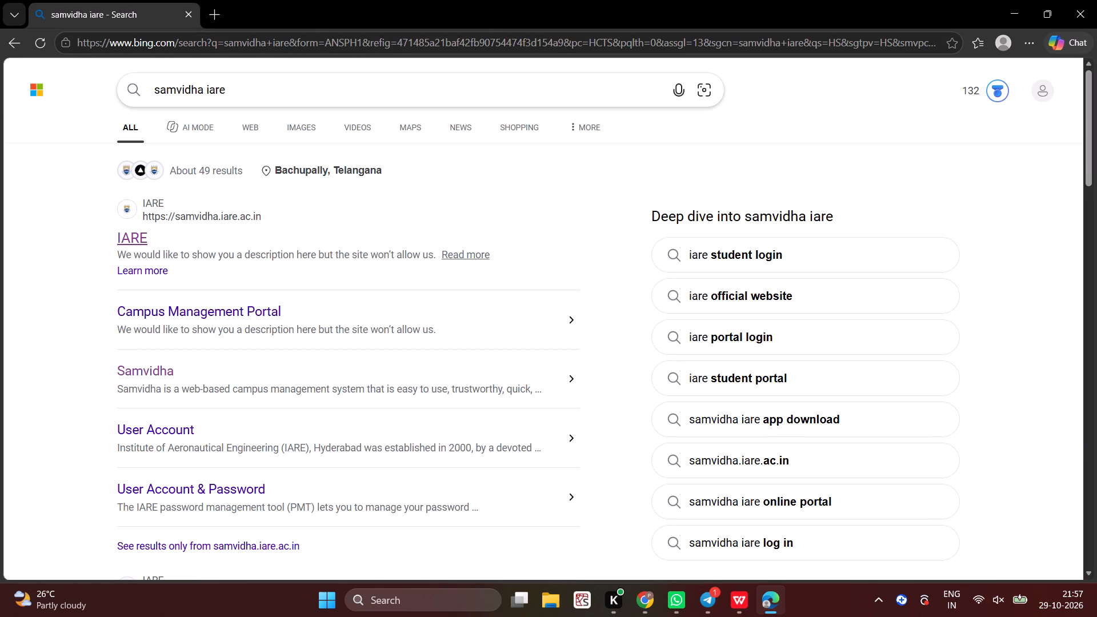